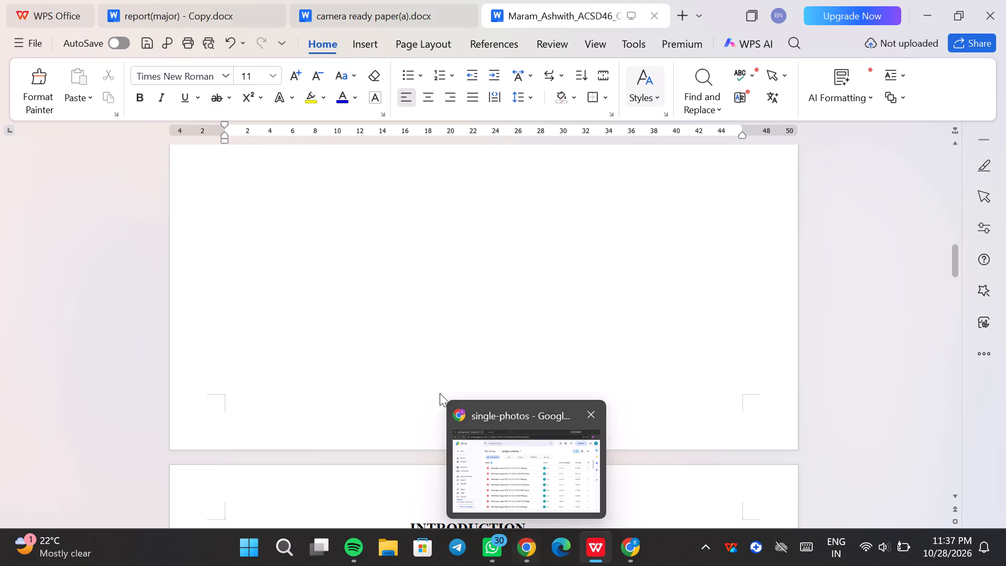
click(202, 0)
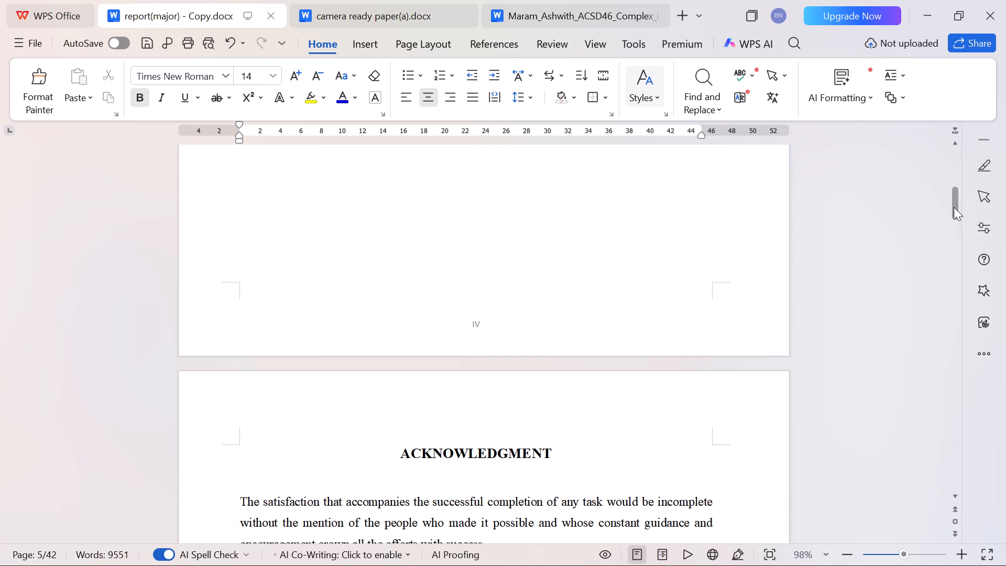
drag(954, 206, 952, 166)
scroll(622, 289, down, 16)
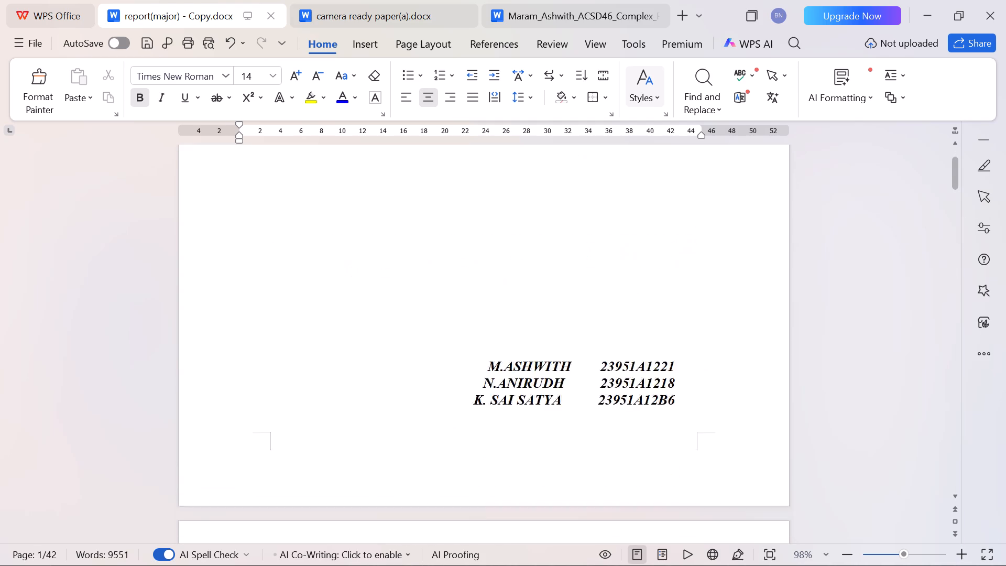
Look through the report's opening pages, checking the cover page, the abstract and the title page with the author list.
scroll(622, 289, down, 20)
scroll(622, 289, down, 20)
scroll(622, 289, down, 2)
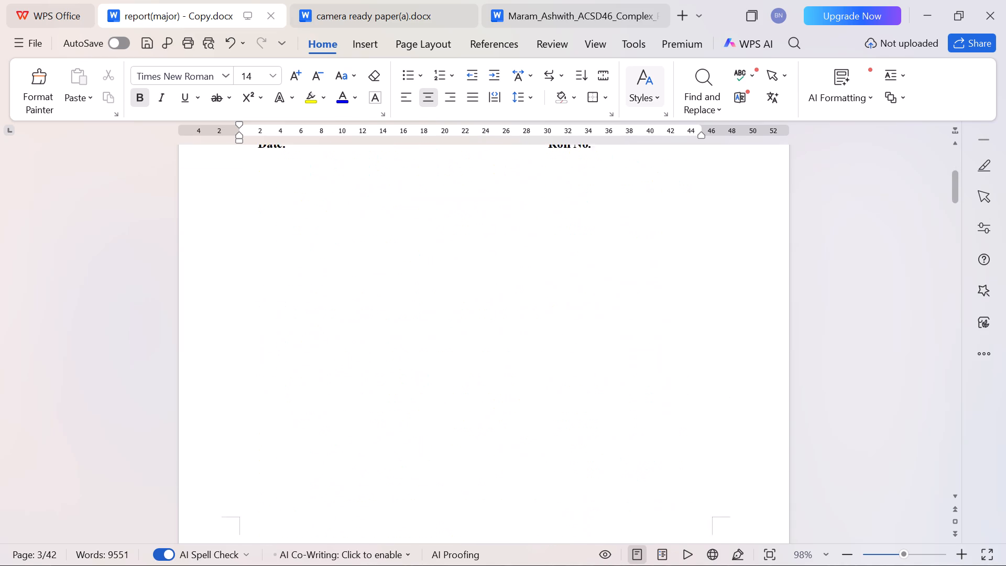
scroll(621, 288, down, 20)
scroll(621, 288, down, 20)
scroll(621, 288, down, 2)
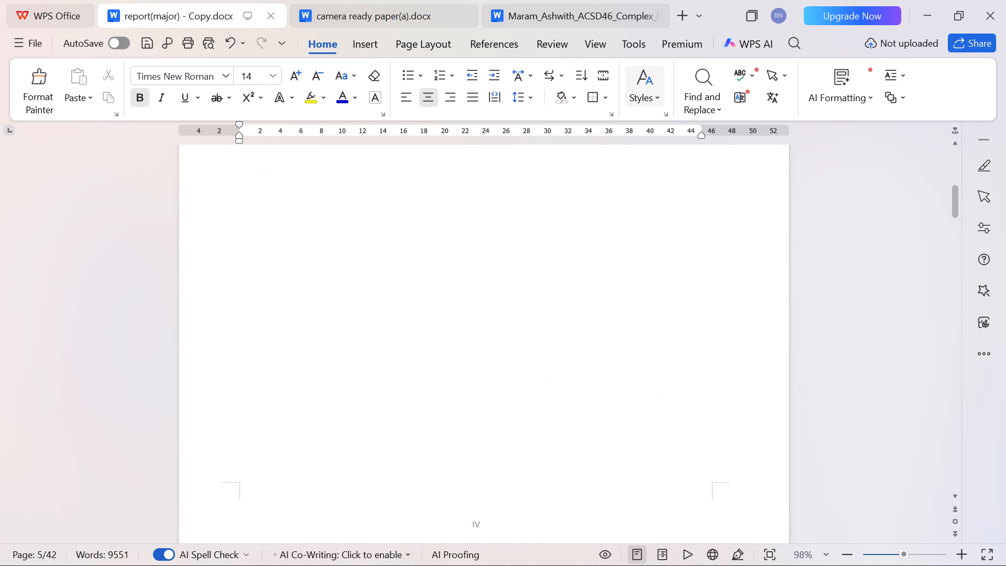
scroll(621, 287, down, 20)
scroll(621, 287, down, 20)
scroll(621, 287, down, 1)
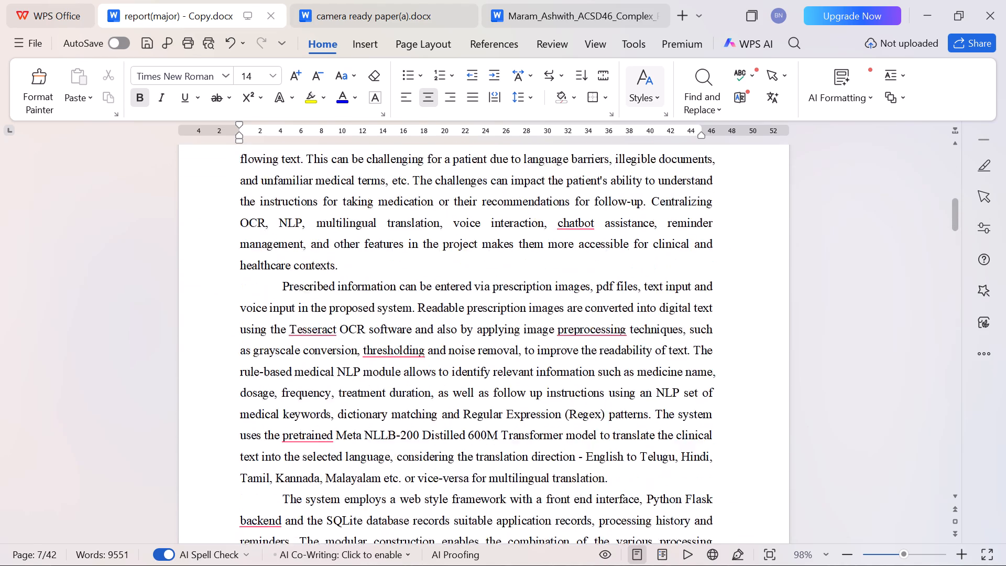
drag(957, 223, 952, 158)
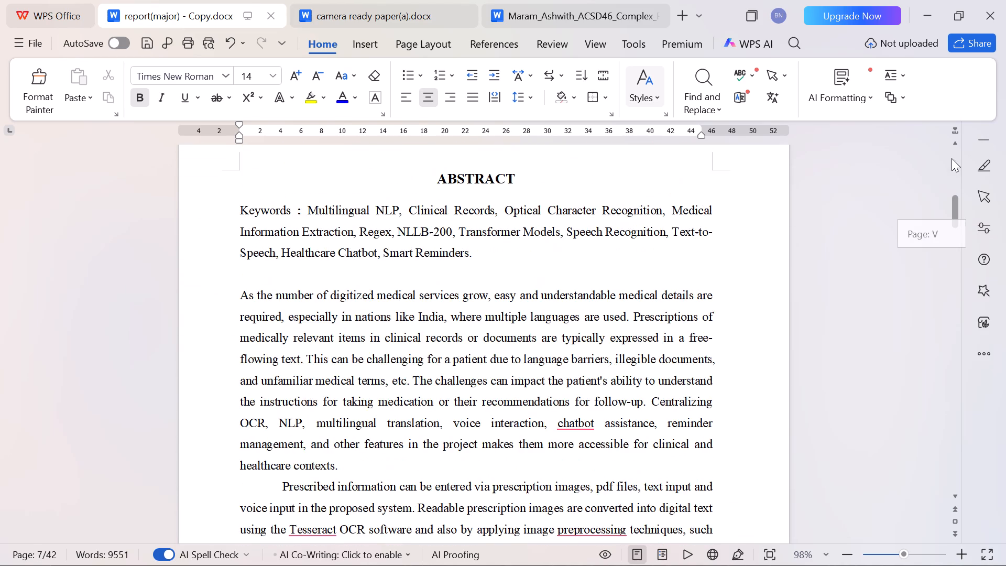
drag(952, 158, 952, 140)
scroll(636, 308, down, 6)
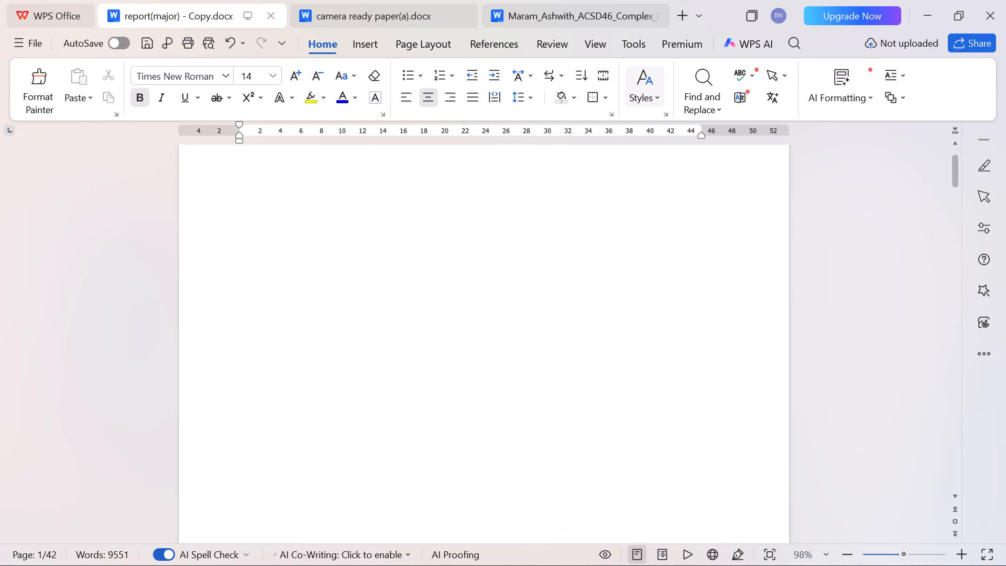
scroll(636, 308, down, 8)
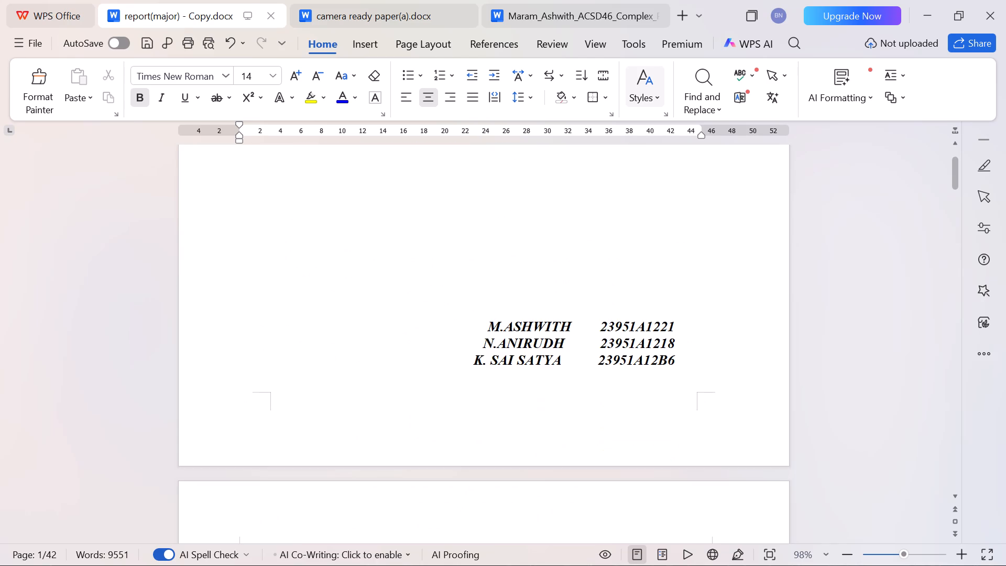
scroll(636, 307, up, 8)
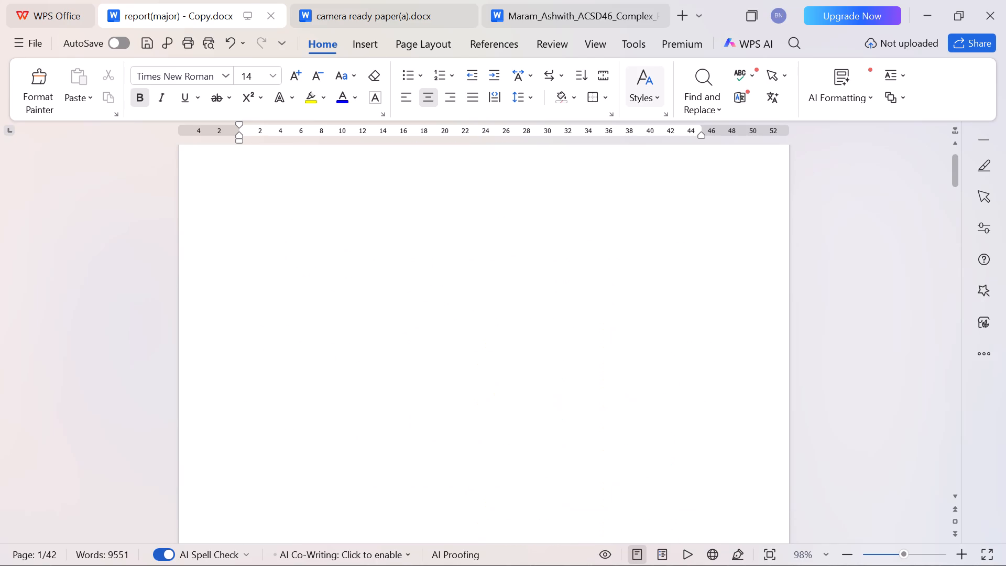
scroll(636, 307, up, 5)
scroll(636, 307, down, 11)
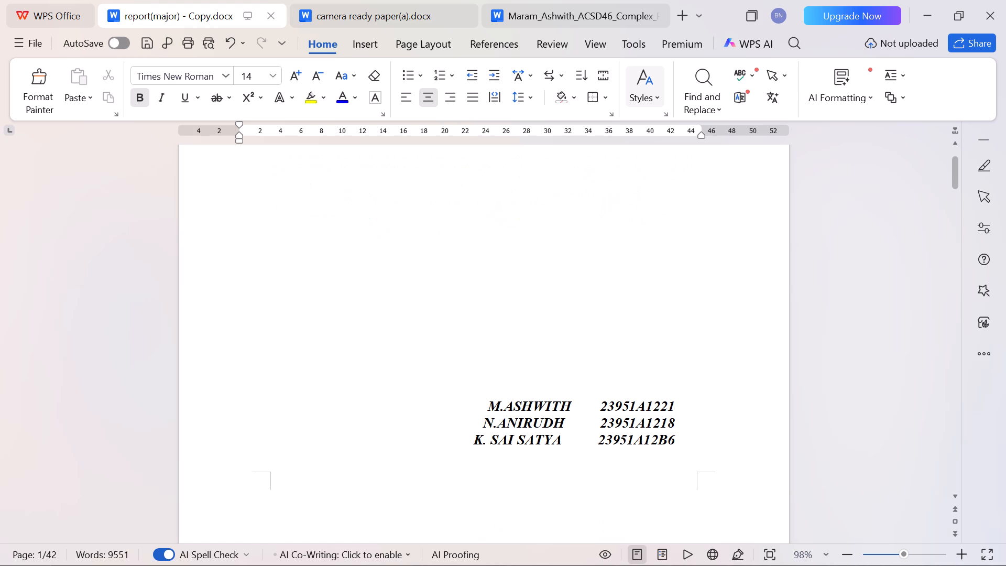
scroll(636, 307, down, 16)
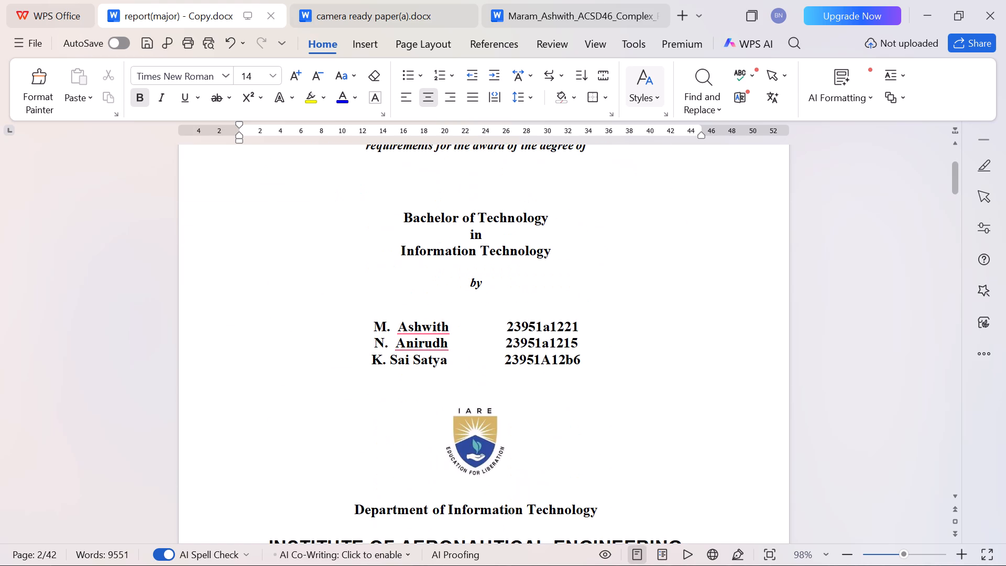
scroll(636, 307, down, 6)
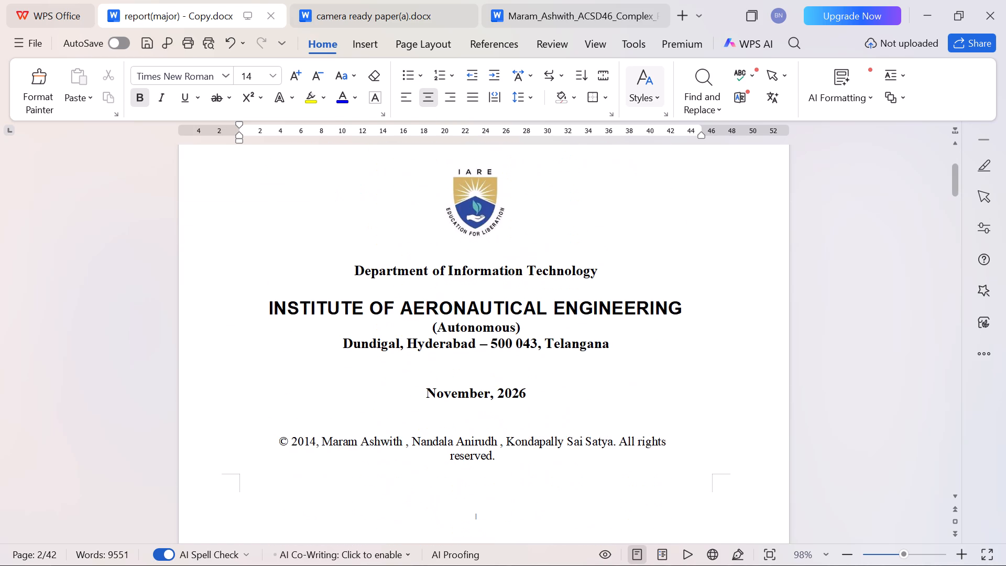
scroll(636, 307, up, 5)
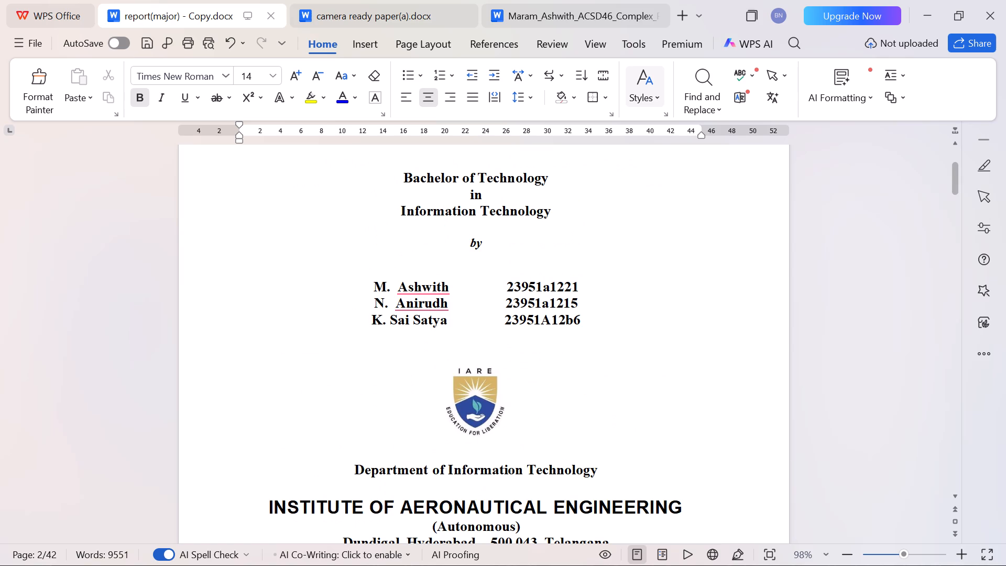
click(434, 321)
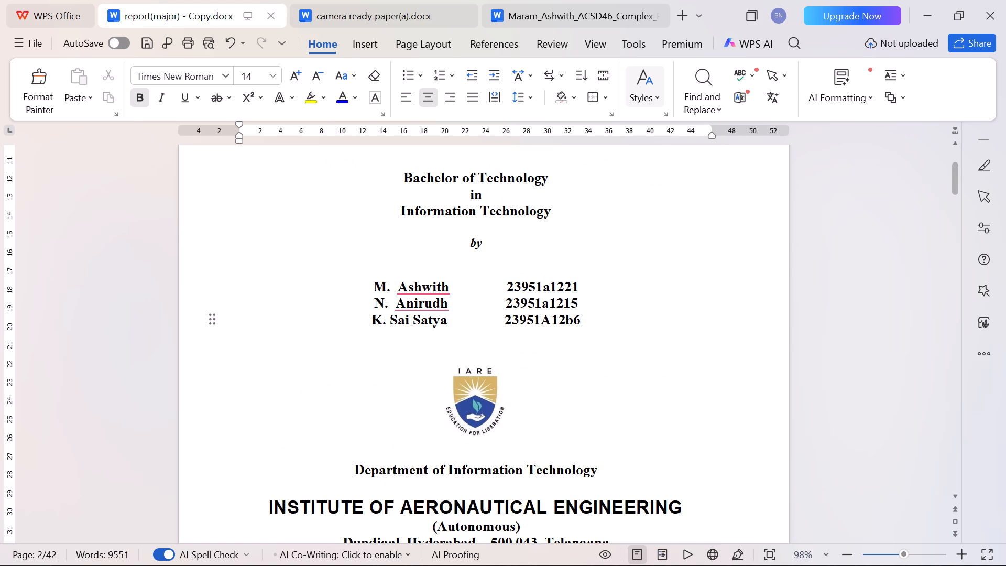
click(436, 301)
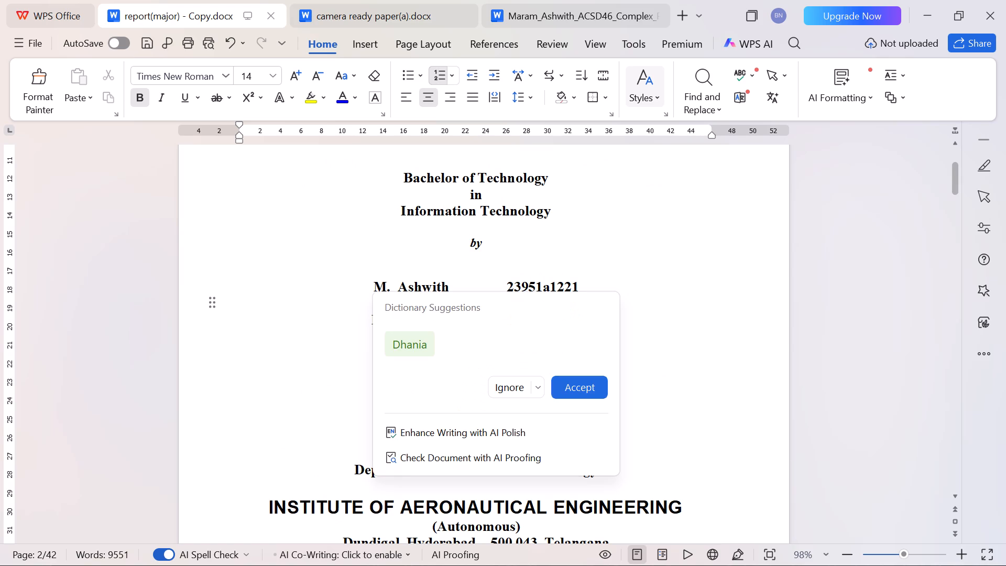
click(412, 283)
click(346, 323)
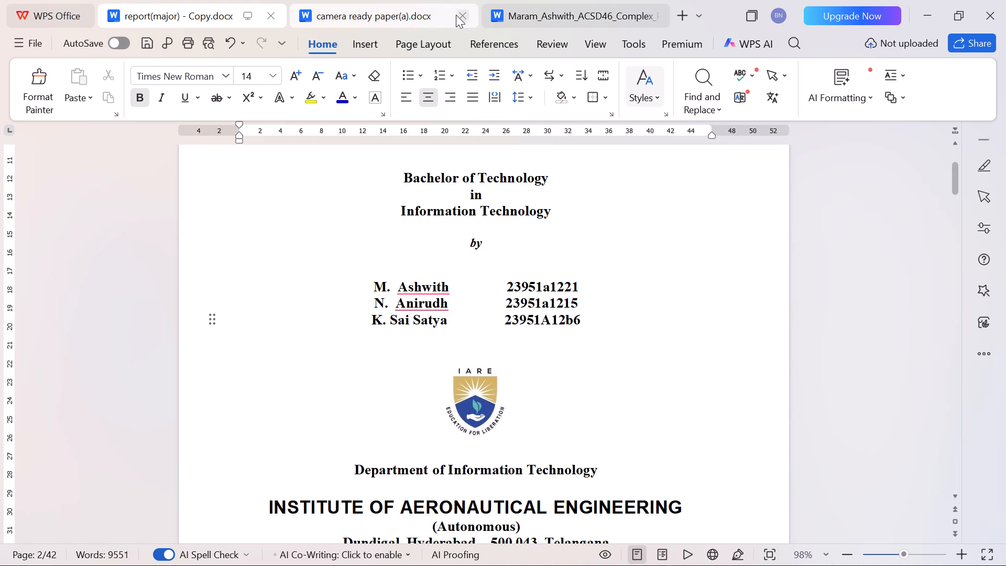
Close camera ready paper(a).docx and the other open document beside it, keeping only the report copy open.
click(458, 15)
click(460, 15)
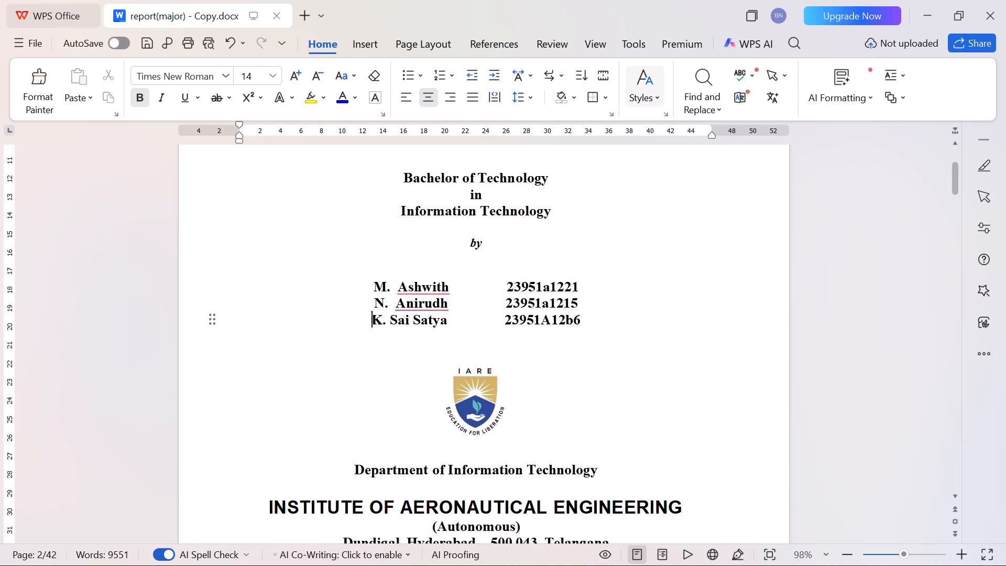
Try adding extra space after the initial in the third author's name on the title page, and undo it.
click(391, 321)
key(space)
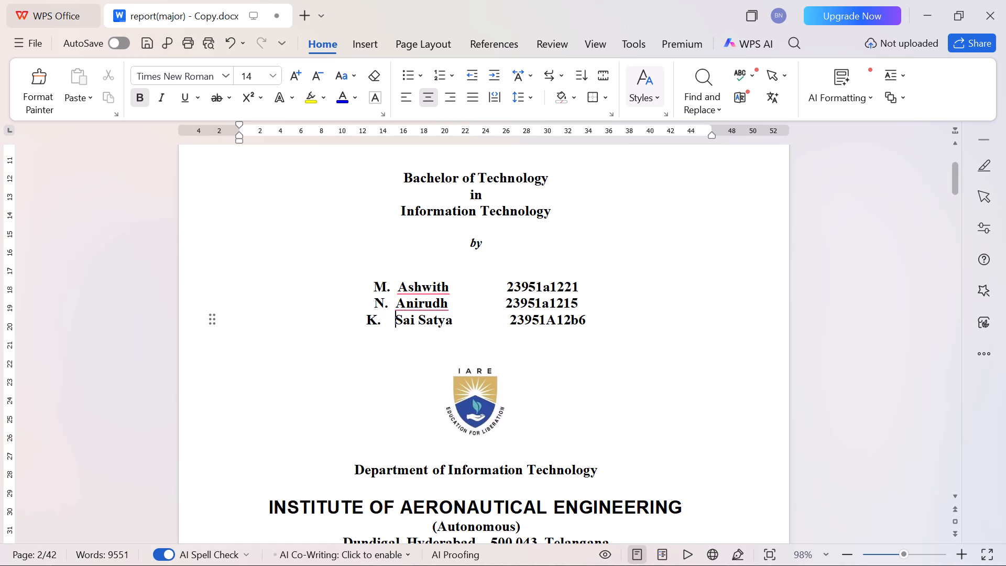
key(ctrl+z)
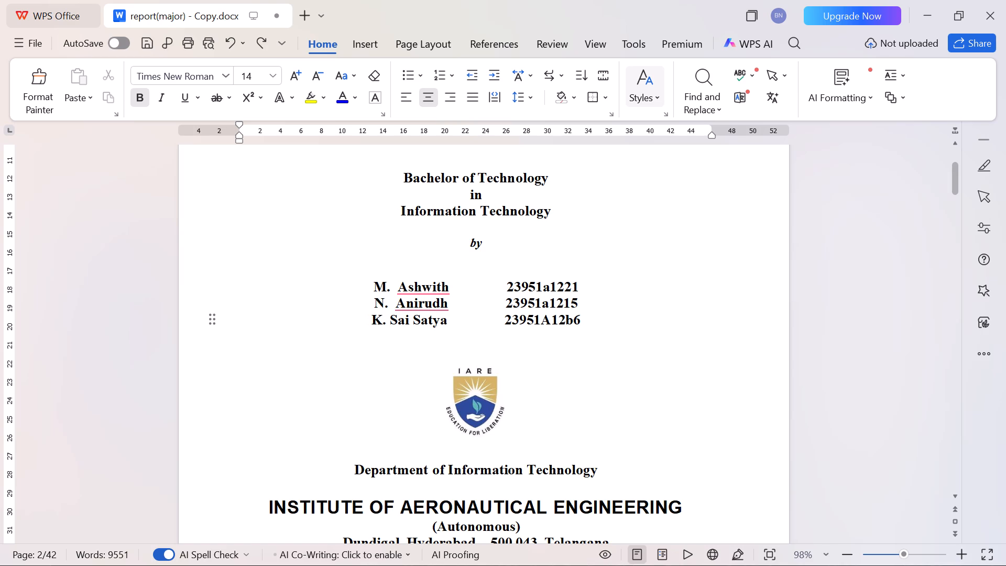
Save the report document.
key(ctrl+s)
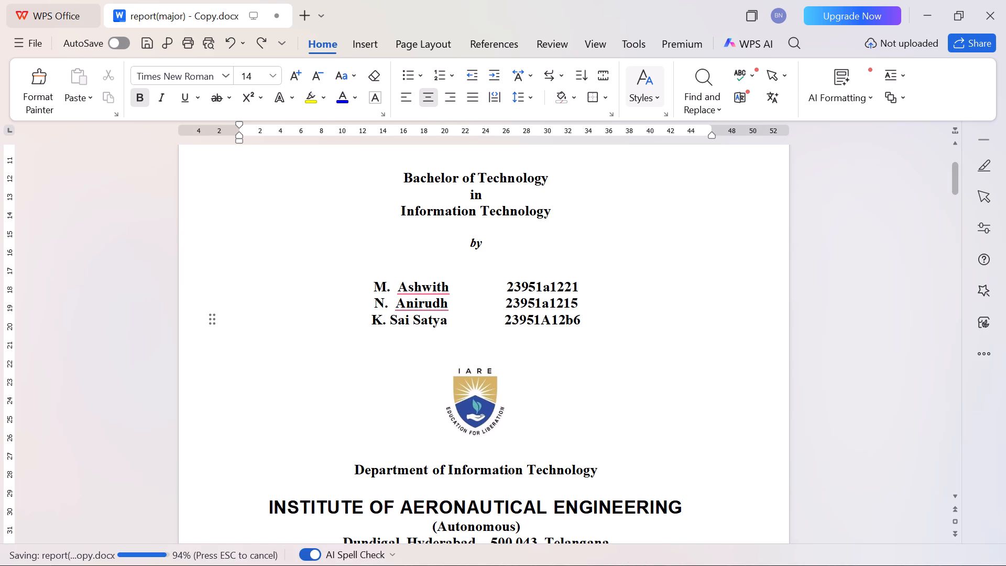
Examine the front matter from the declaration through the certificate, approval sheet, acknowledgment and abstract to the contents table.
scroll(577, 350, down, 13)
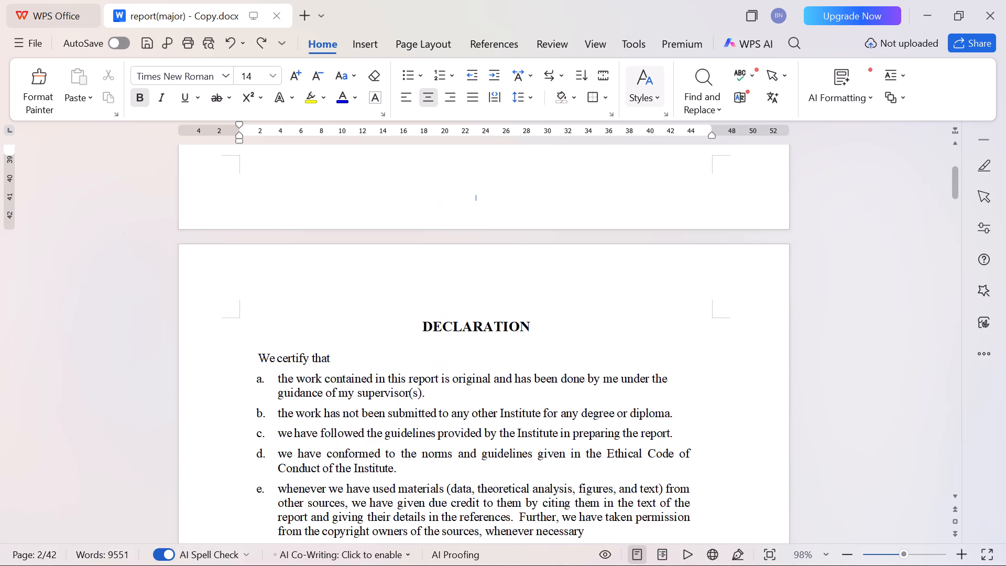
scroll(577, 350, down, 20)
scroll(577, 350, down, 9)
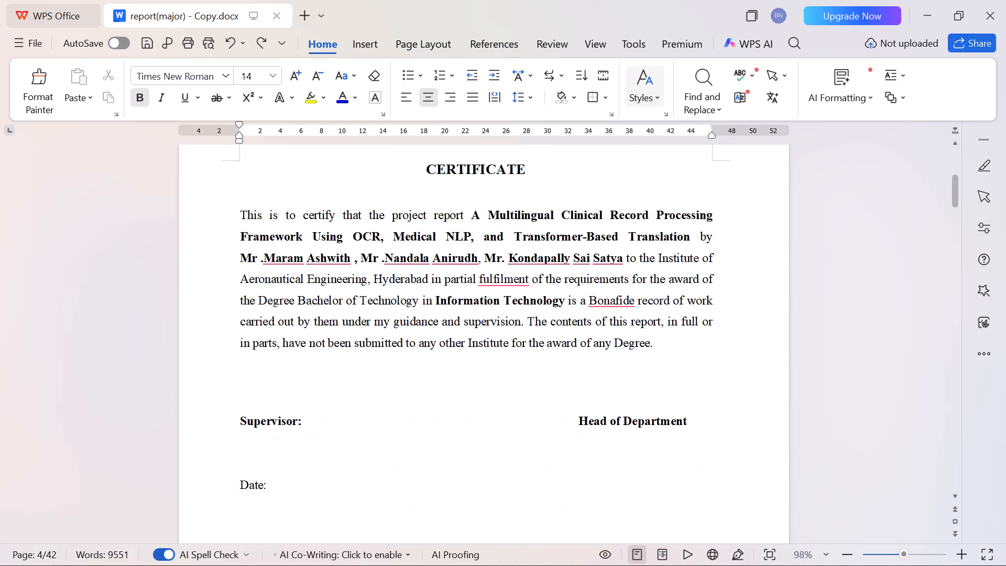
scroll(577, 350, down, 20)
scroll(577, 350, down, 20)
scroll(577, 350, down, 1)
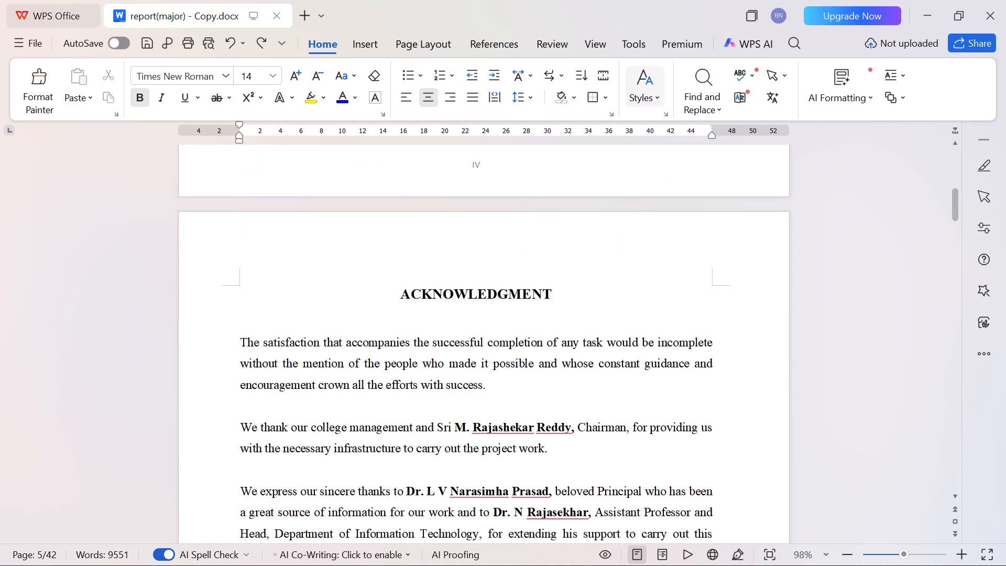
scroll(577, 350, down, 20)
scroll(577, 350, down, 20)
scroll(577, 350, down, 1)
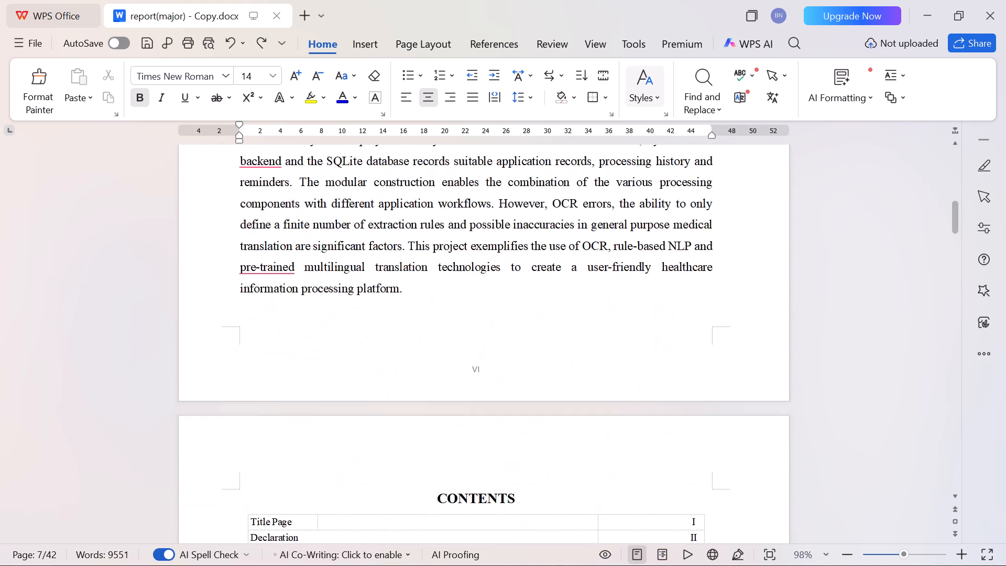
scroll(577, 347, down, 4)
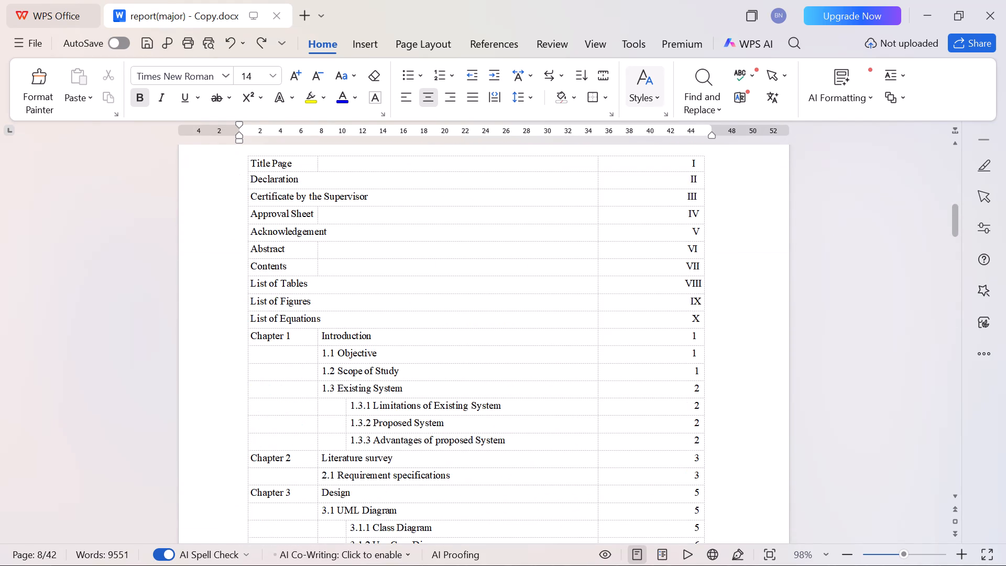
scroll(577, 347, down, 8)
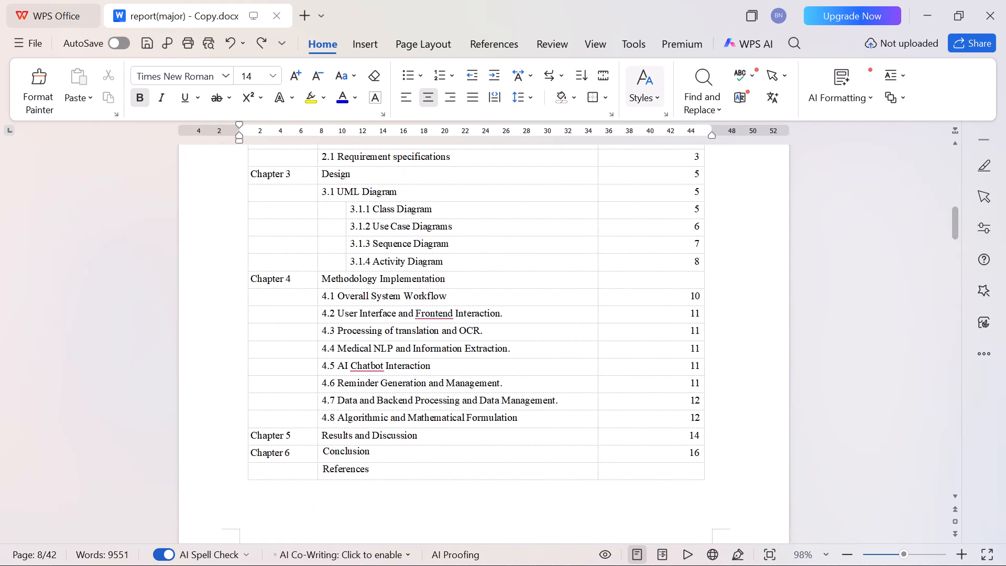
scroll(577, 349, up, 20)
scroll(577, 349, up, 1)
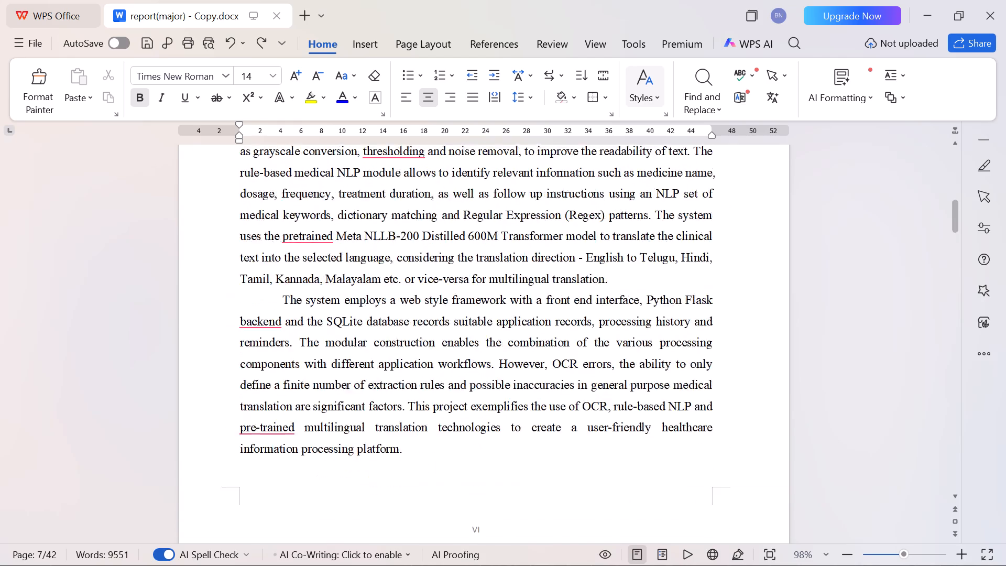
scroll(577, 350, up, 20)
scroll(577, 350, up, 20)
scroll(577, 350, up, 2)
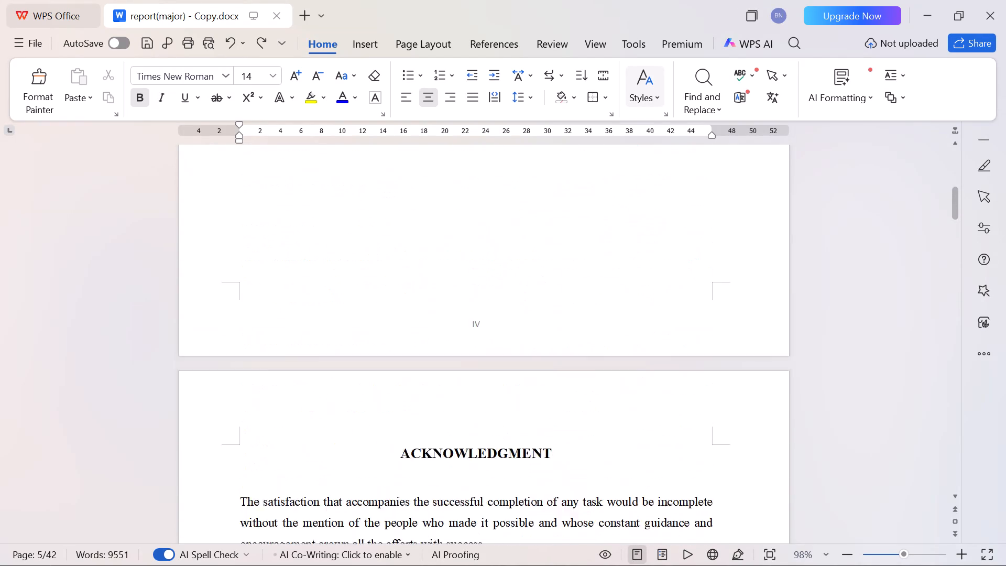
scroll(577, 350, up, 13)
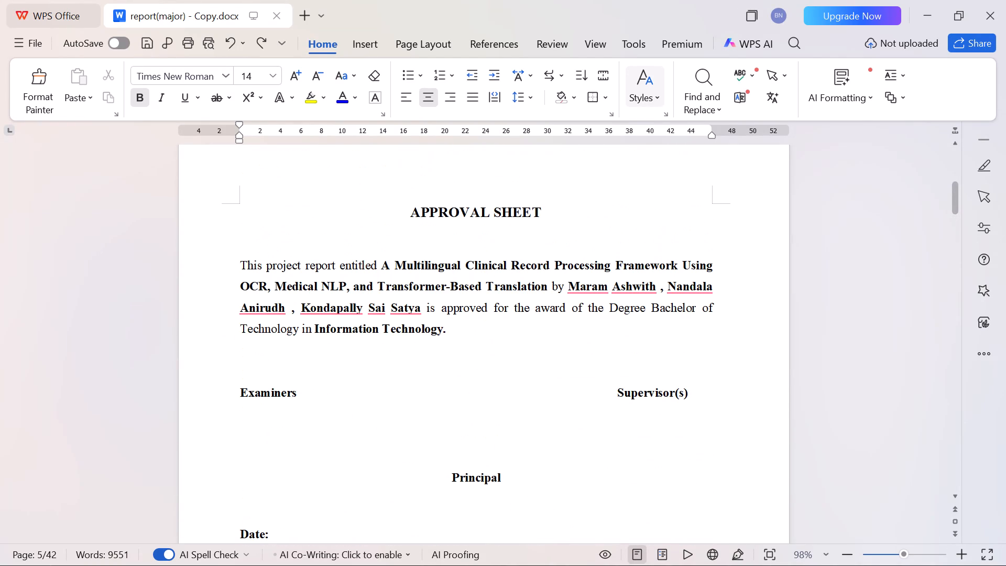
scroll(577, 350, down, 3)
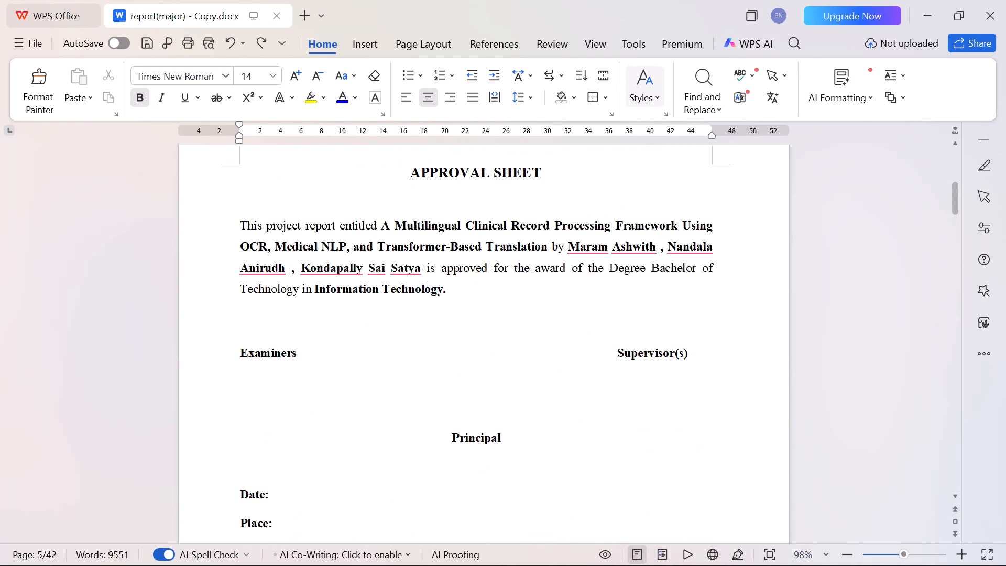
scroll(577, 350, down, 20)
scroll(577, 350, down, 19)
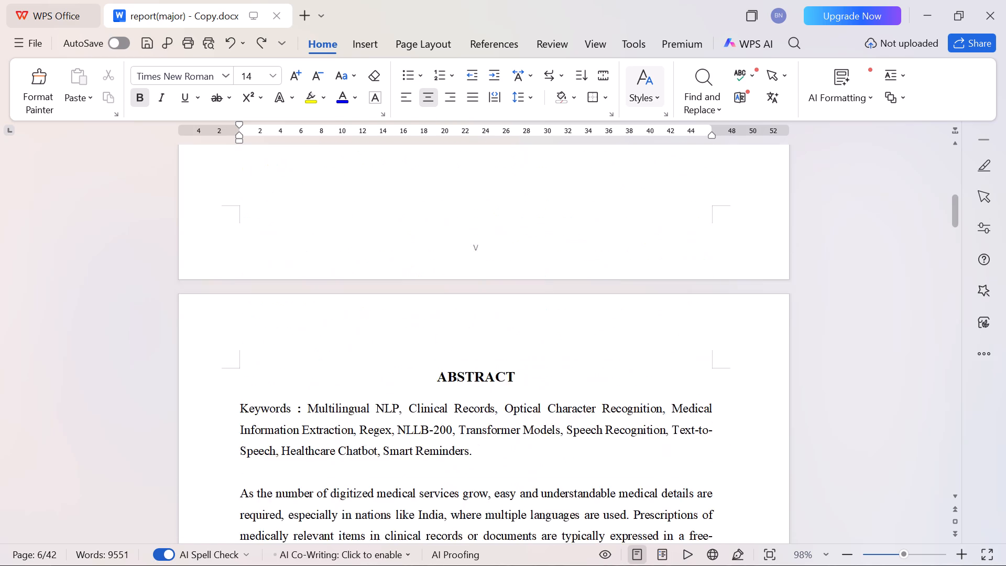
scroll(575, 320, down, 20)
scroll(575, 320, down, 6)
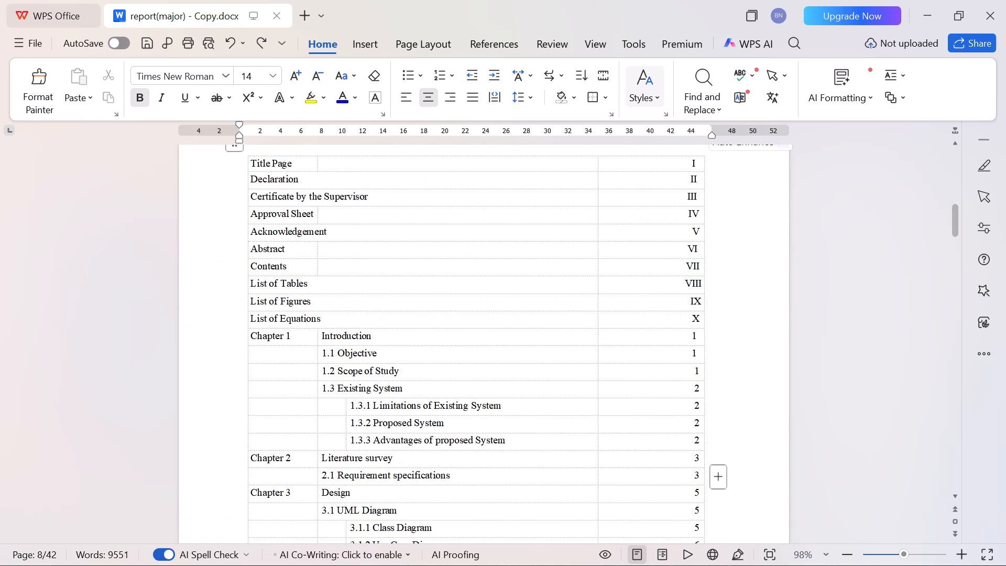
Delete the "Chapter 3 Design" row and the "3.1 UML Diagram" row from the contents table.
scroll(575, 288, down, 2)
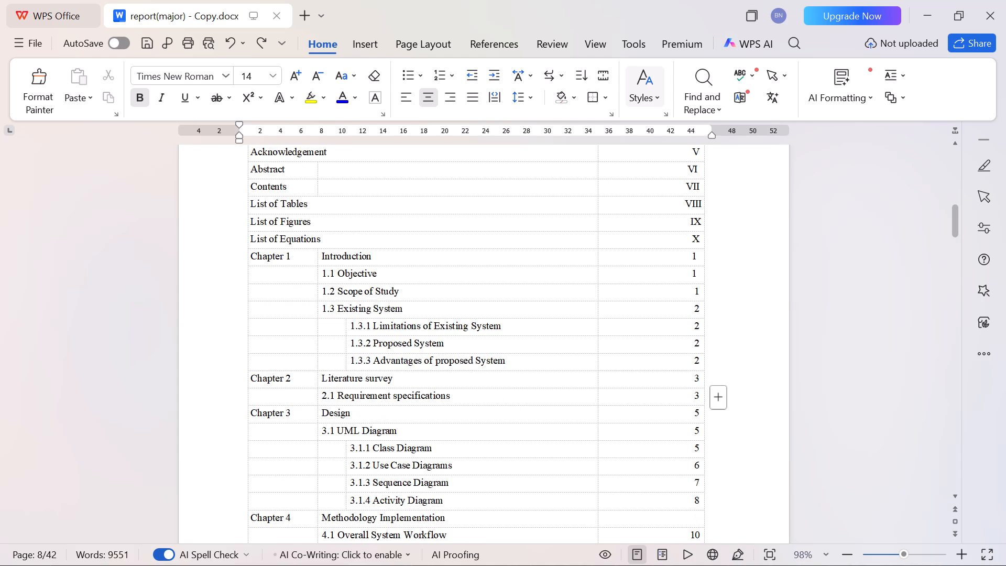
scroll(575, 288, down, 4)
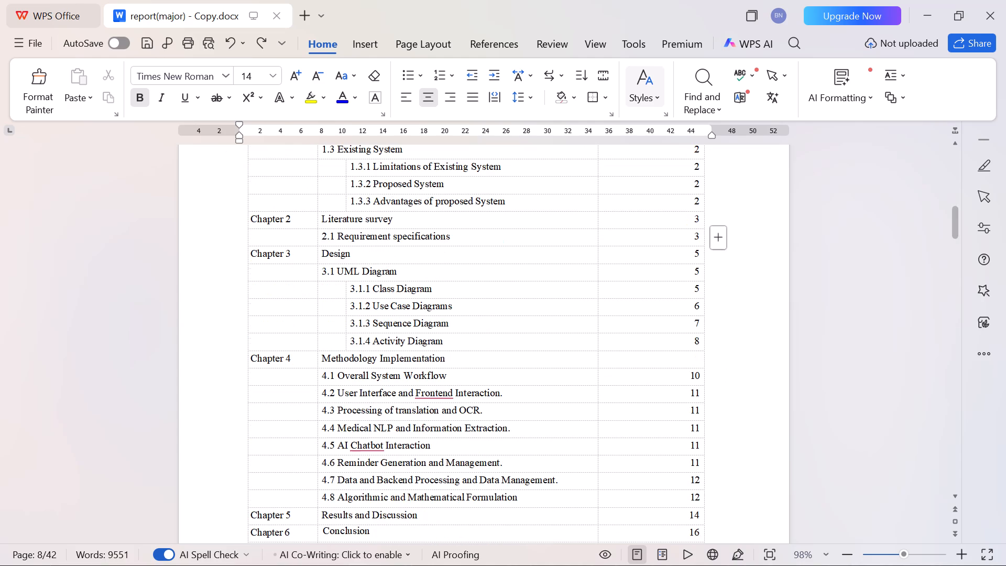
click(245, 260)
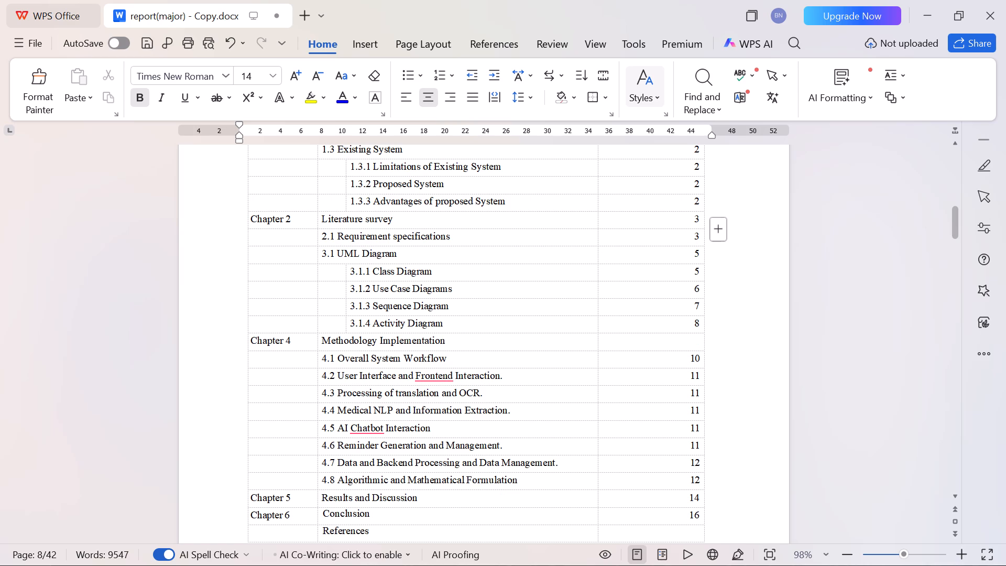
click(244, 260)
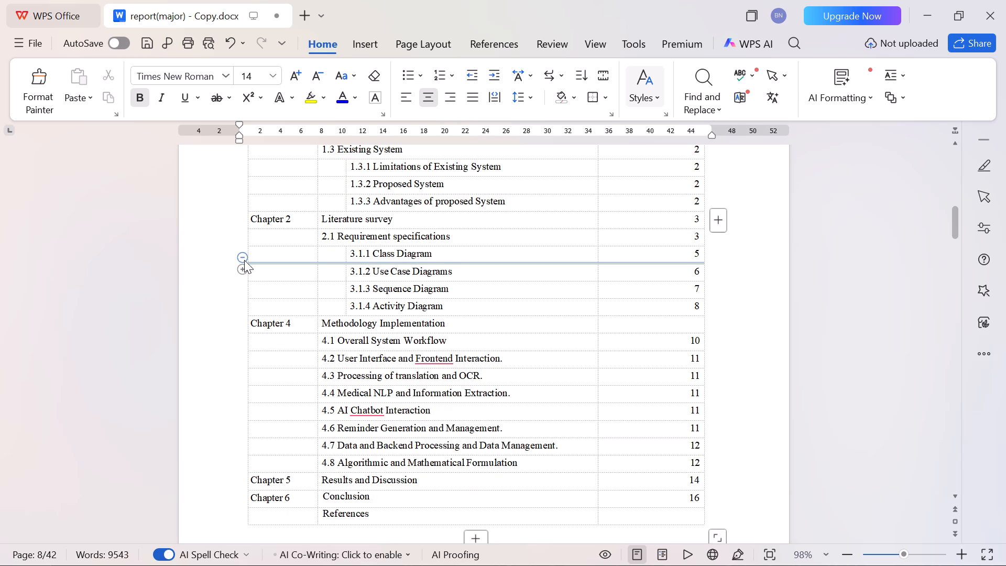
Delete the four UML diagram rows from 3.1.1 Class Diagram through 3.1.4 Activity Diagram from the contents table.
click(244, 260)
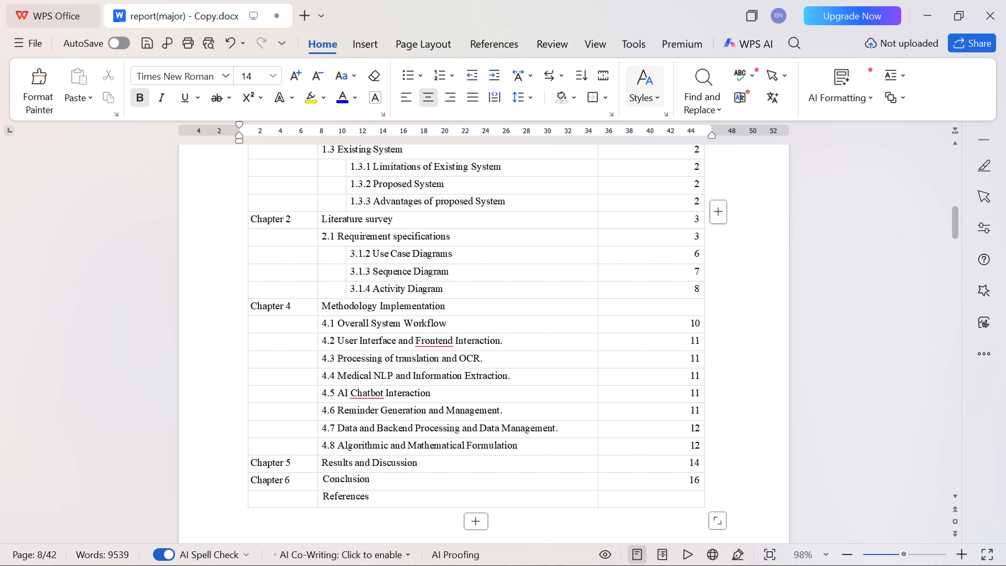
click(245, 260)
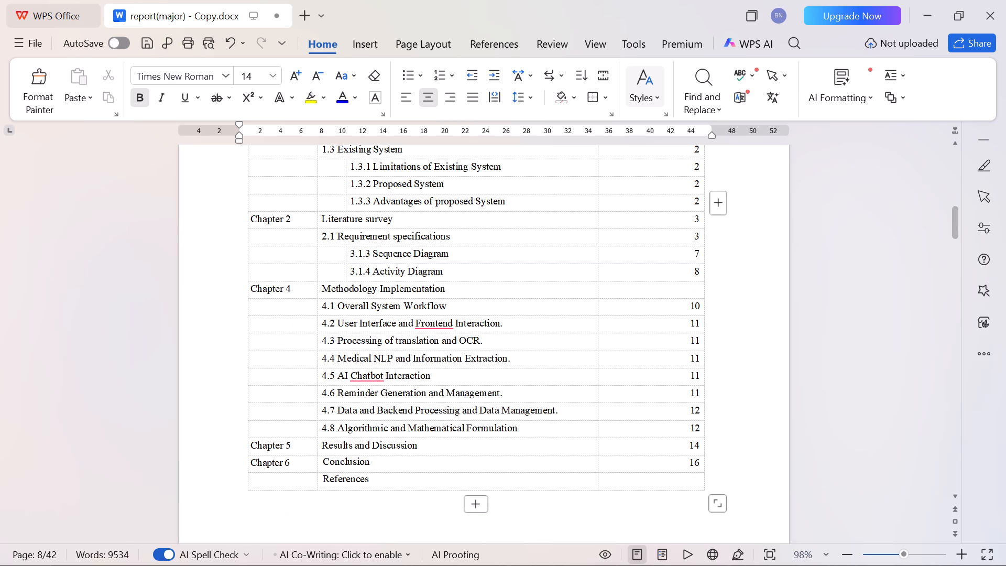
click(245, 260)
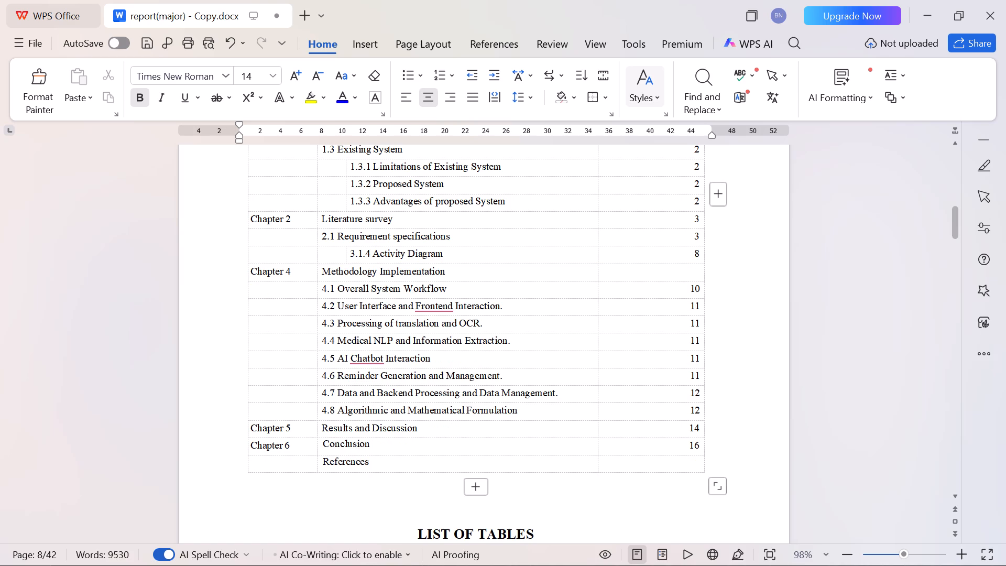
click(246, 260)
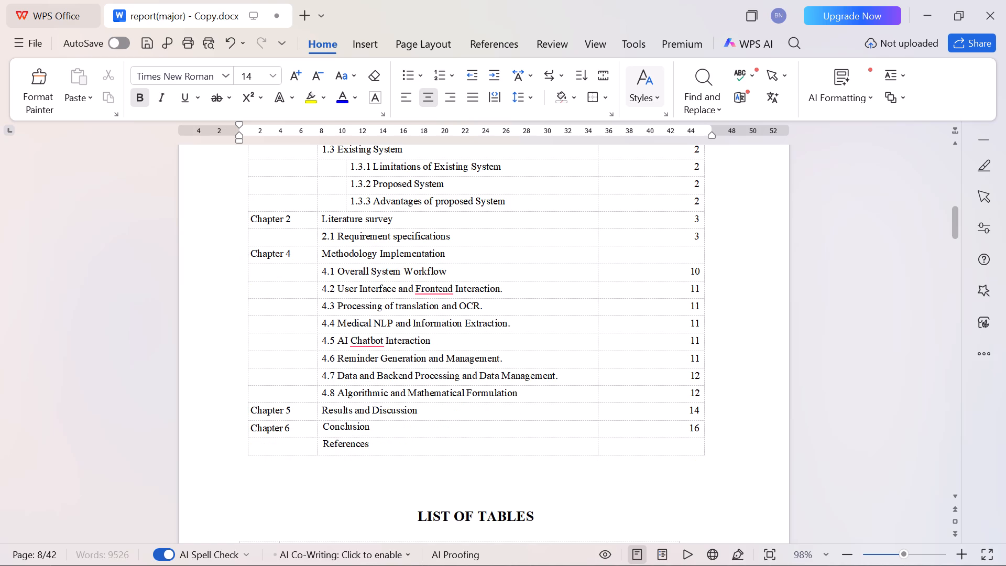
Renumber the "Methodology Implementation" chapter as Chapter 3 and shorten its title to "Methodology".
click(288, 256)
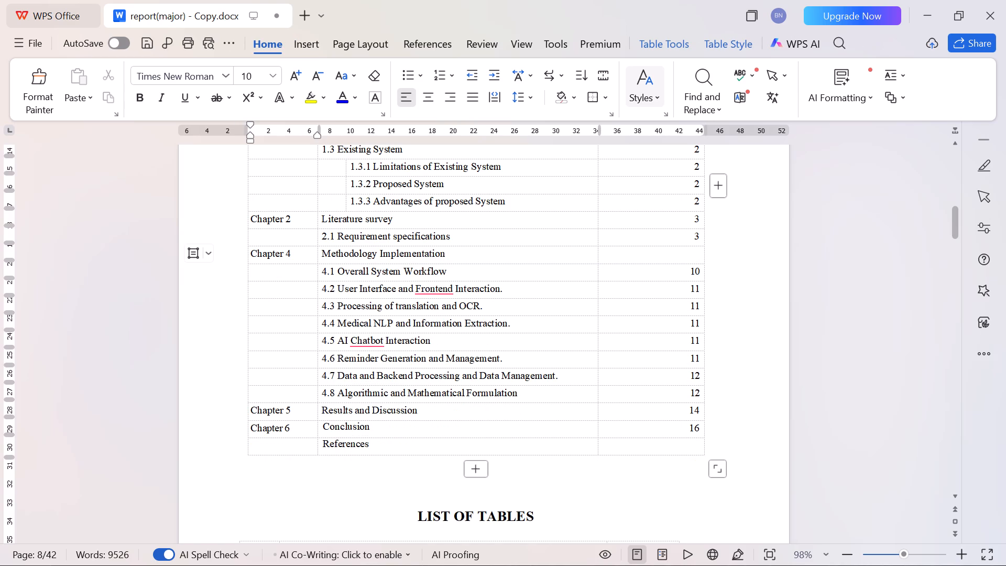
key(BackSpace)
key(3)
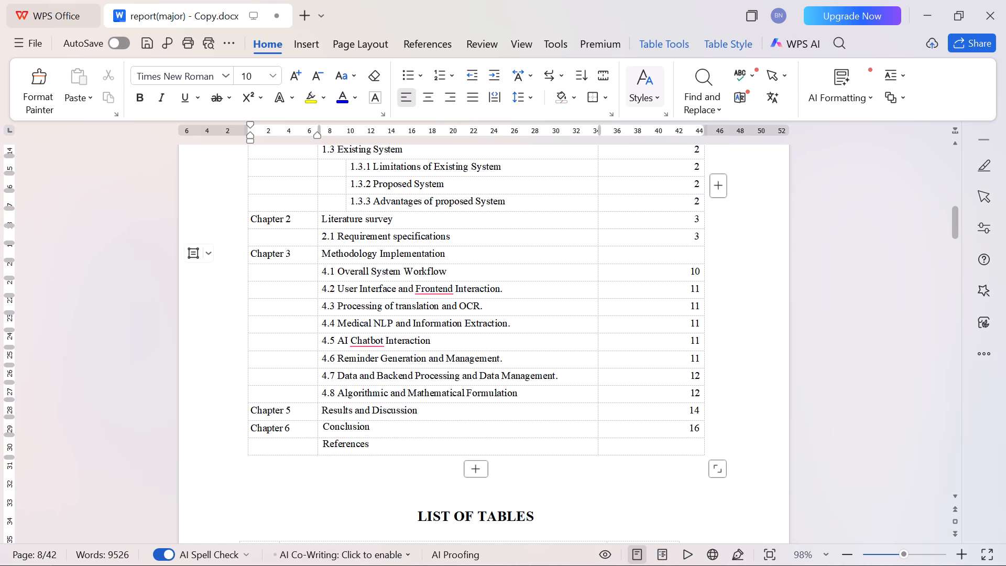
click(475, 256)
key(ctrl+BackSpace)
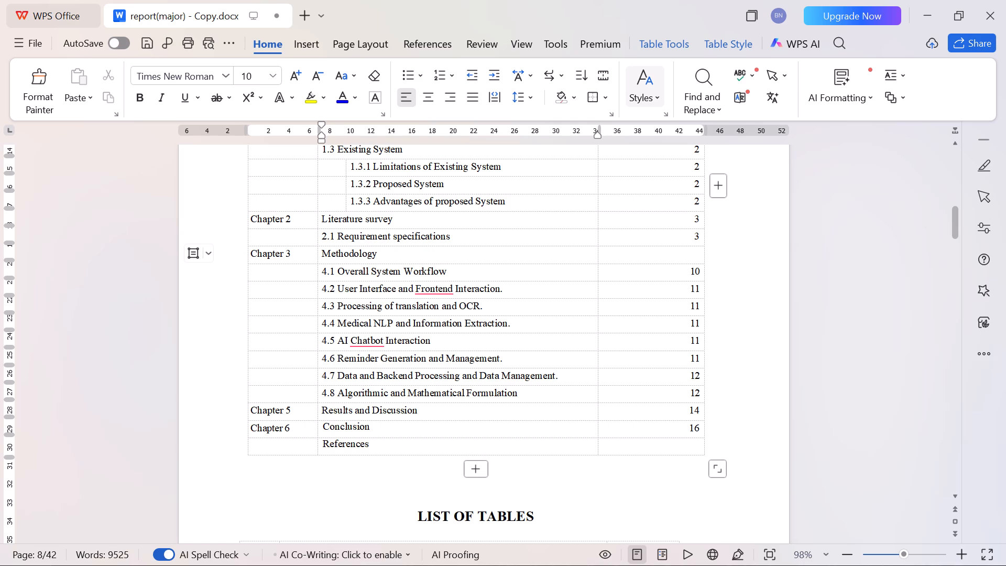
Renumber the first four Methodology subsections, Overall System Workflow through Medical NLP and Information Extraction, as 3.1 to 3.4.
click(461, 273)
click(325, 272)
key(BackSpace)
key(3)
key(Down)
key(BackSpace)
key(3)
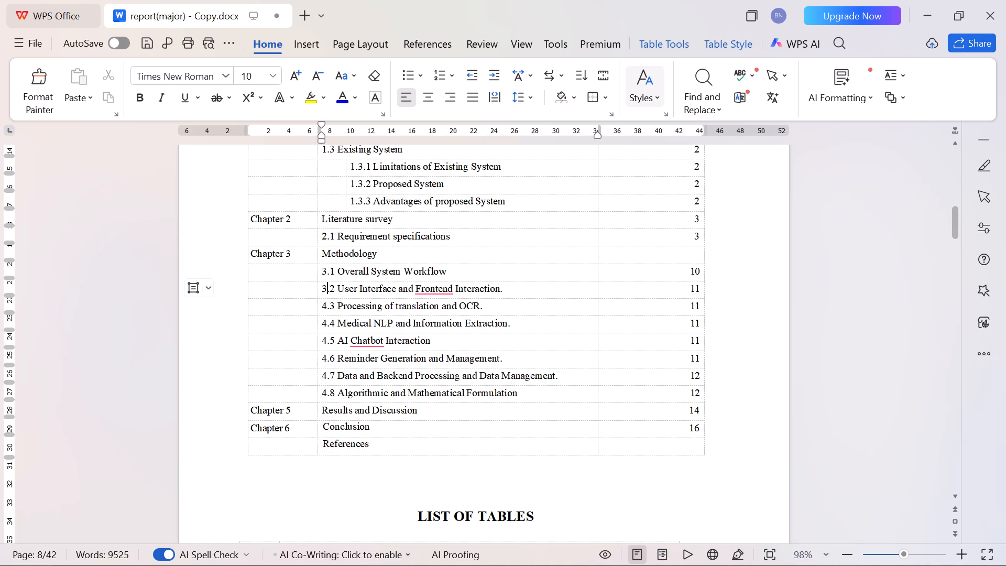
key(Down)
key(BackSpace)
key(3)
key(Down)
key(BackSpace)
key(3)
Renumber the remaining Methodology subsections, AI Chatbot Interaction through Algorithmic and Mathematical Formulation, as 3.5 to 3.8.
key(Down)
key(BackSpace)
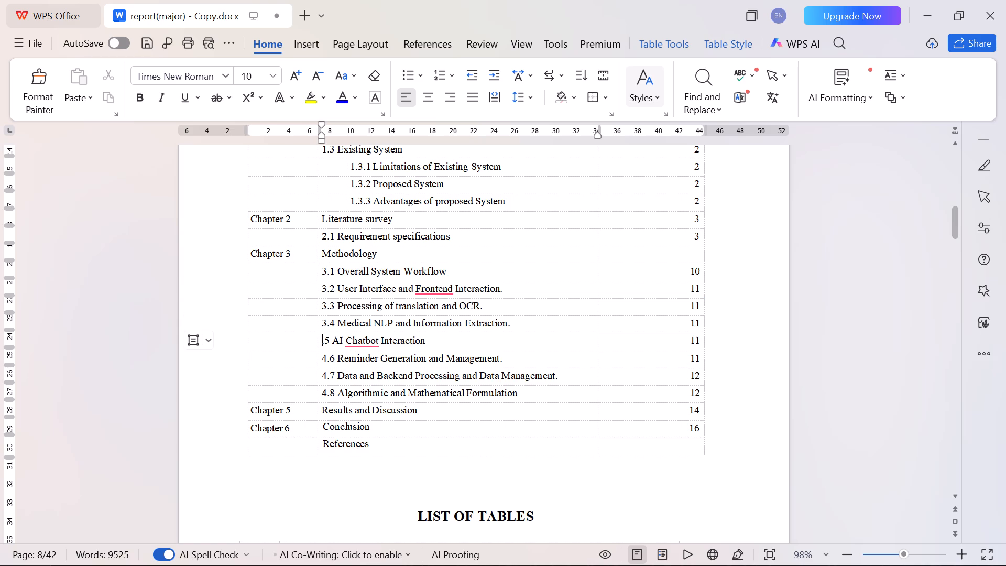
key(3)
key(Down)
key(BackSpace)
key(3)
key(Down)
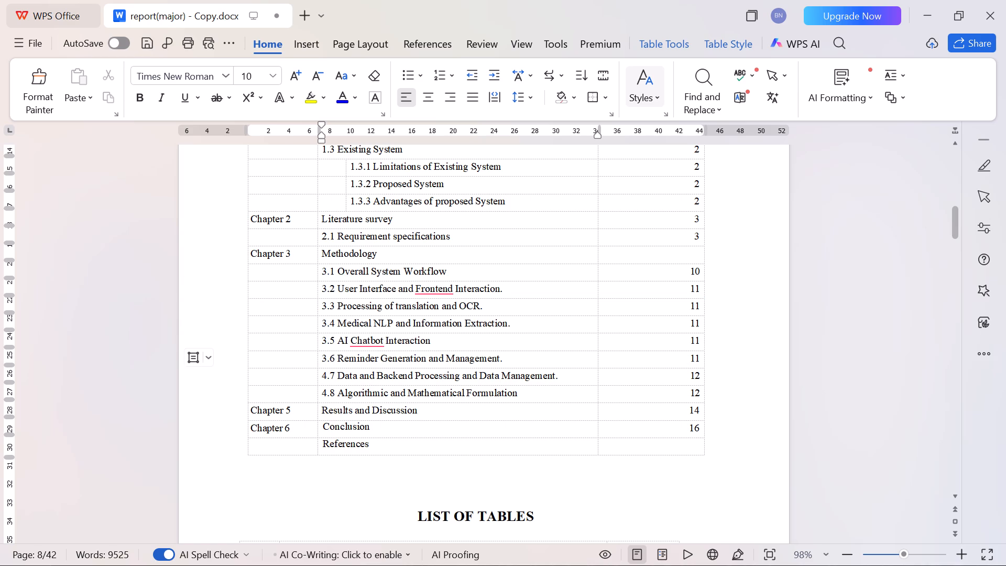
key(BackSpace)
key(3)
key(Down)
key(BackSpace)
key(3)
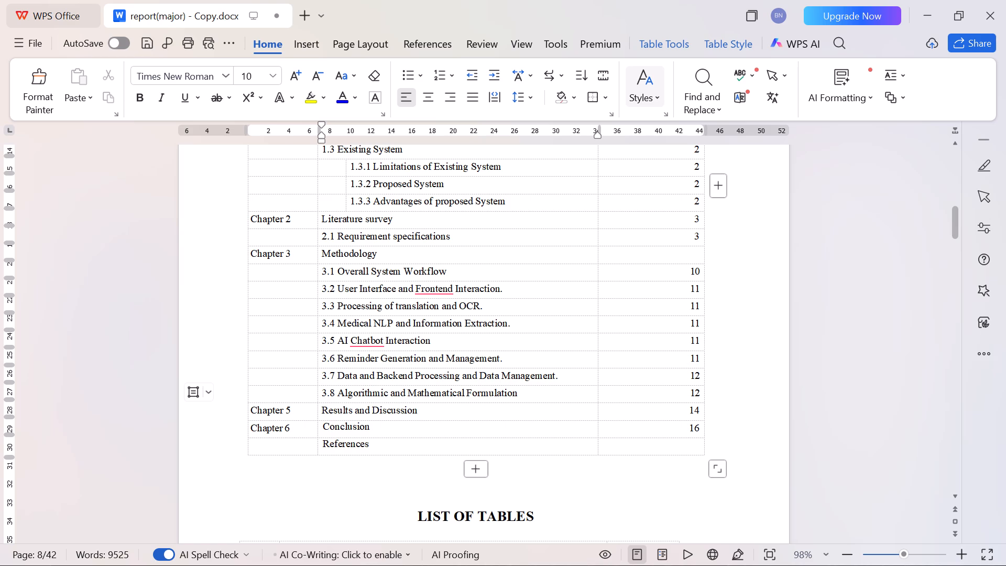
Renumber Results and Discussion as Chapter 4 and Conclusion as Chapter 5 in the contents table.
click(293, 412)
key(BackSpace)
key(4)
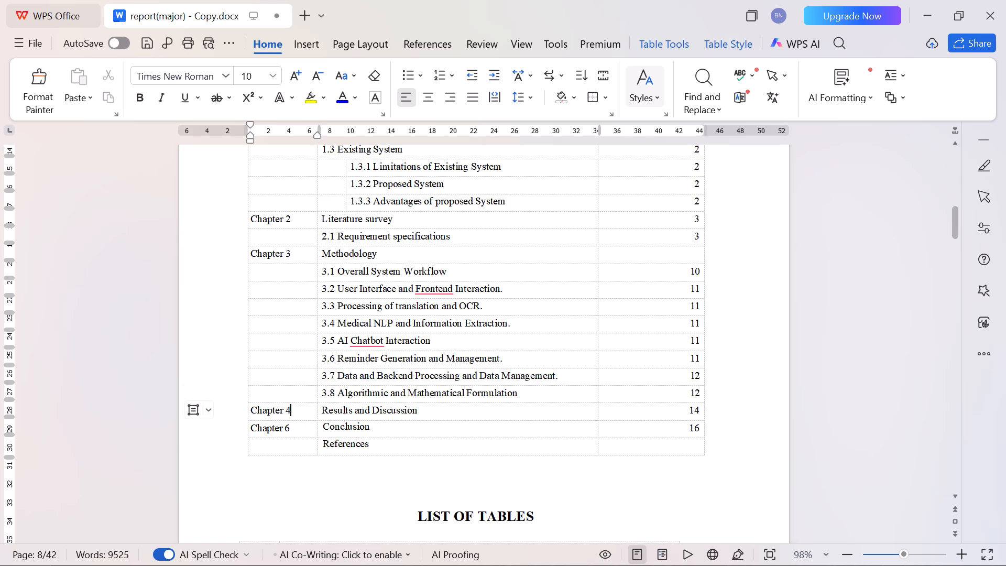
key(Down)
key(BackSpace)
key(5)
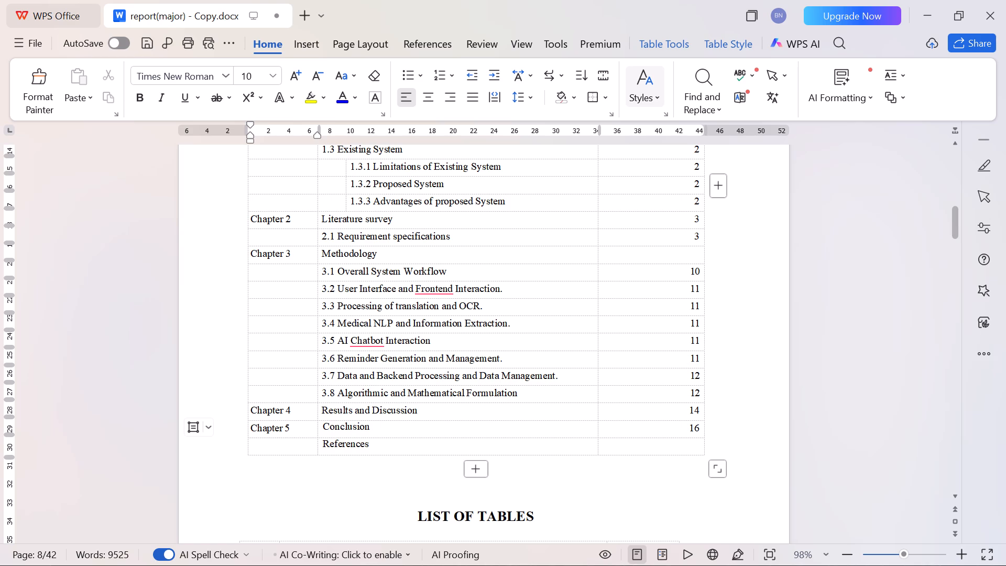
Insert a row below the 3.8 entry and enter "3.9 Design" in its title cell.
click(483, 308)
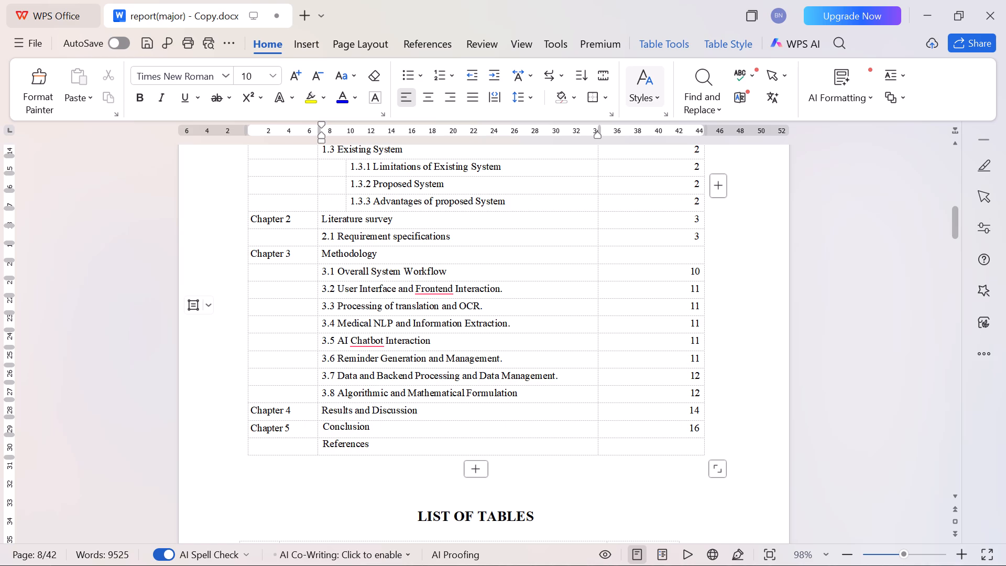
click(242, 405)
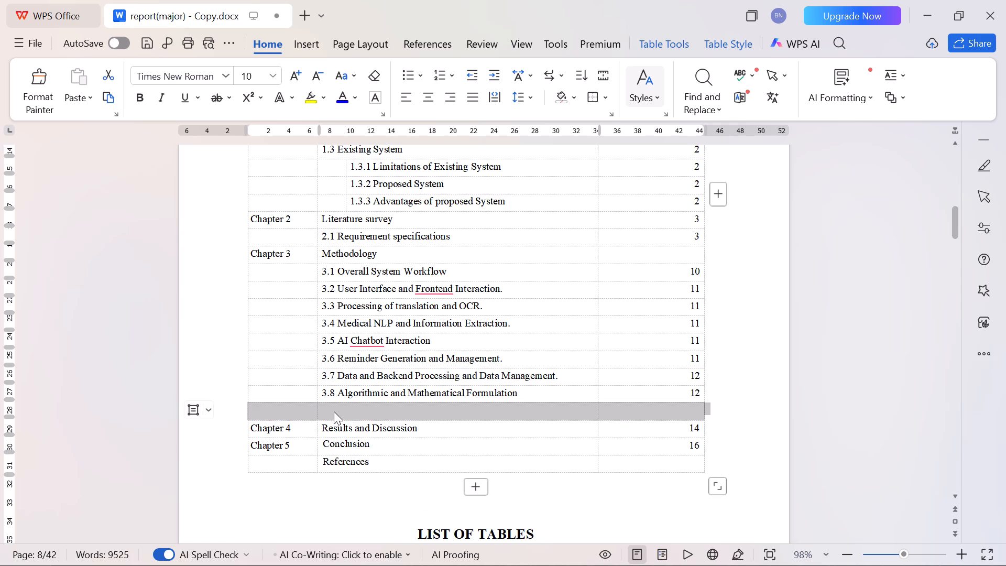
click(336, 409)
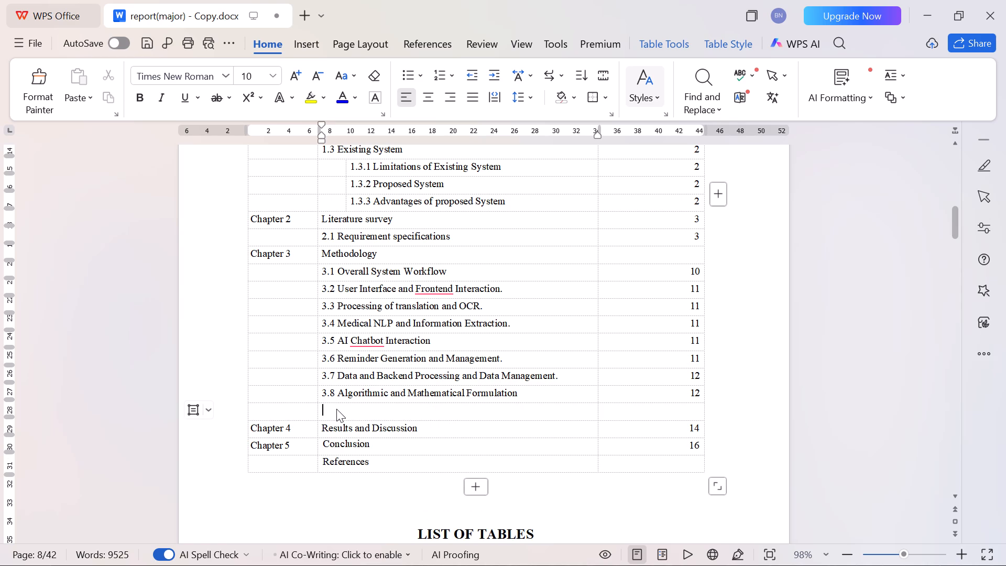
text(3.9)
key(space)
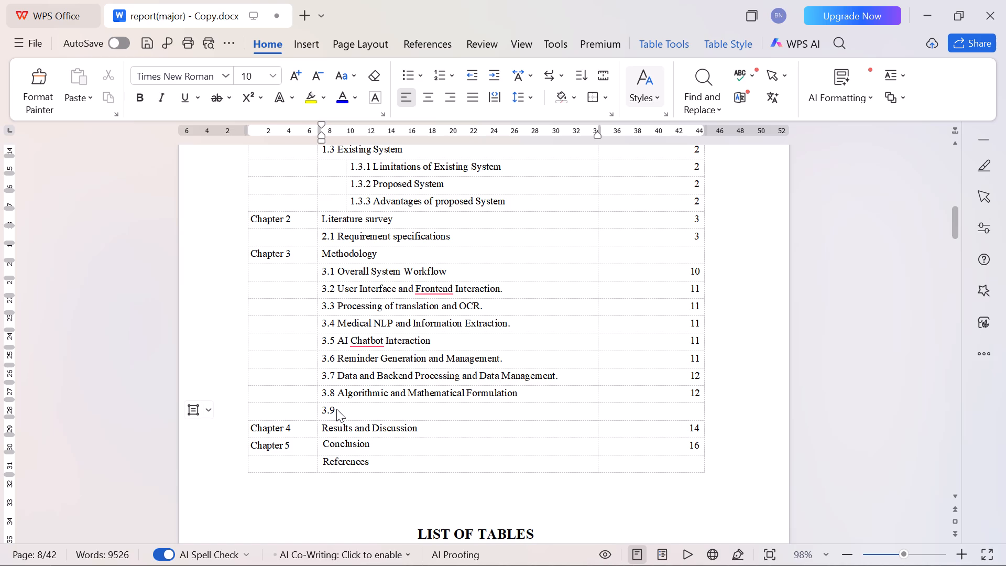
text(Design)
Insert five empty rows between the "3.9 Design" row and the Chapter 4 row.
click(245, 427)
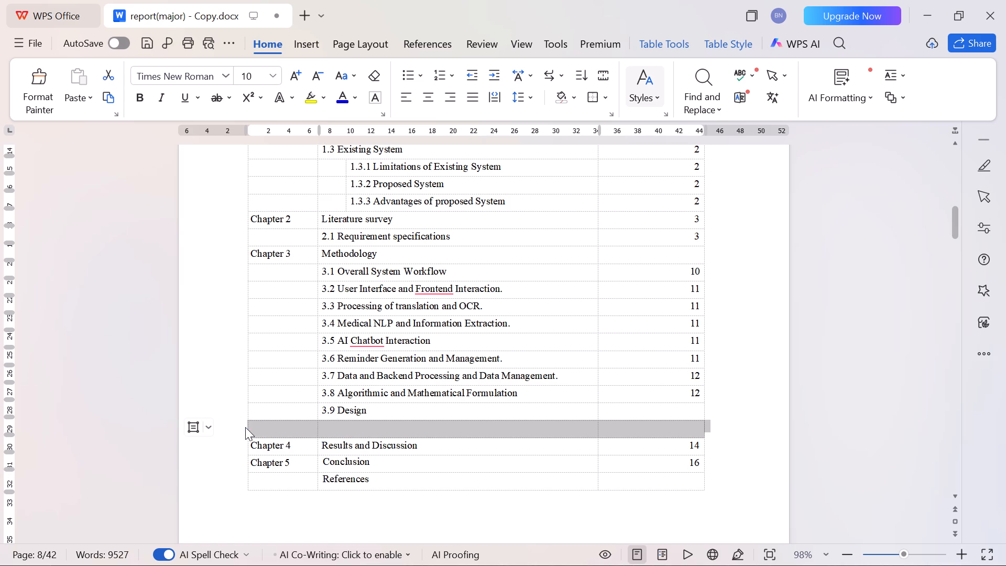
click(354, 430)
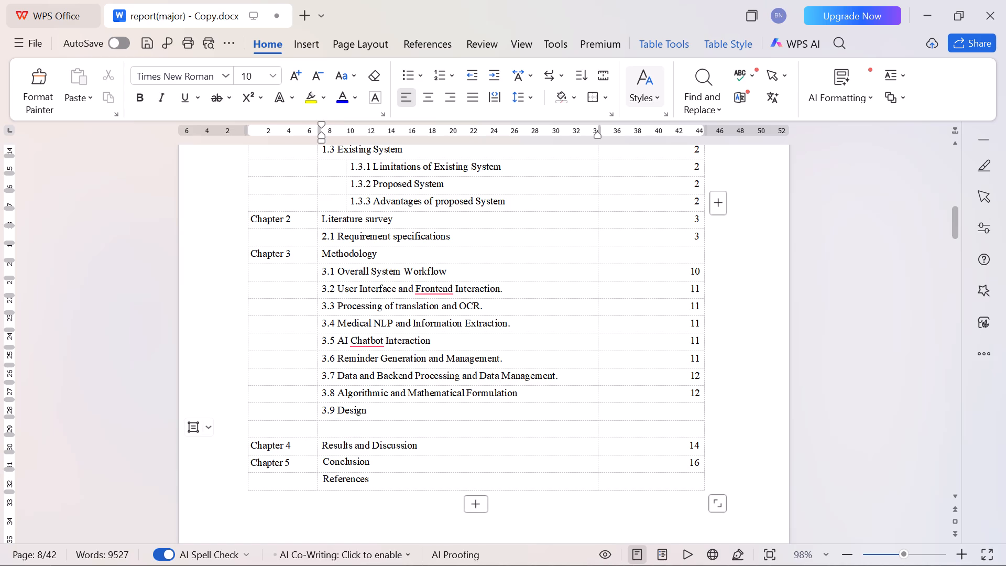
click(246, 441)
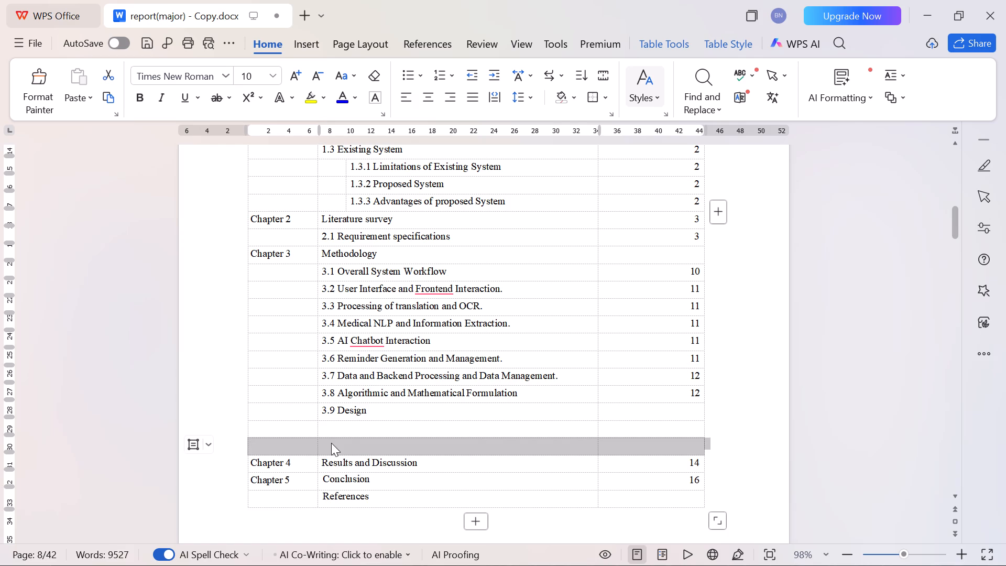
click(331, 443)
click(355, 444)
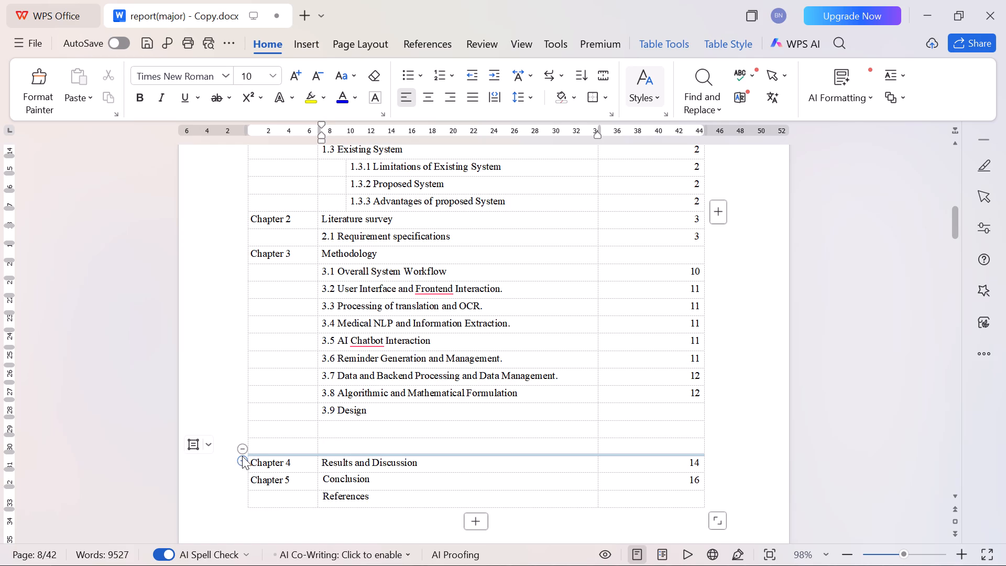
click(244, 459)
click(352, 471)
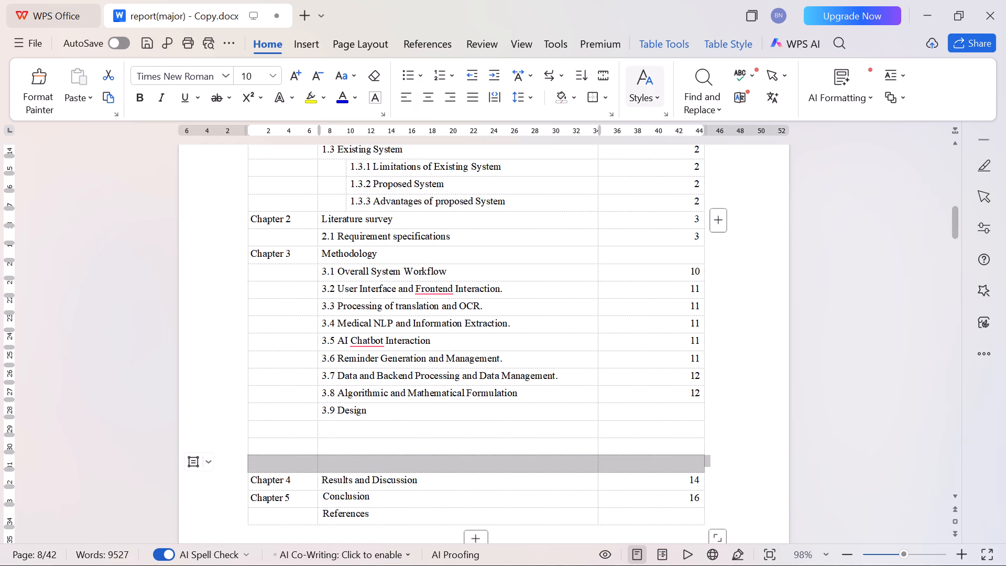
click(347, 462)
scroll(347, 462, down, 2)
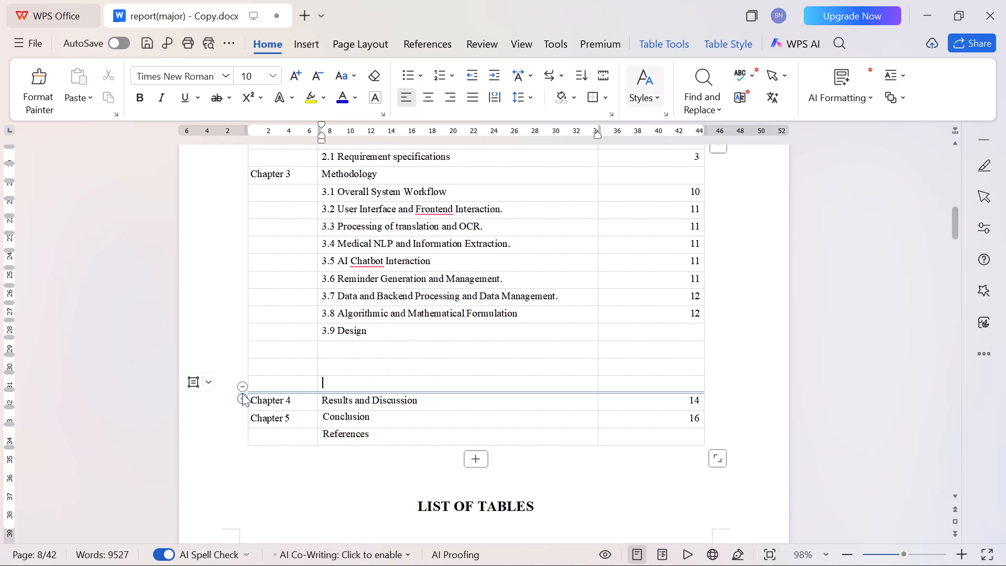
click(242, 397)
click(338, 401)
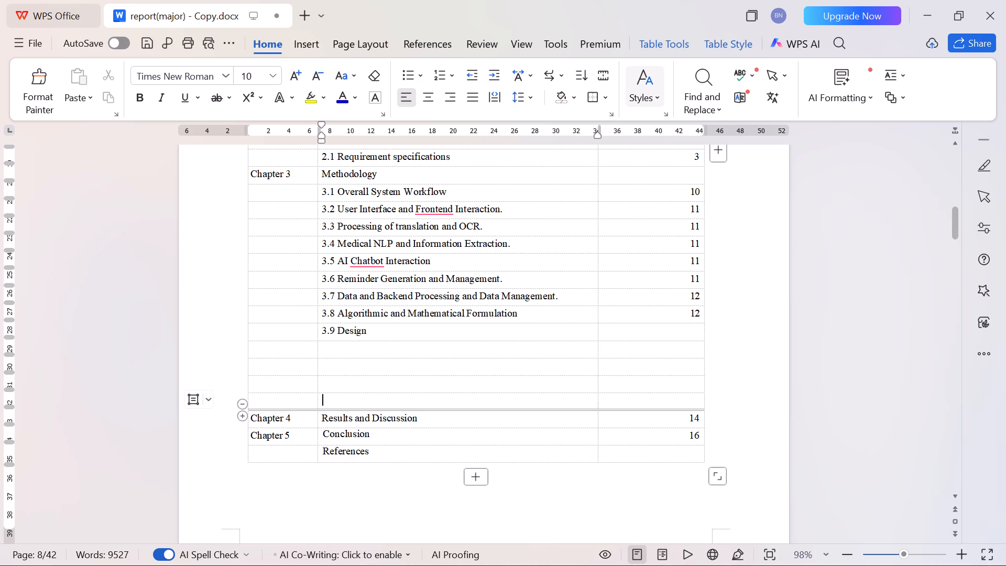
click(245, 414)
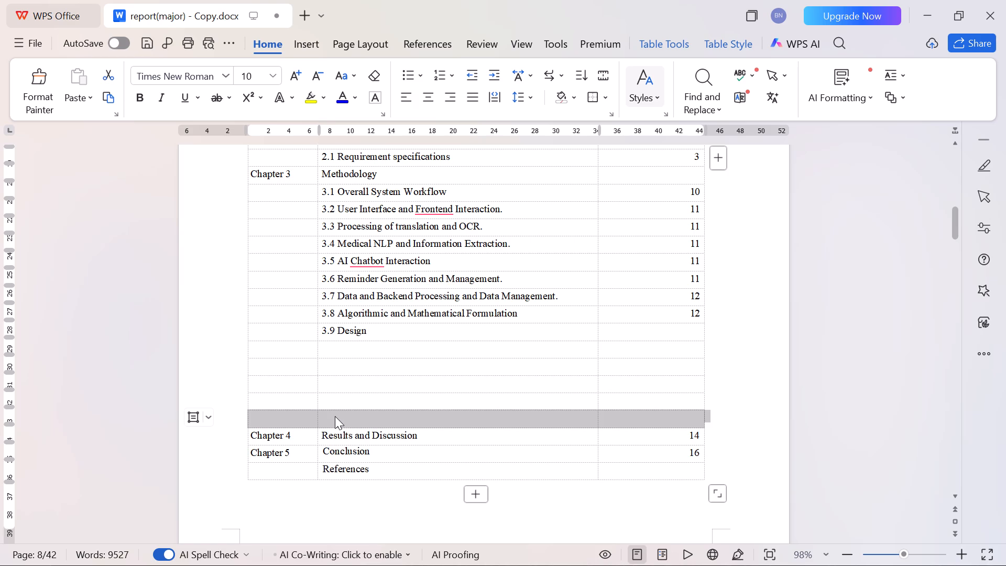
click(335, 416)
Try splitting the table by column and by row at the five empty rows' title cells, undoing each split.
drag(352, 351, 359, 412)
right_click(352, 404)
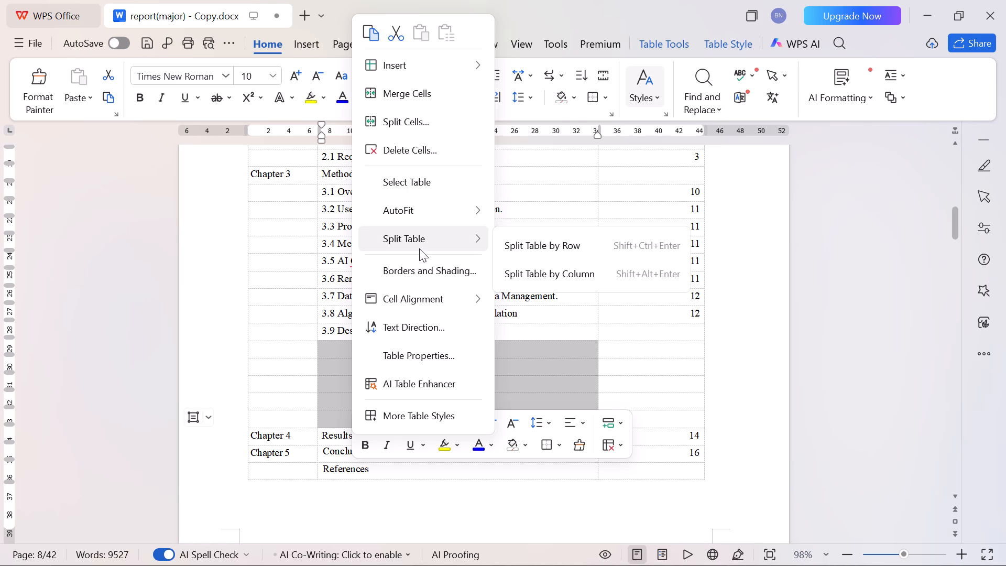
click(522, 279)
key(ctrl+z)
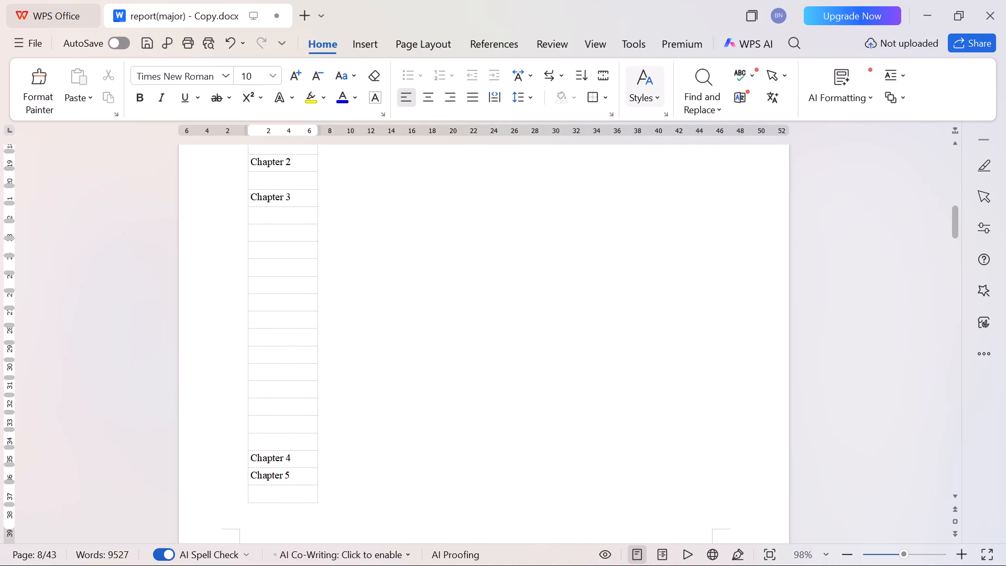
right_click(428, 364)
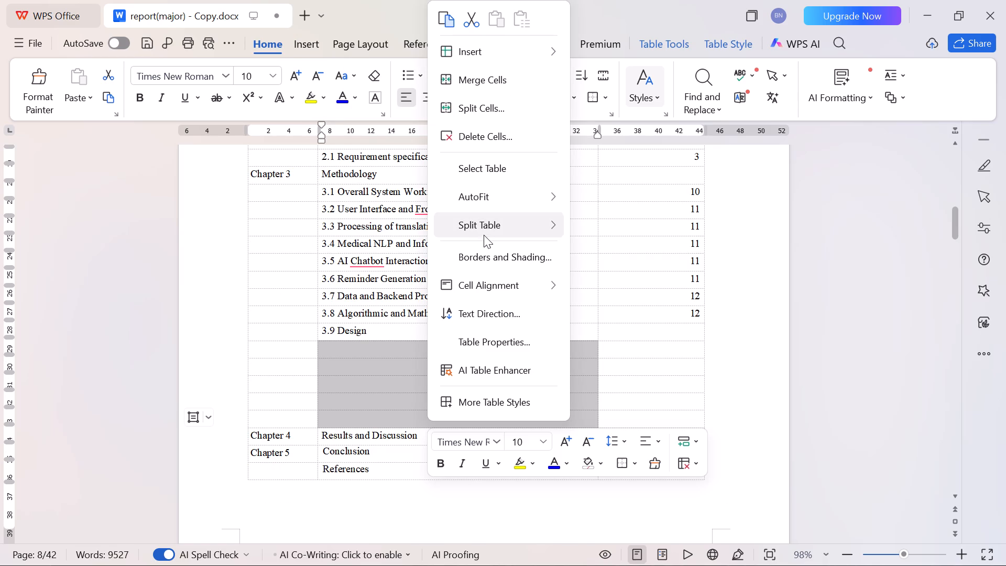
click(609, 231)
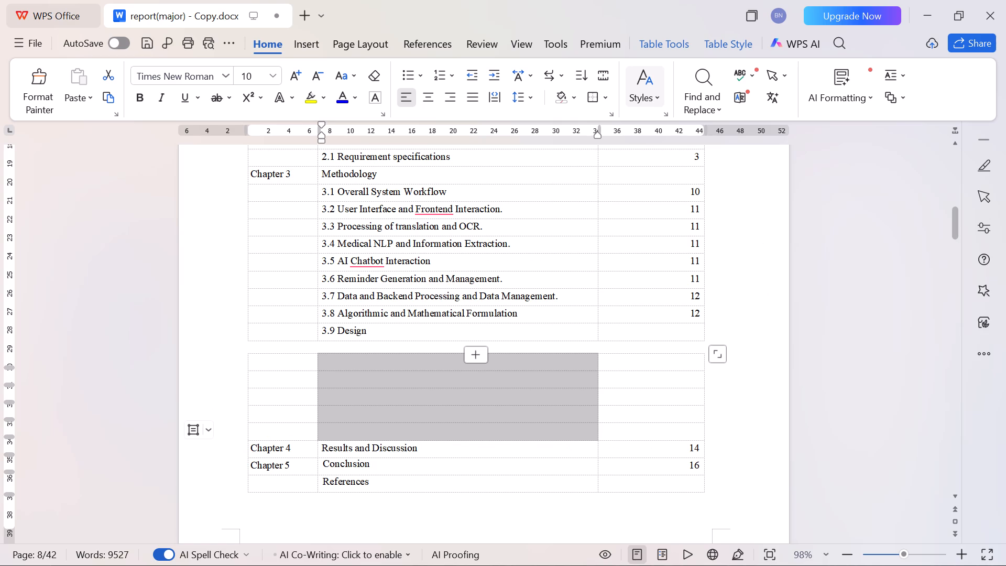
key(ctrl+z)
Split the five empty title cells below "3.9 Design" into two columns and five rows, merging cells before the split.
right_click(396, 396)
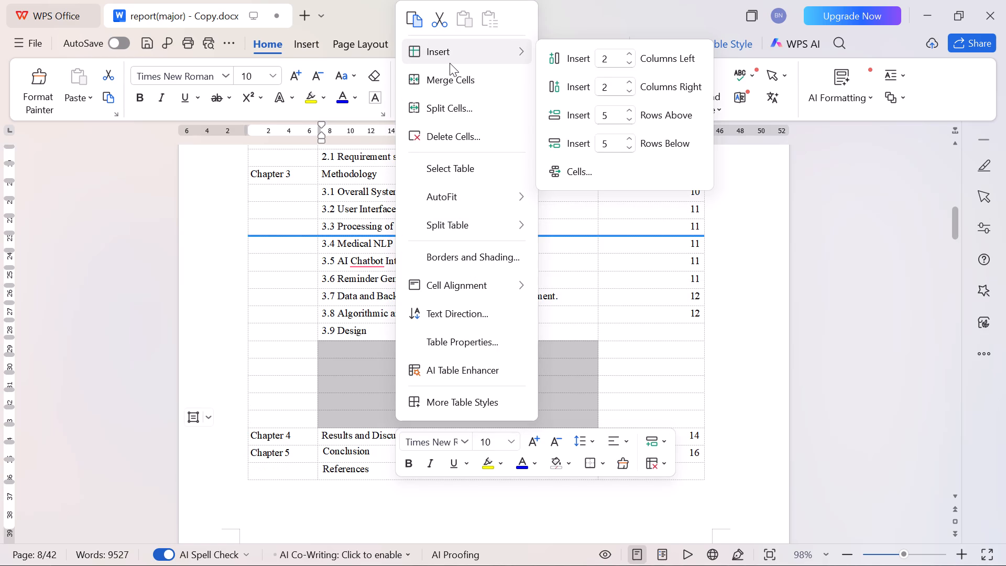
click(457, 102)
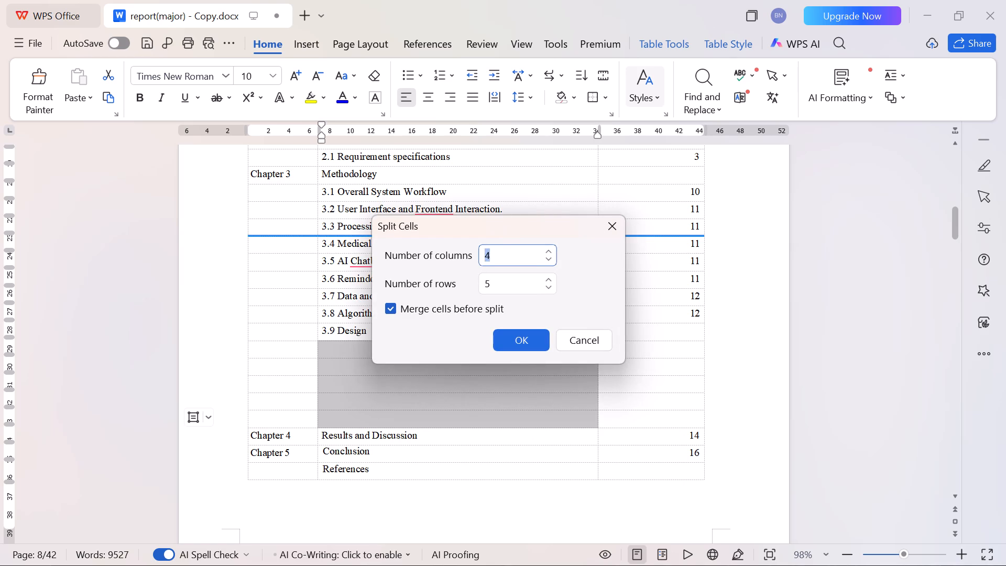
key(2)
click(508, 339)
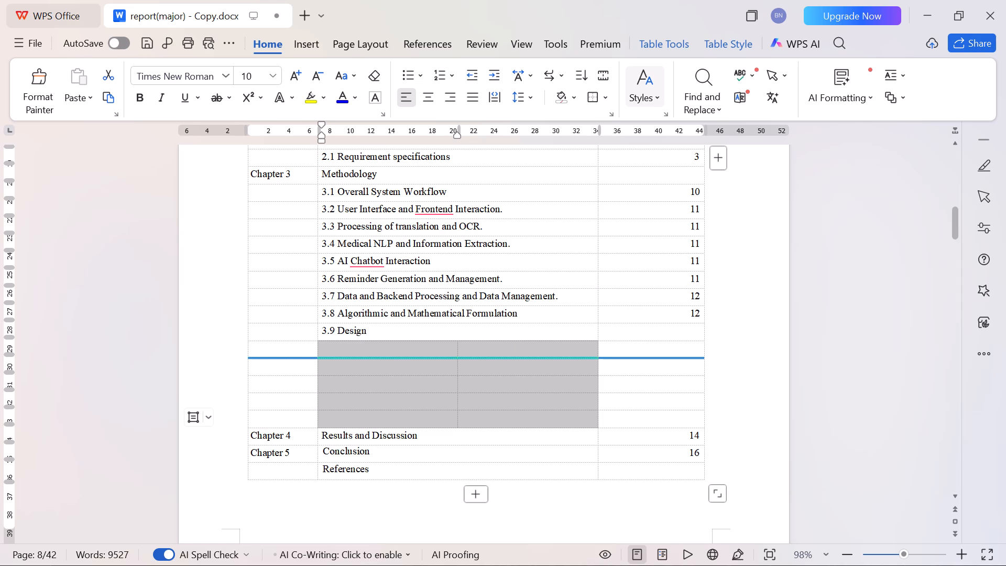
Move the divider between the split cells to line up with the indent of the 1.3.1 to 1.3.3 entries.
drag(458, 346, 405, 354)
scroll(405, 354, up, 2)
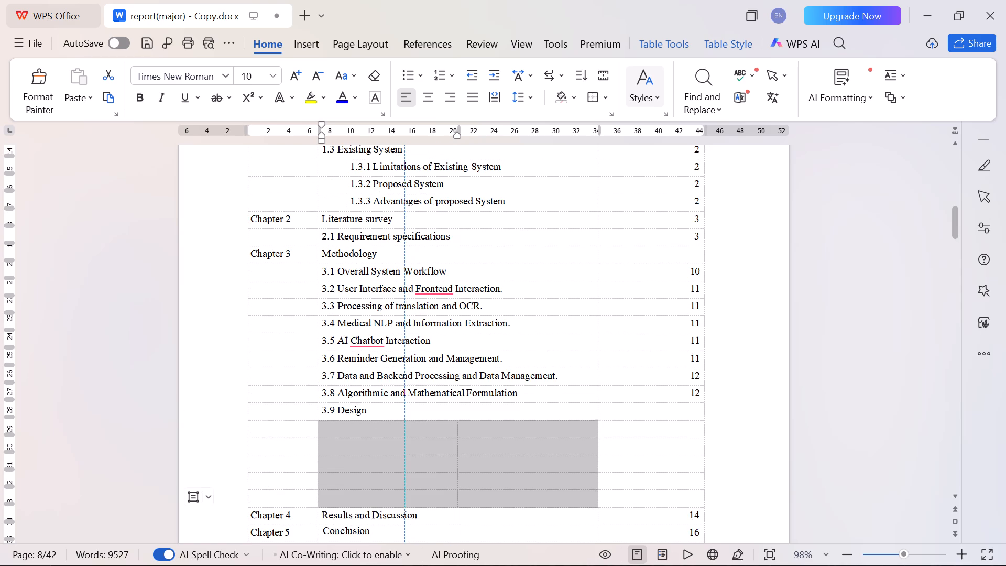
drag(405, 354, 347, 370)
Enter "3.9.1 UML Diagram" in the first indented cell below "3.9 Design".
click(374, 428)
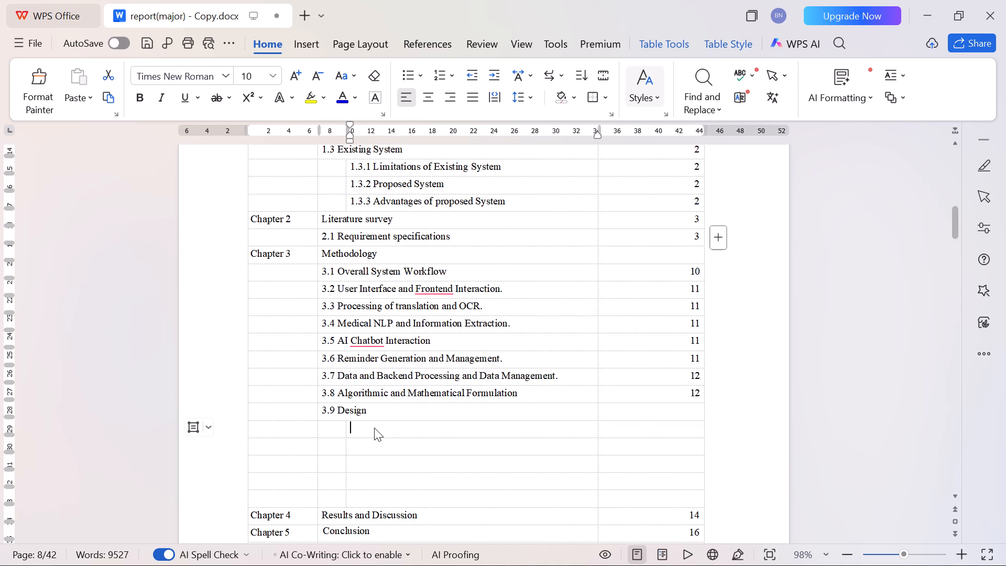
text(3.9.1)
key(space)
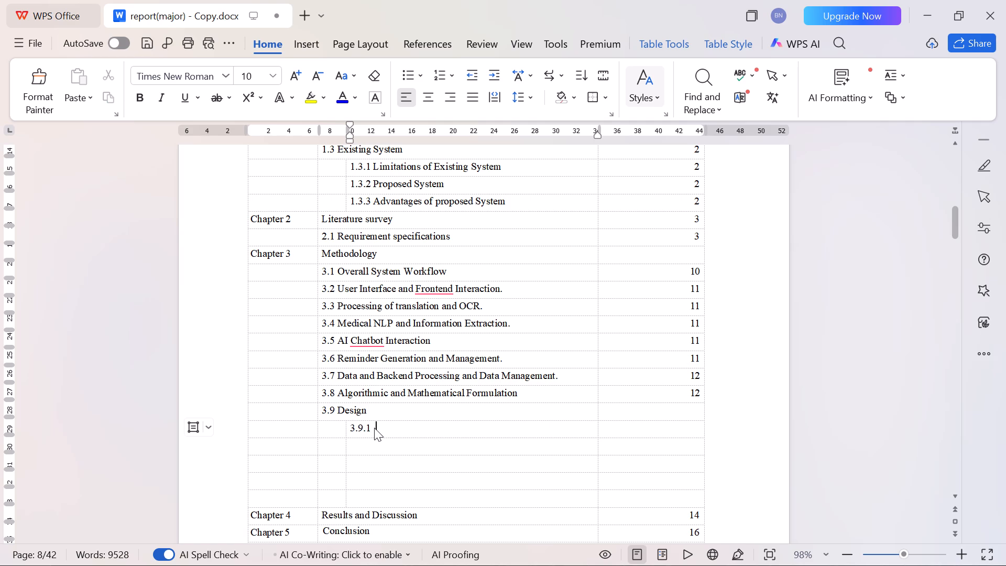
text(UML Diagrams)
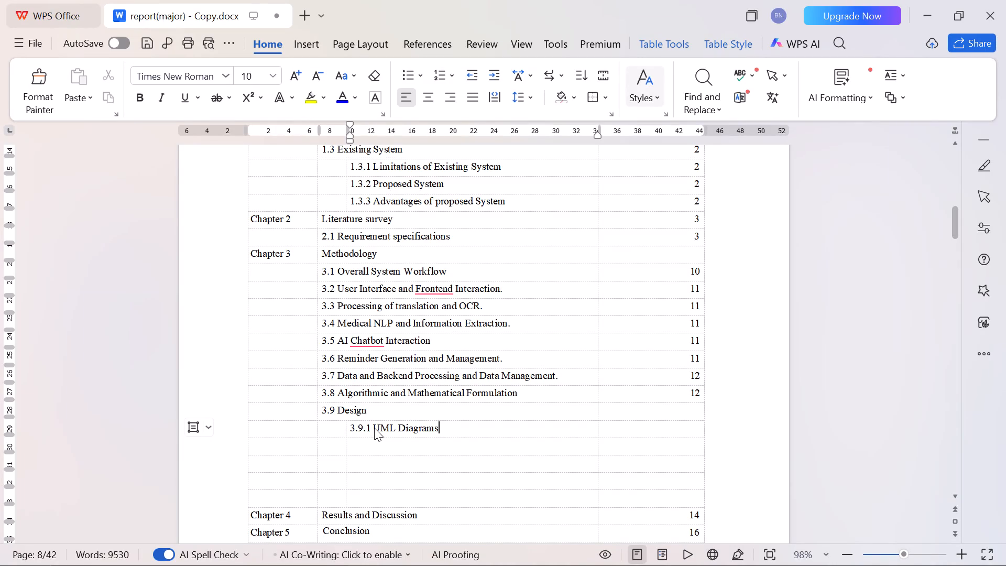
key(Up)
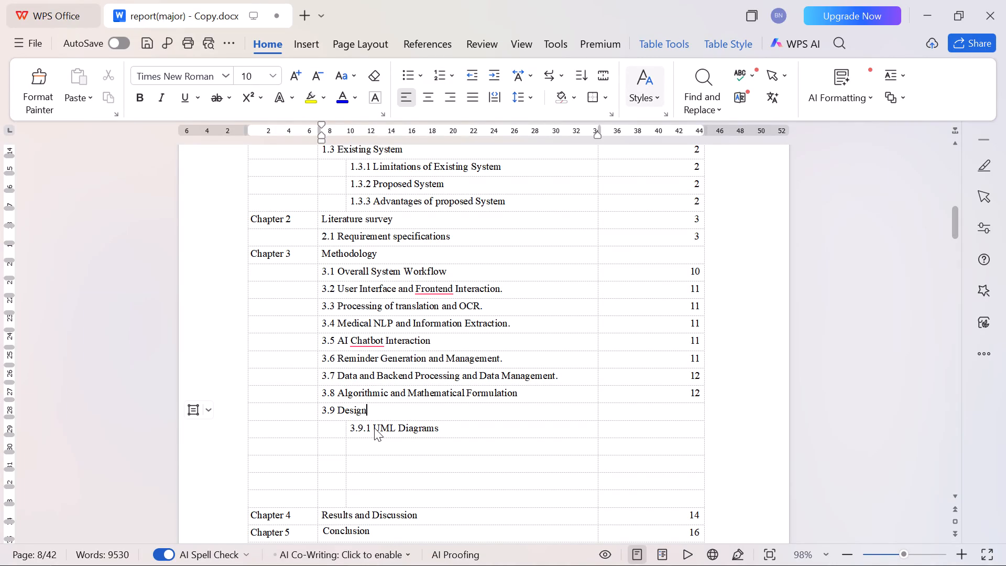
key(Down)
key(Down)
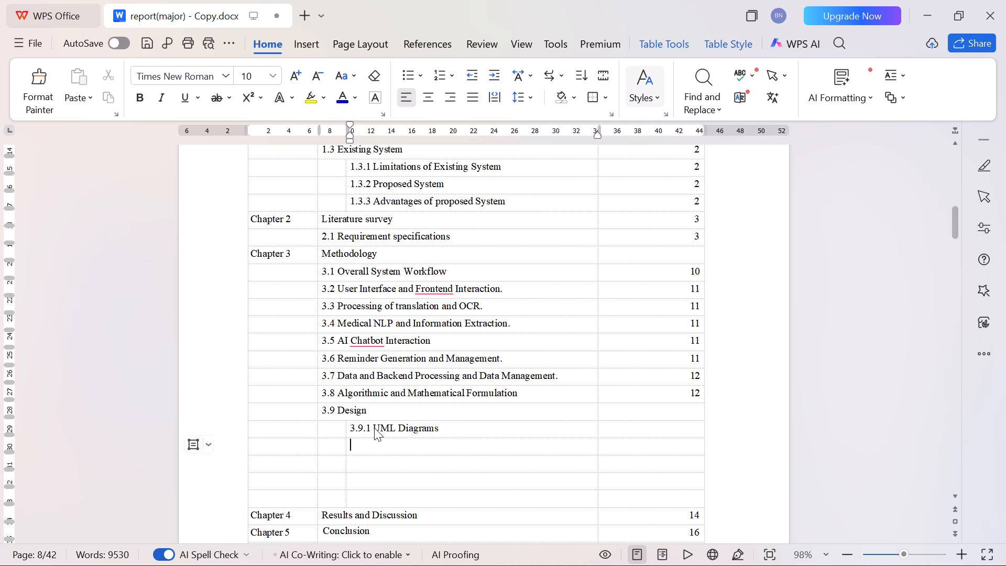
key(Up)
key(BackSpace)
Start the second indented entry below 3.9.1 with the text "3.9.2 Sequence Diagr".
key(Down)
key(2)
key(BackSpace)
text(3.9.)
text(2)
key(space)
scroll(374, 428, down, 2)
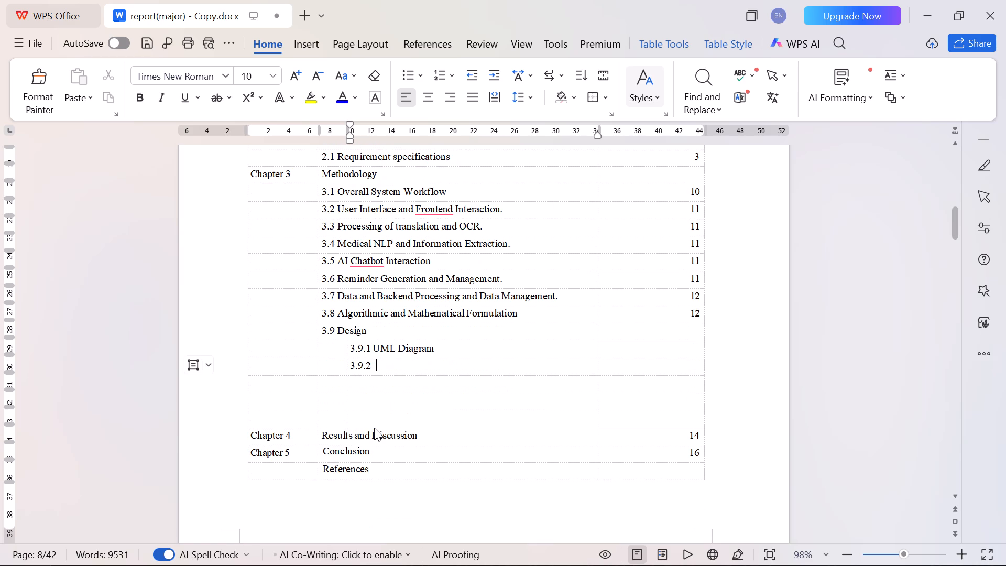
text(Se)
key(BackSpace)
text(equence)
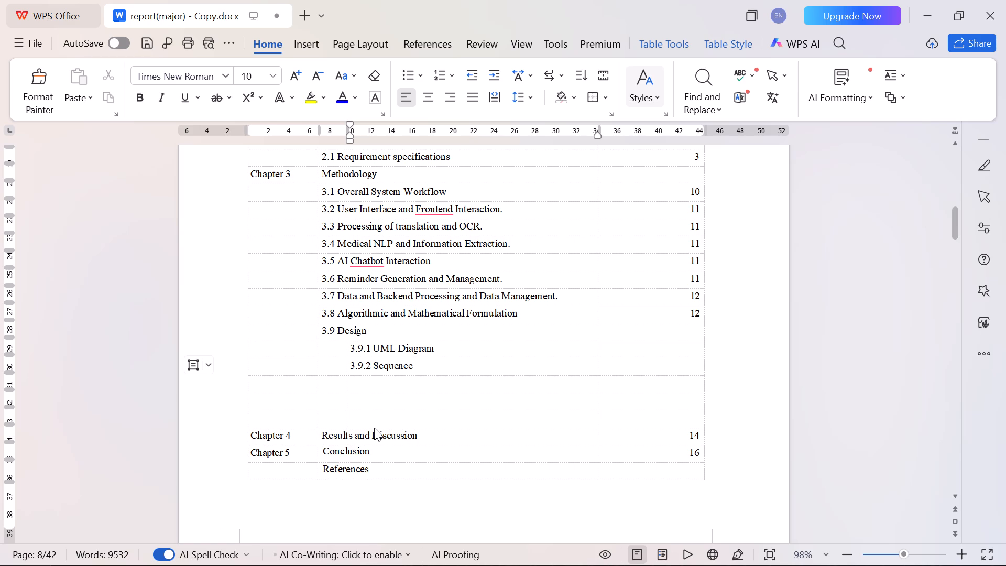
key(space)
text(Diagr)
Make the 3.9.1 entry plural so it reads "3.9.1 UML Diagrams".
click(438, 347)
key(s)
key(s)
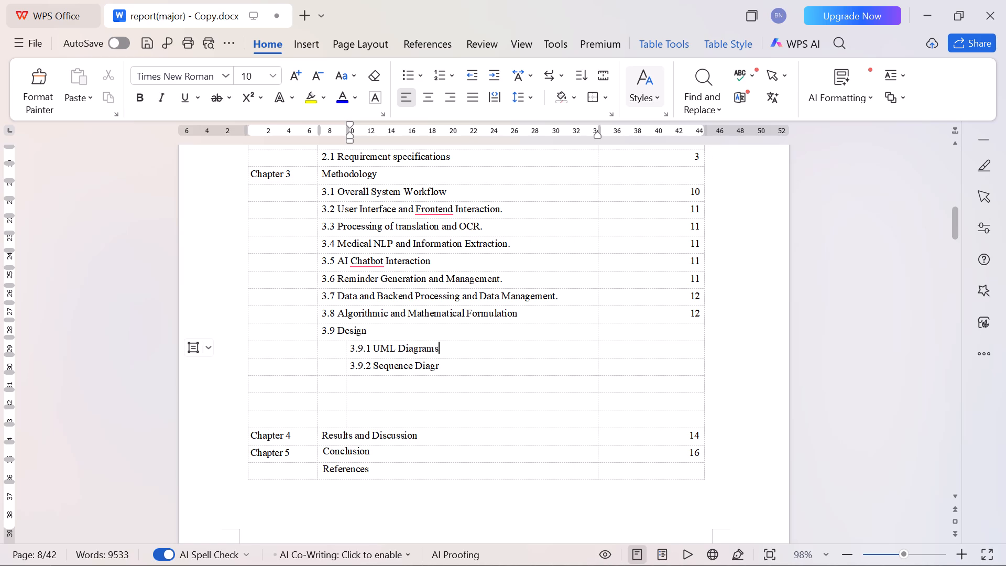
Complete the 3.9.2 entry as "3.9.2 Sequence Diagram".
click(444, 368)
text(an)
key(Down)
click(489, 370)
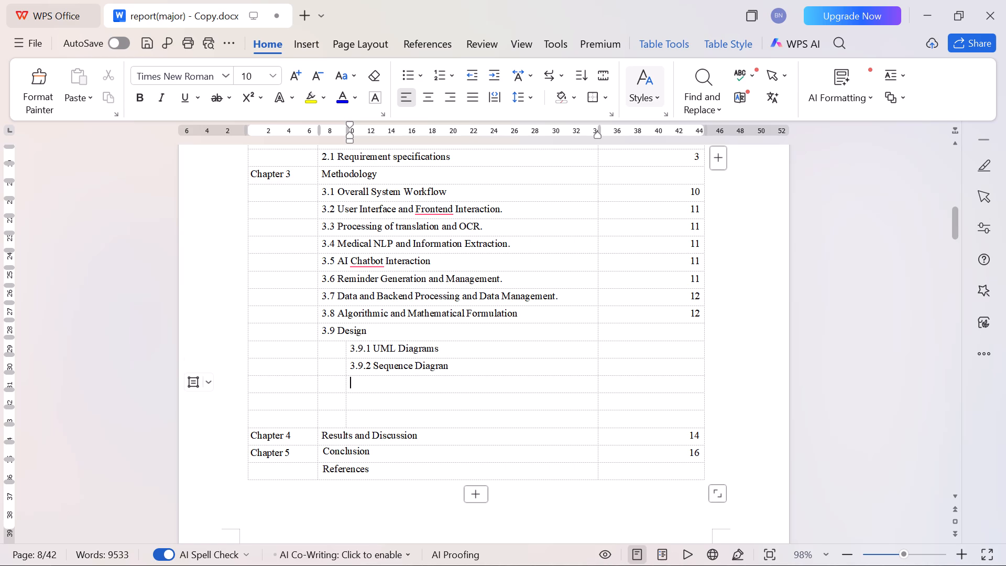
key(BackSpace)
key(m)
Enter "3.9.3 Use Case Diagram" in the third indented cell under "3.9 Design", correcting the capitalisation of "Case".
key(Down)
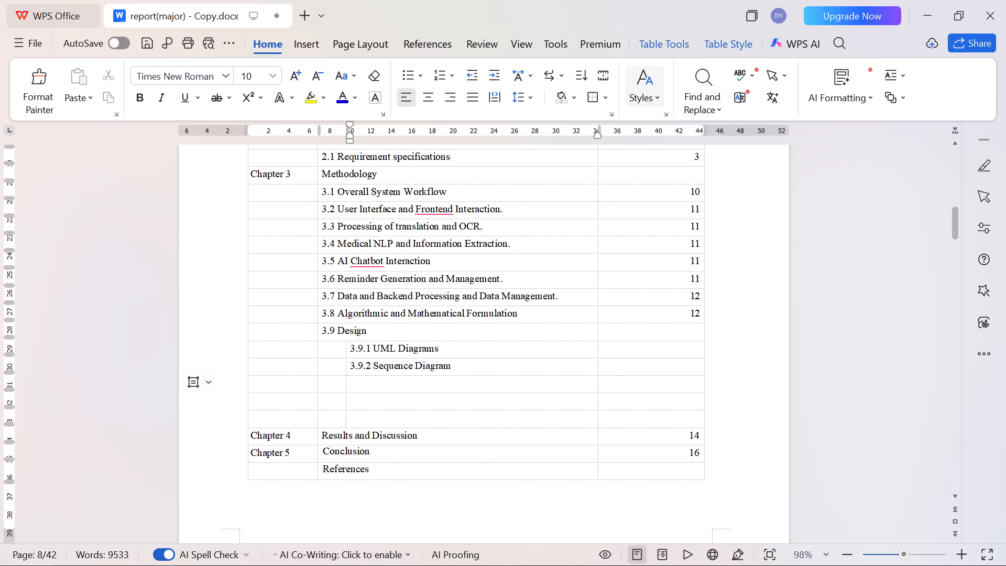
text(3.9.3 Use cAse Diagram)
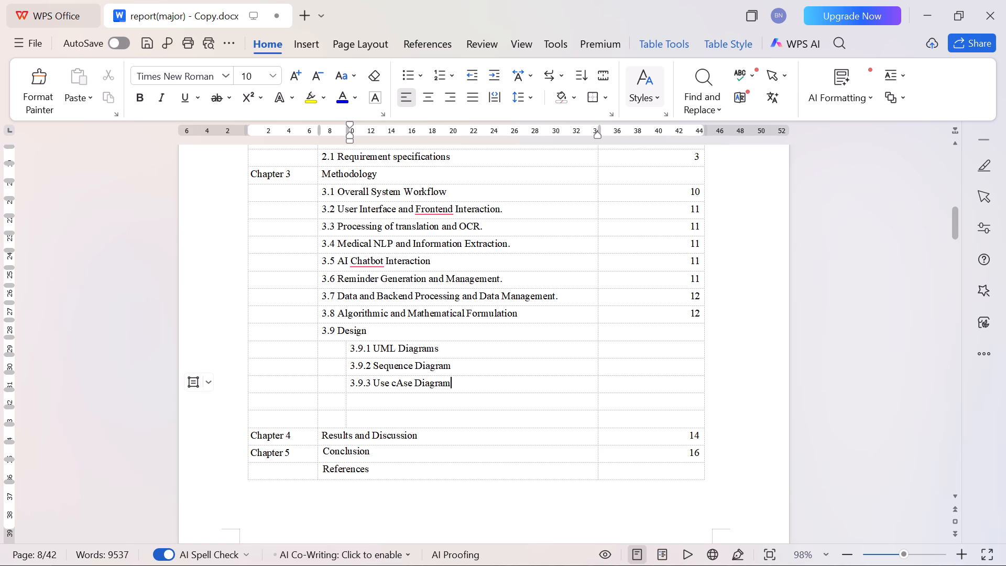
key(Left)
key(Left)
key(Left)
key(Left)
key(Left)
key(Left)
key(Left)
key(Left)
key(BackSpace)
key(BackSpace)
key(BackSpace)
key(BackSpace)
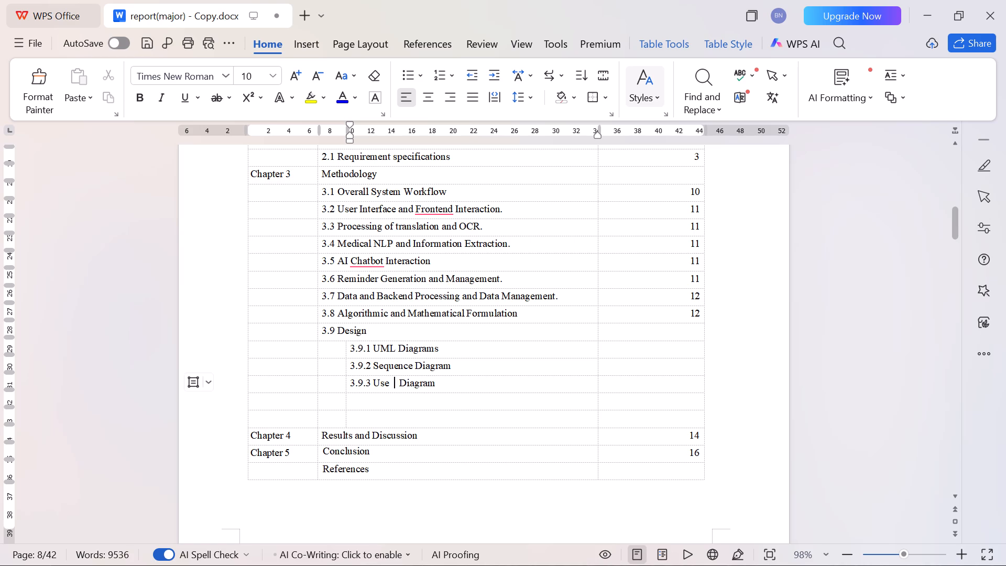
text(Case)
Enter "3.9.4 Class Diagram" and "3.9.5 Activity Diagram" in the last two indented cells under "3.9 Design".
key(Down)
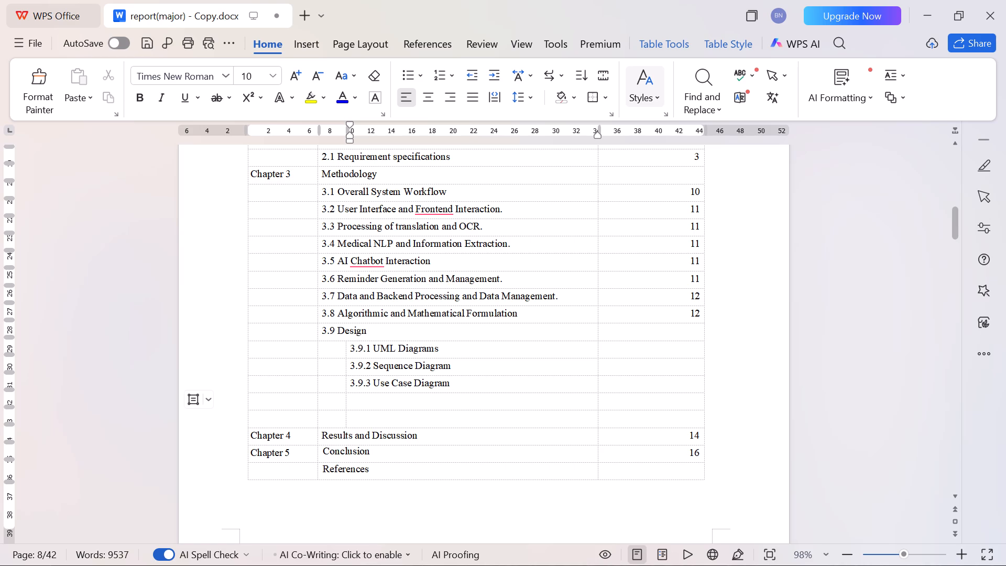
text(3.9.4 Class Diagram)
key(Down)
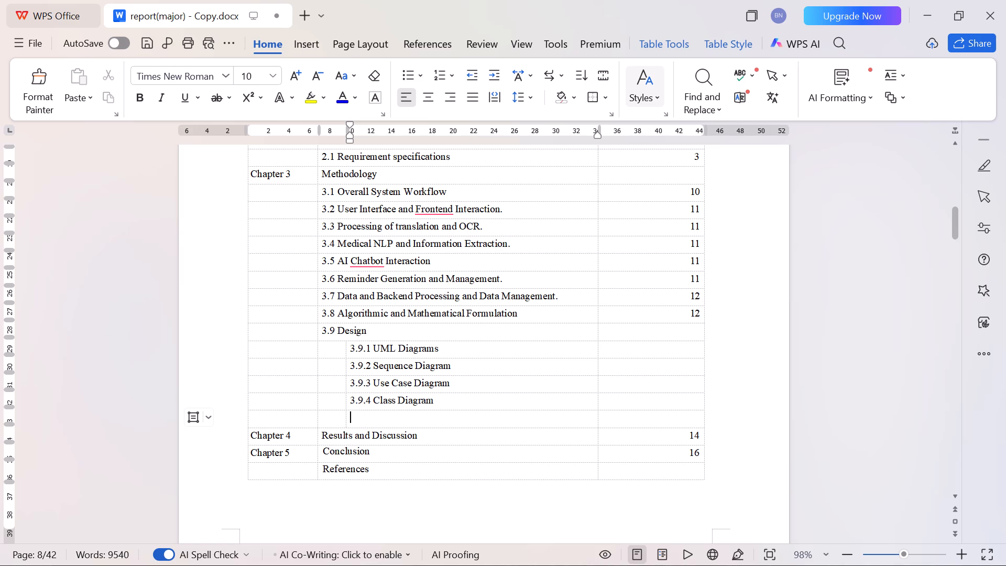
text(3.9.5 Activity Diagram)
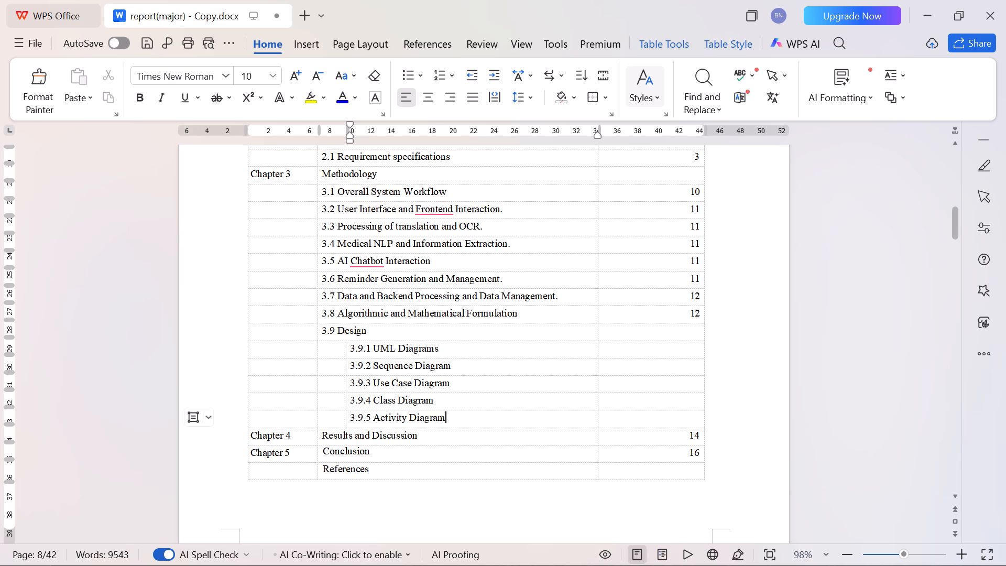
Insert four empty rows between the Chapter 4 and Chapter 5 rows of the contents table.
scroll(489, 369, down, 2)
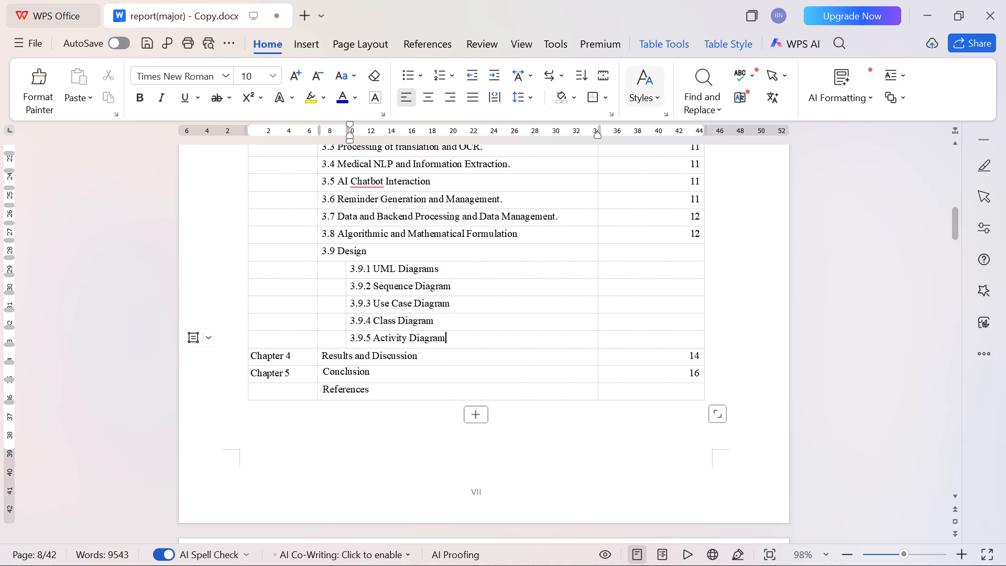
click(493, 361)
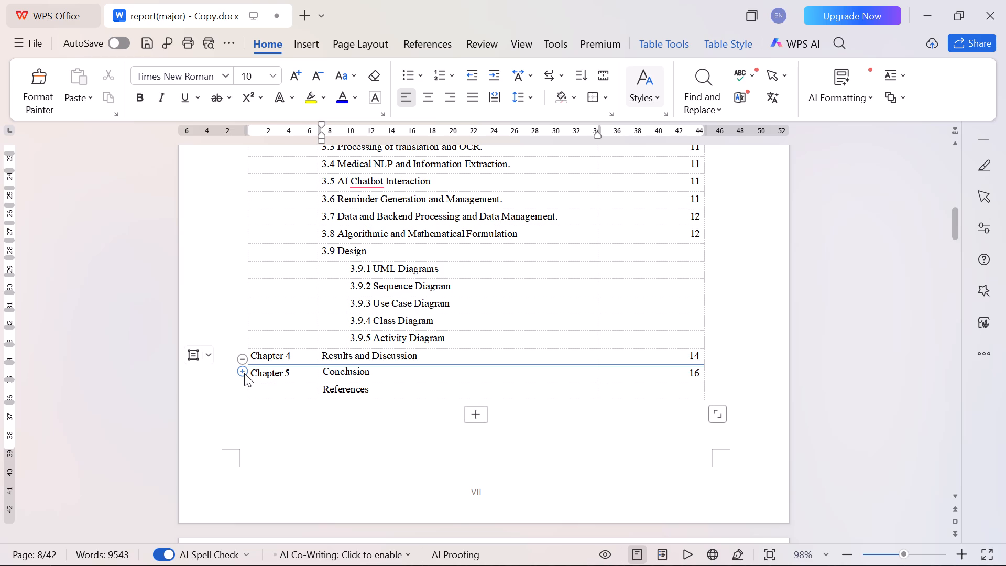
click(254, 380)
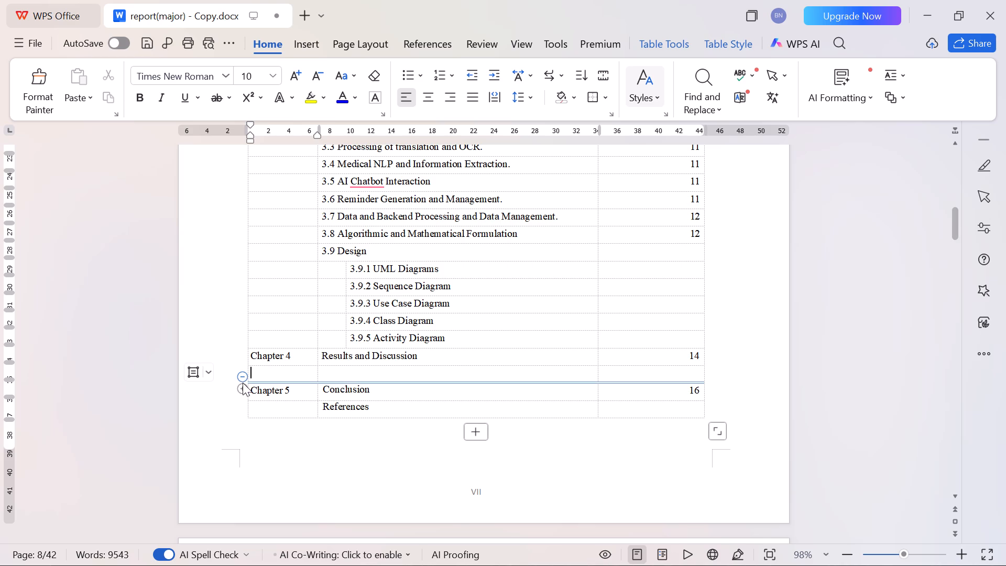
click(243, 385)
click(271, 392)
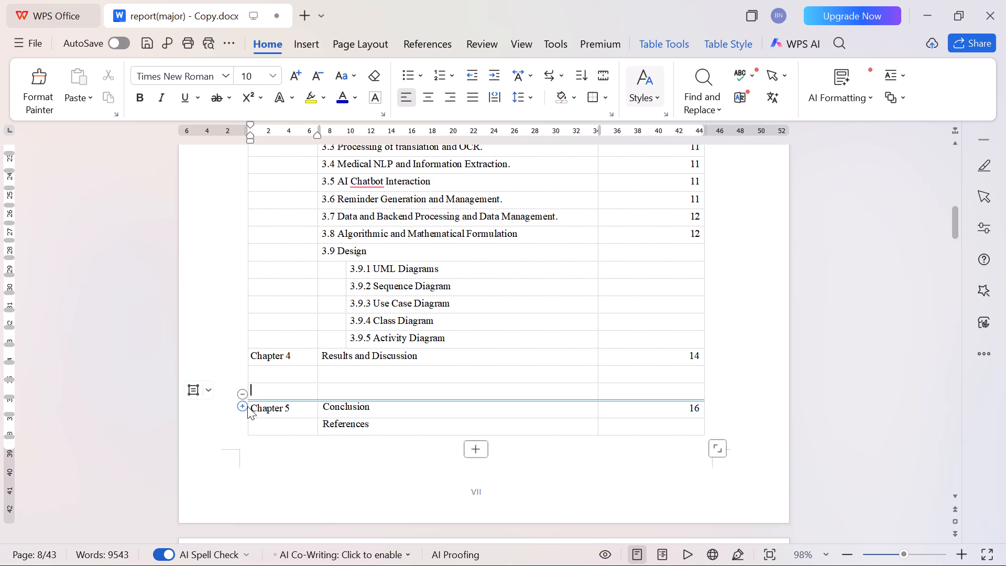
click(245, 406)
click(270, 404)
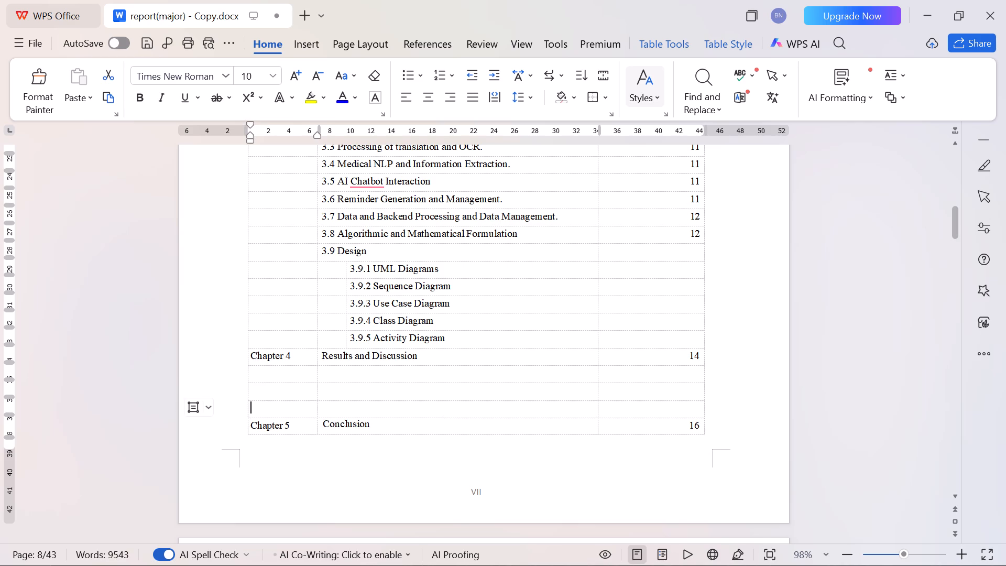
click(242, 419)
click(269, 422)
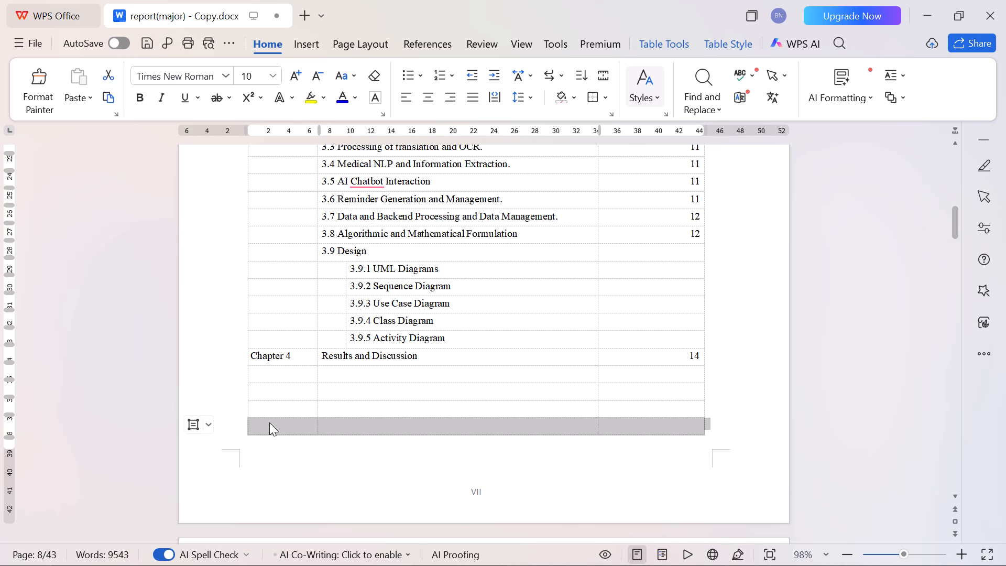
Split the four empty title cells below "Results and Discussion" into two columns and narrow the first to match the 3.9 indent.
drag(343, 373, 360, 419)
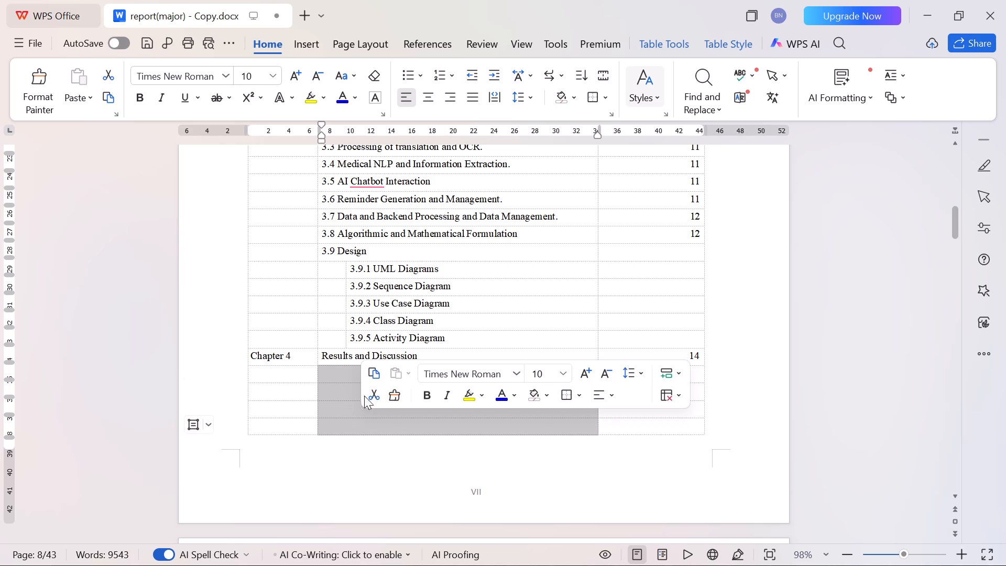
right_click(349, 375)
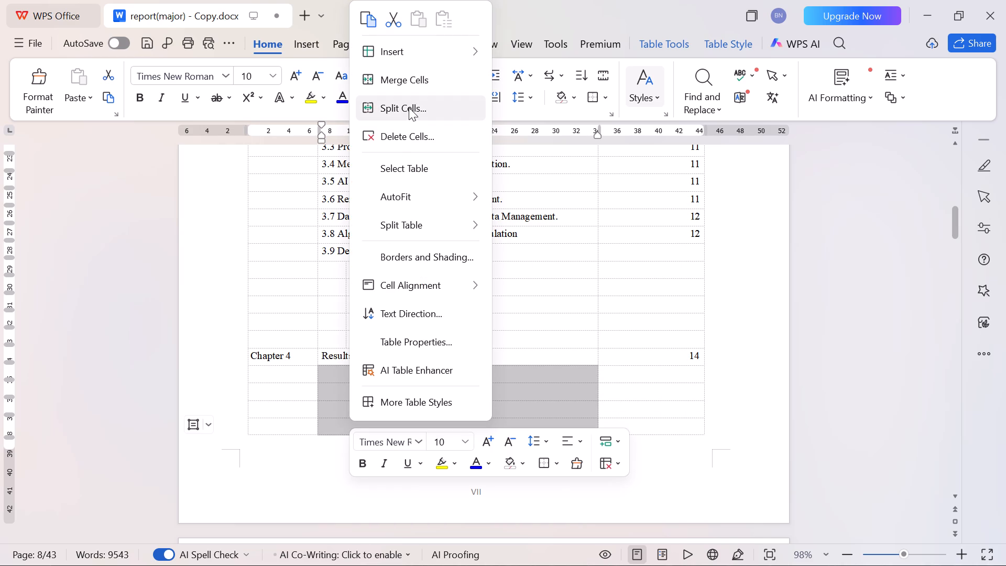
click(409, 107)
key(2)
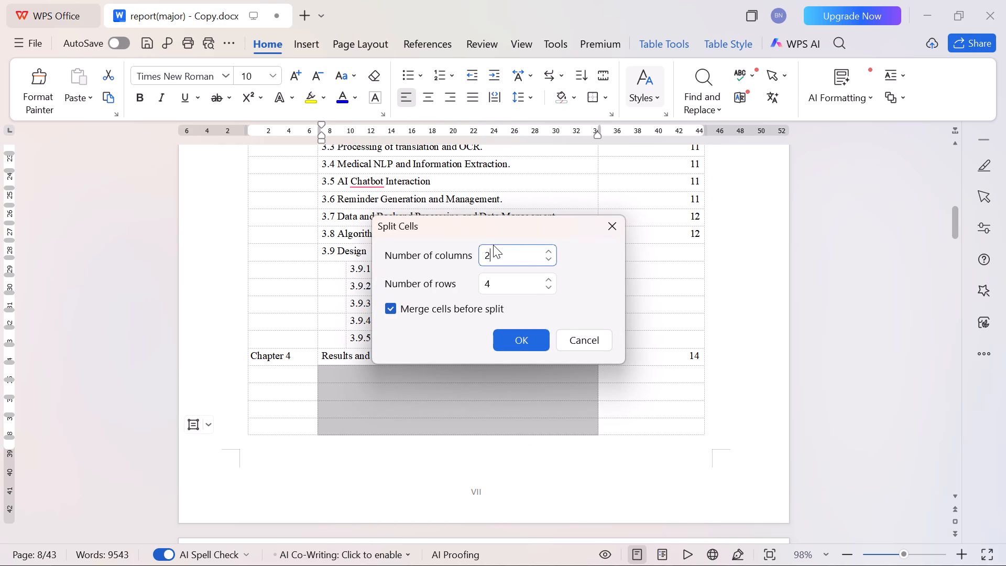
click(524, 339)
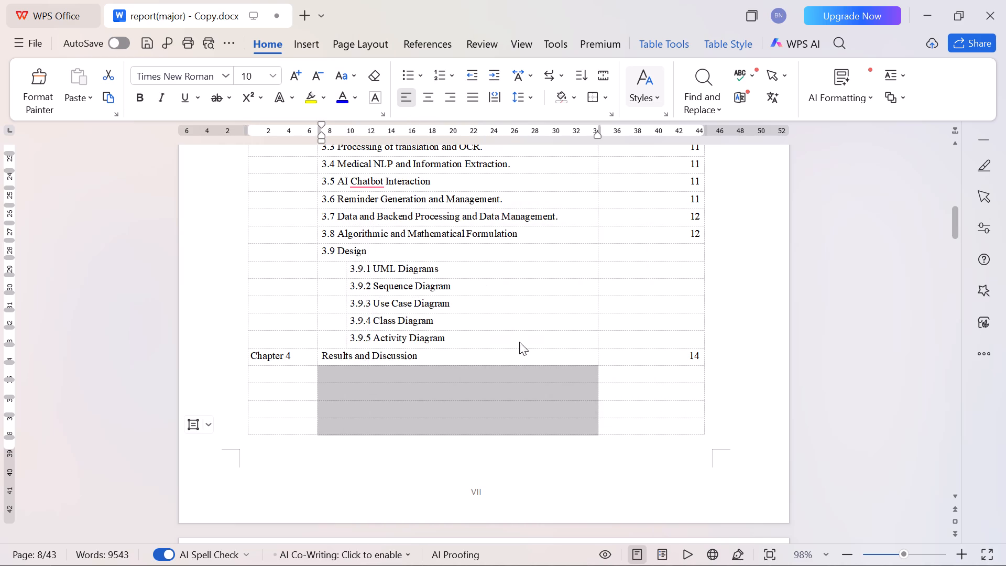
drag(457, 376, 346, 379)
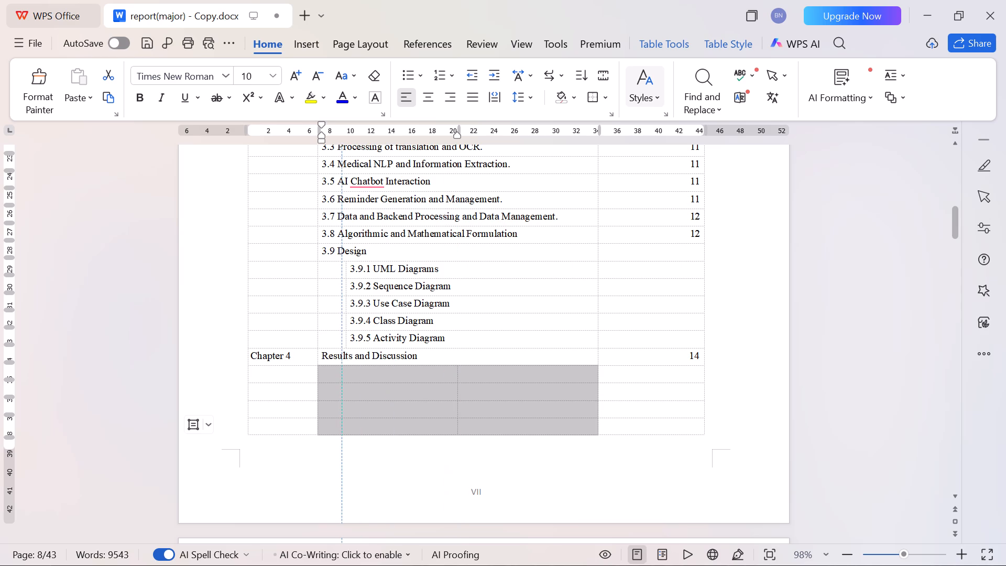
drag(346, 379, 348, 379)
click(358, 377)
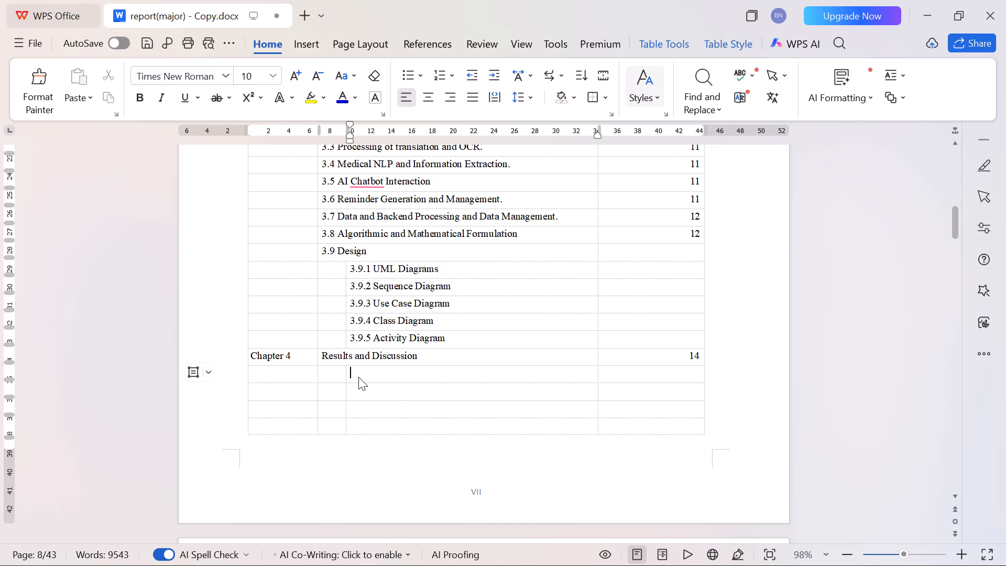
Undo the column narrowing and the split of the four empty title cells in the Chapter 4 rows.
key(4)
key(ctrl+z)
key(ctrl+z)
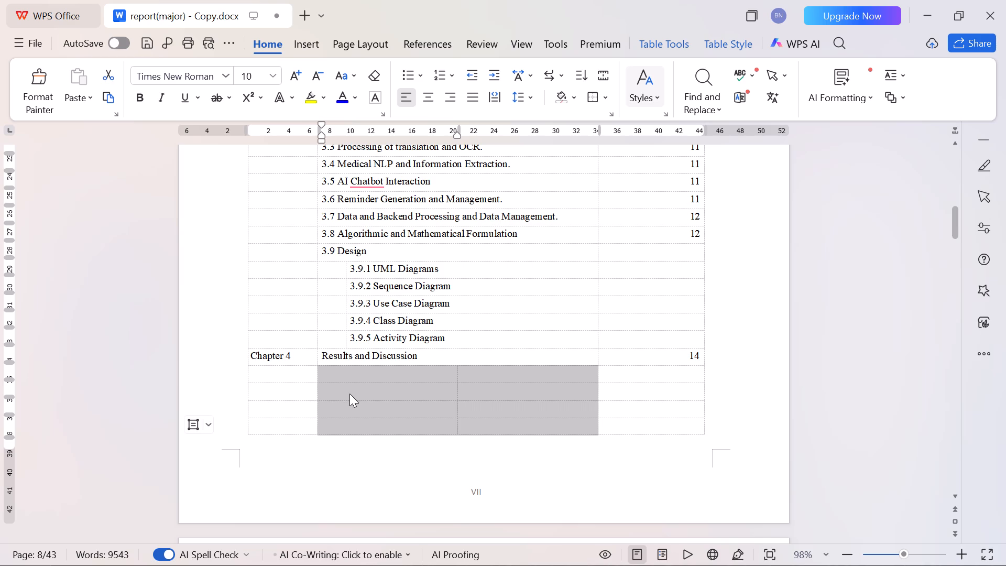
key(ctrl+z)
Enter "4.1 Clinical Prescription Translation and Voice Output" in the first empty title cell below "Results and Discussion".
click(356, 373)
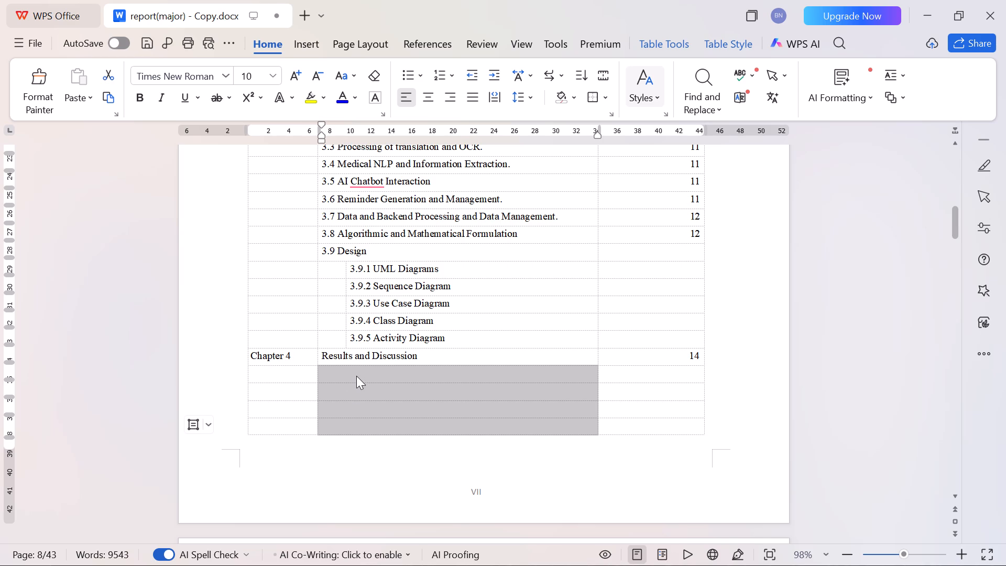
click(356, 376)
text(4.1)
key(space)
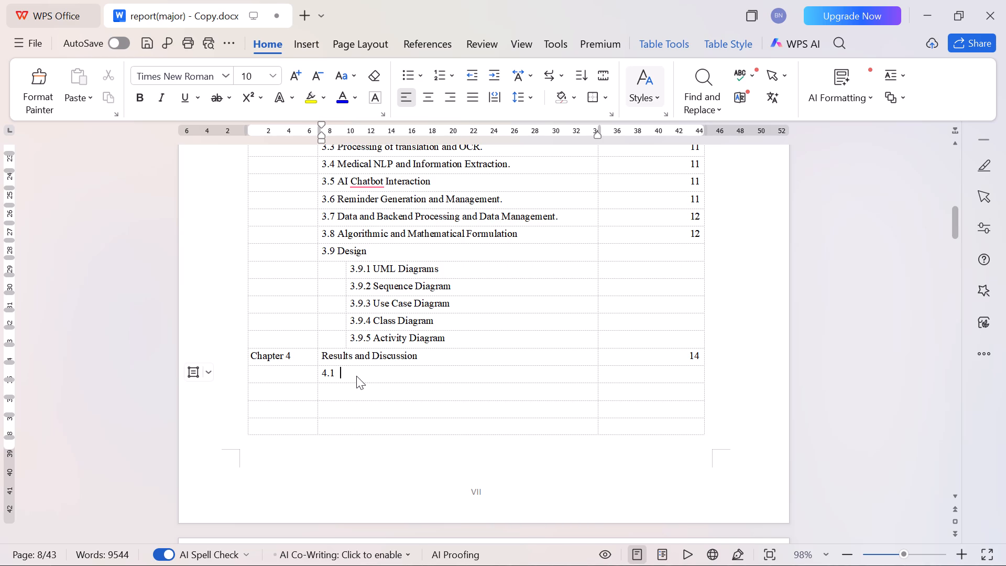
text(Clinical Prescription Translatio)
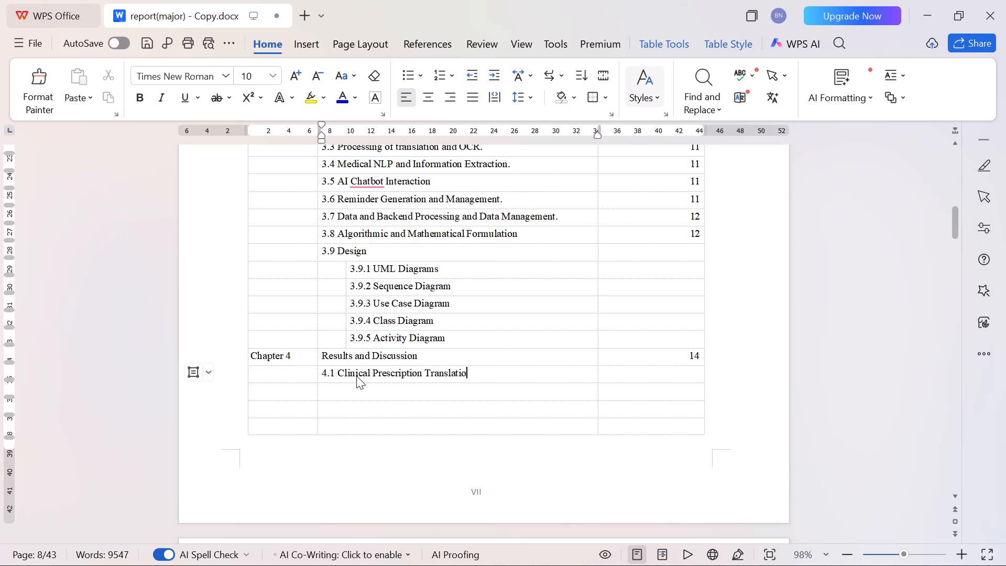
text(n and Voice Output)
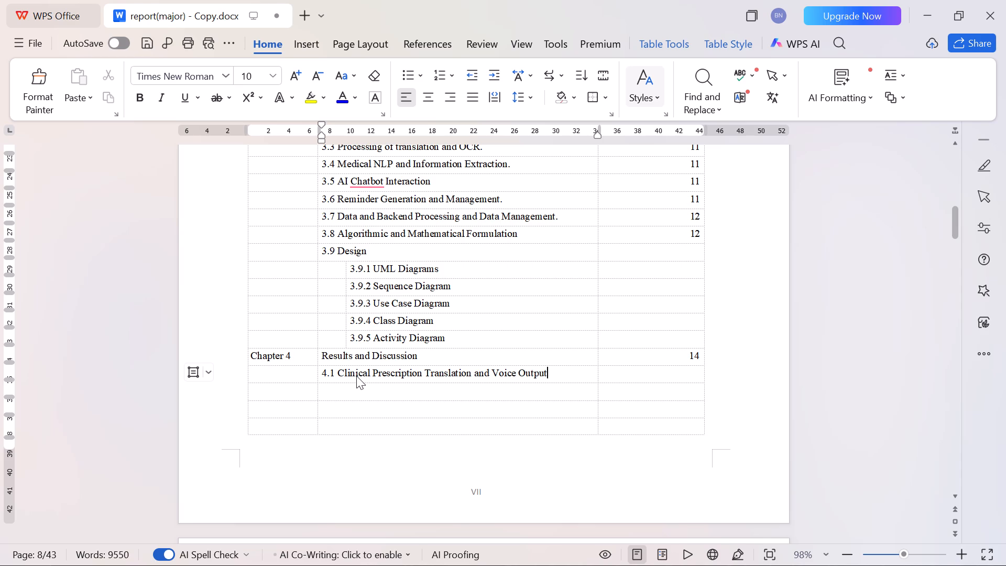
Enter "4.2 Docter Visit Reminder Management" in the title cell below the 4.1 entry.
key(Down)
text(4.2)
key(space)
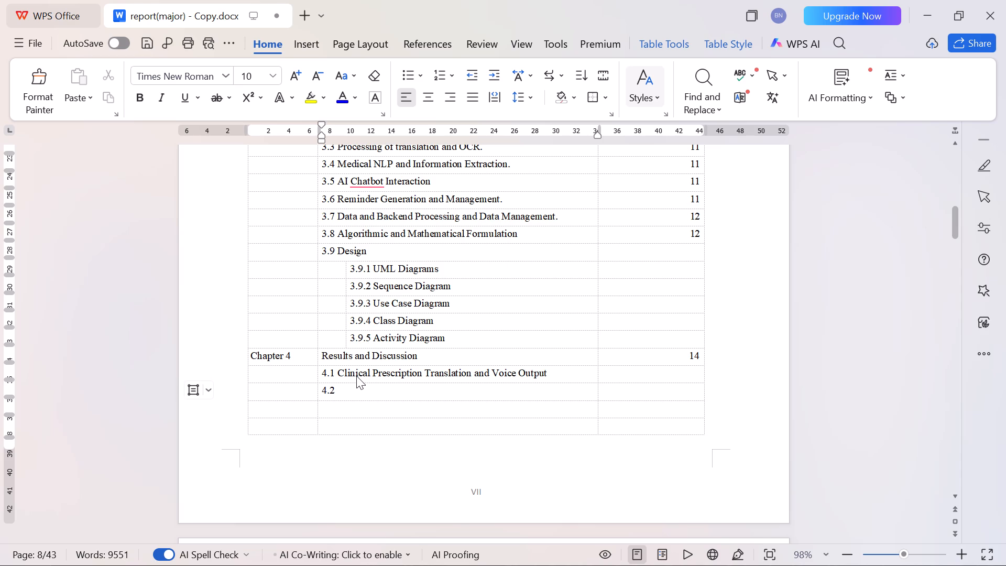
text(Dc)
key(BackSpace)
text(octer)
key(space)
text(Visit Reminder)
key(space)
text(Managa)
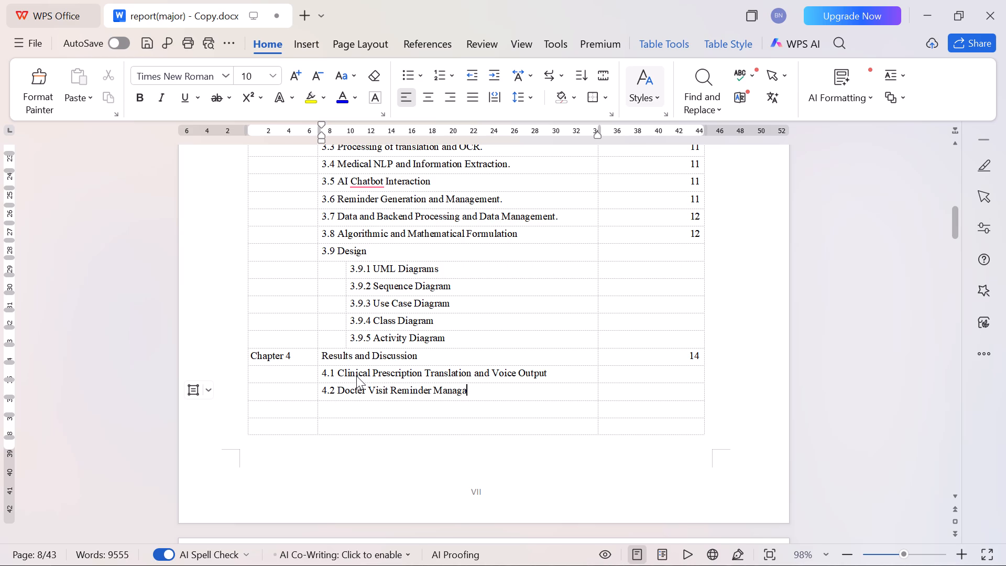
key(BackSpace)
text(emn)
key(BackSpace)
text(ent)
Enter "4.3 Translation History and Record Retrievel" in the title cell below the 4.2 entry.
key(Down)
text(4.3)
key(space)
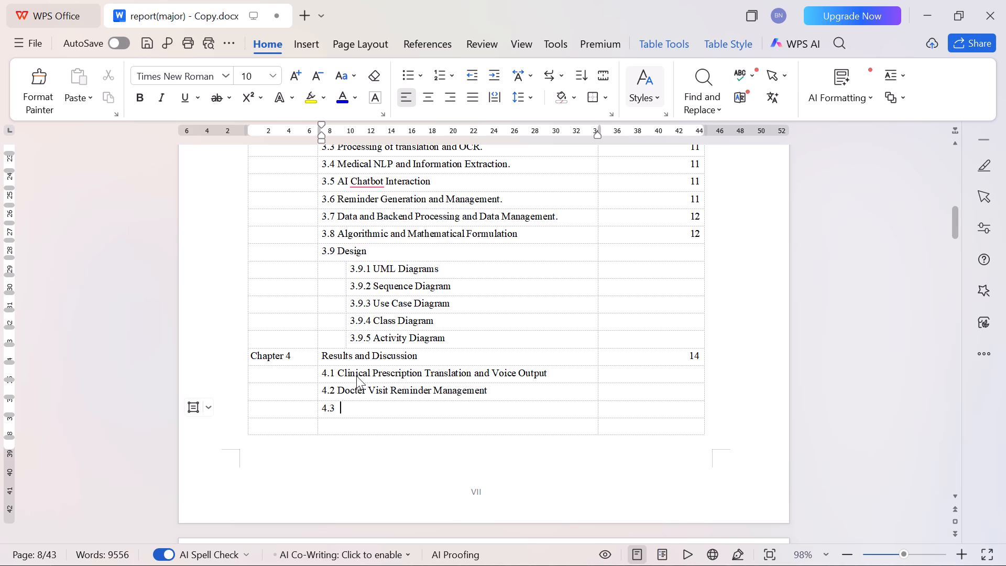
text(Translation)
key(space)
text(History and r)
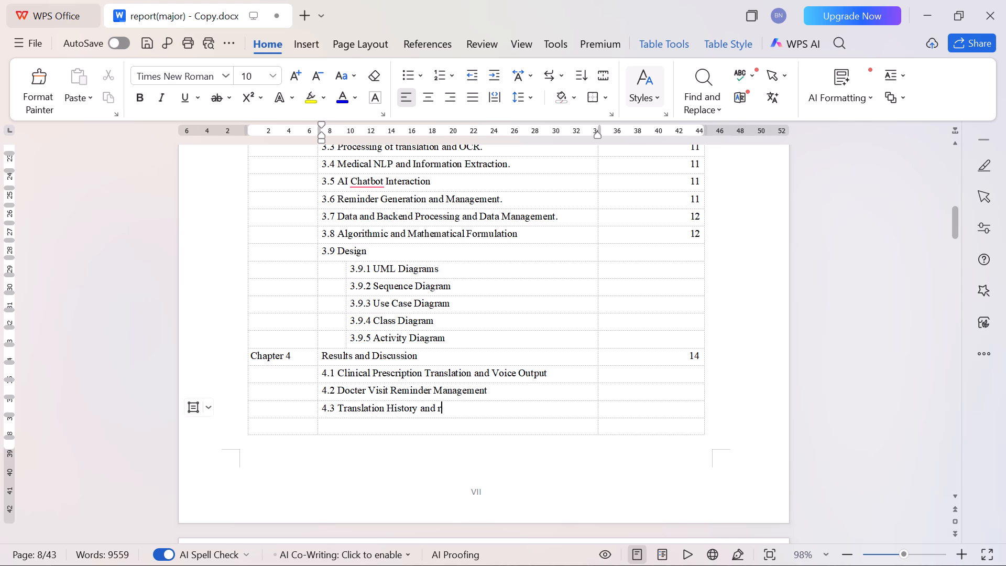
key(BackSpace)
text(Recod)
key(BackSpace)
text(rd Re)
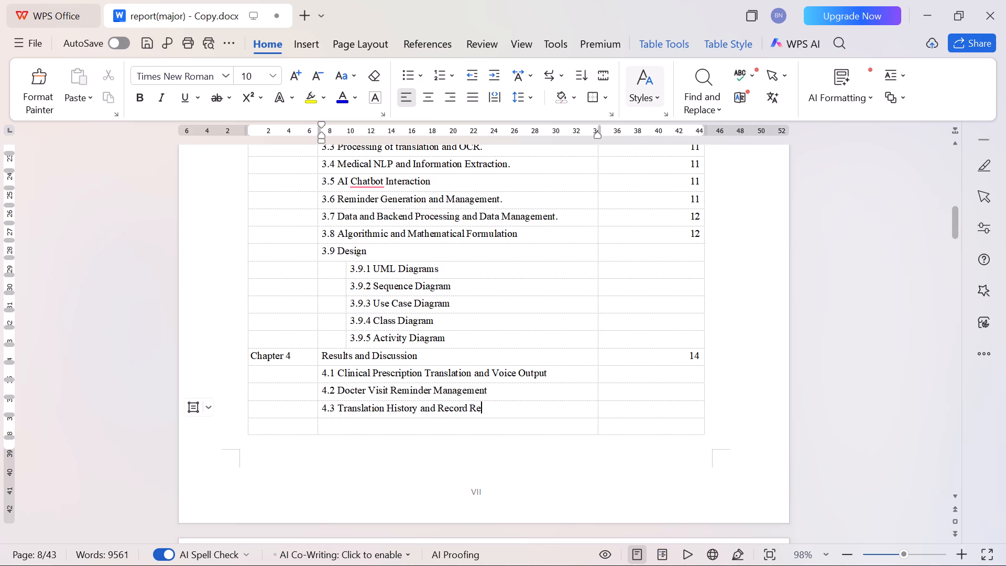
text(tri)
key(e)
text(vel)
Enter "4.4 Performance Evaluation Metrics" in the last empty Chapter 4 title cell, correcting the last word of entry 4.3 to "Retrieval".
key(Down)
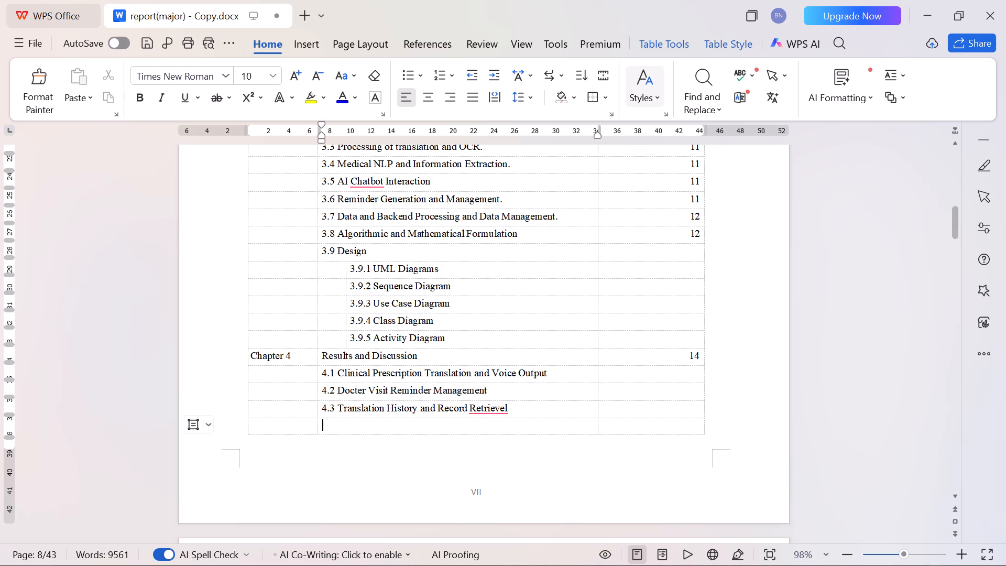
text(4.4)
key(space)
click(502, 411)
key(BackSpace)
key(a)
key(Down)
text(Performance Evaluation Metrics)
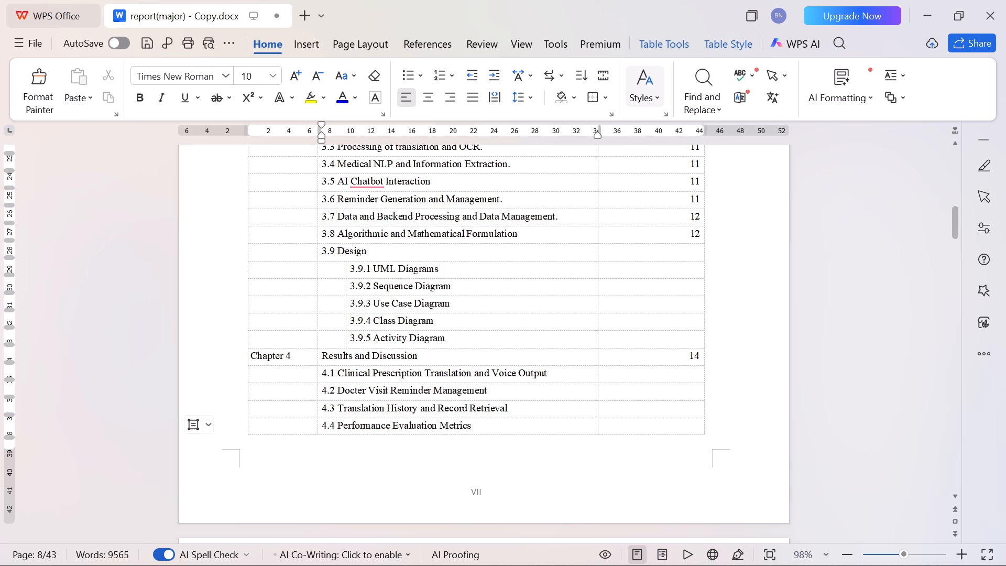
Insert blank lines above the "LIST OF TABLES" heading until it starts at the top of the following page.
scroll(502, 411, down, 11)
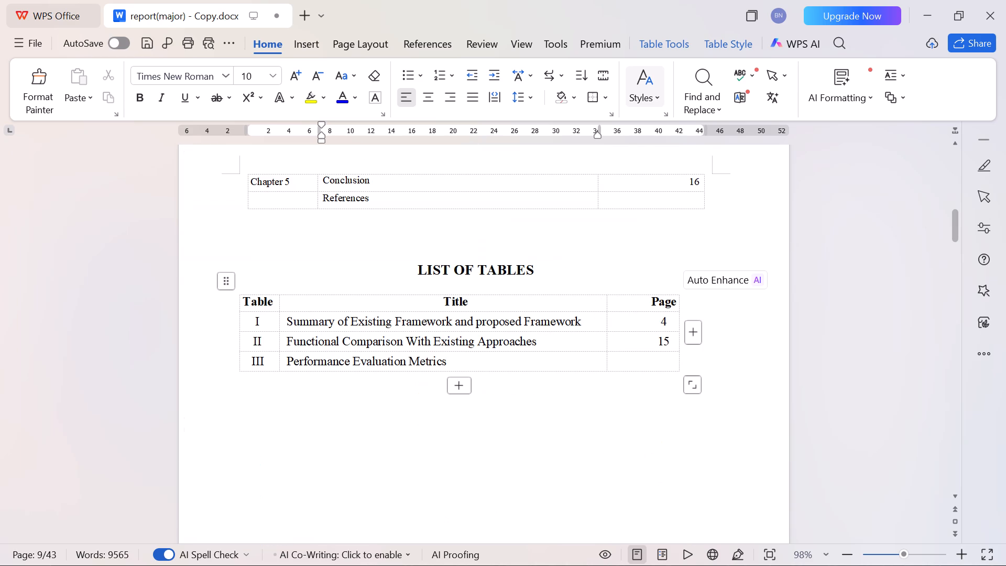
click(483, 255)
key(Return)
key(Return)
key(Return)
key(Return)
key(Return)
key(Return)
key(Return)
key(Return)
key(Return)
key(Return)
key(Return)
key(Return)
key(Return)
key(Return)
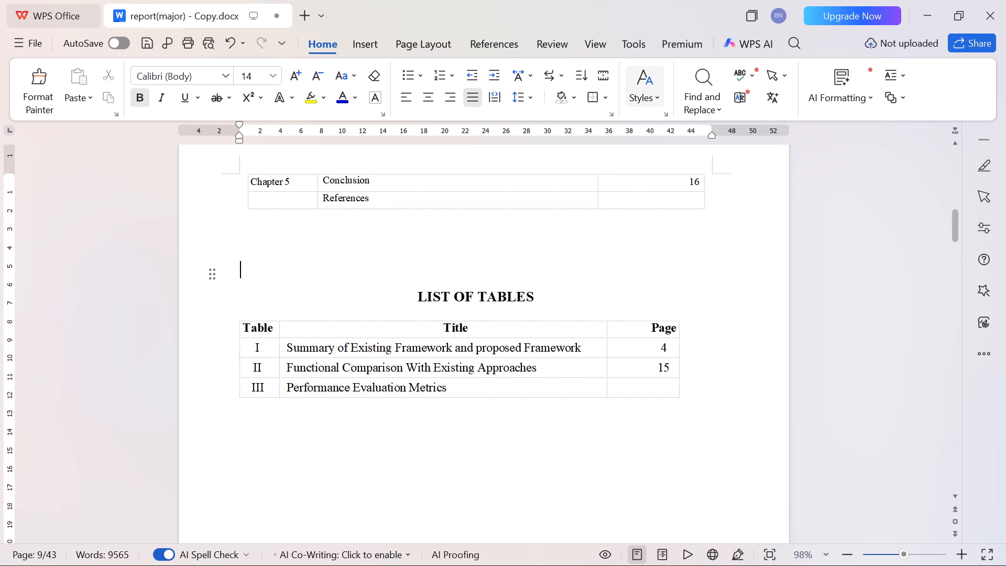
scroll(483, 255, down, 12)
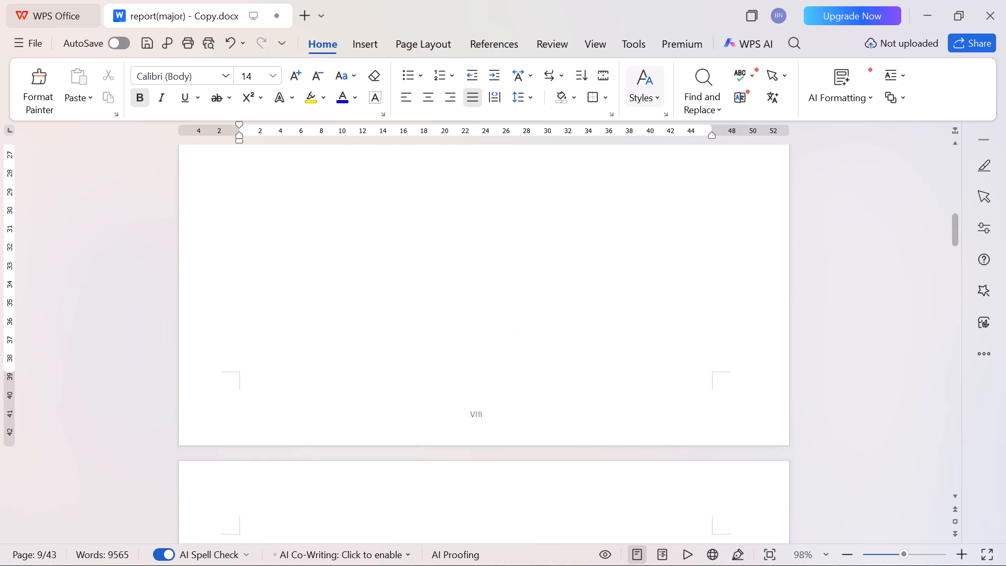
key(Return)
key(Return)
key(Return)
key(Return)
key(Return)
key(Return)
key(Return)
key(Return)
key(Return)
key(Return)
key(Return)
key(Return)
key(Return)
key(Return)
key(Return)
key(Return)
key(Return)
key(Return)
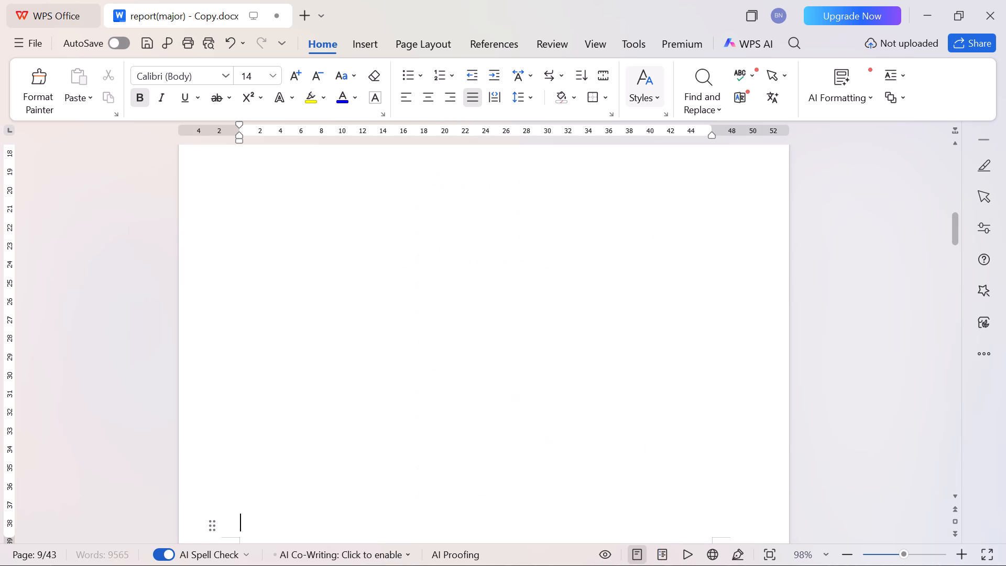
scroll(483, 255, down, 5)
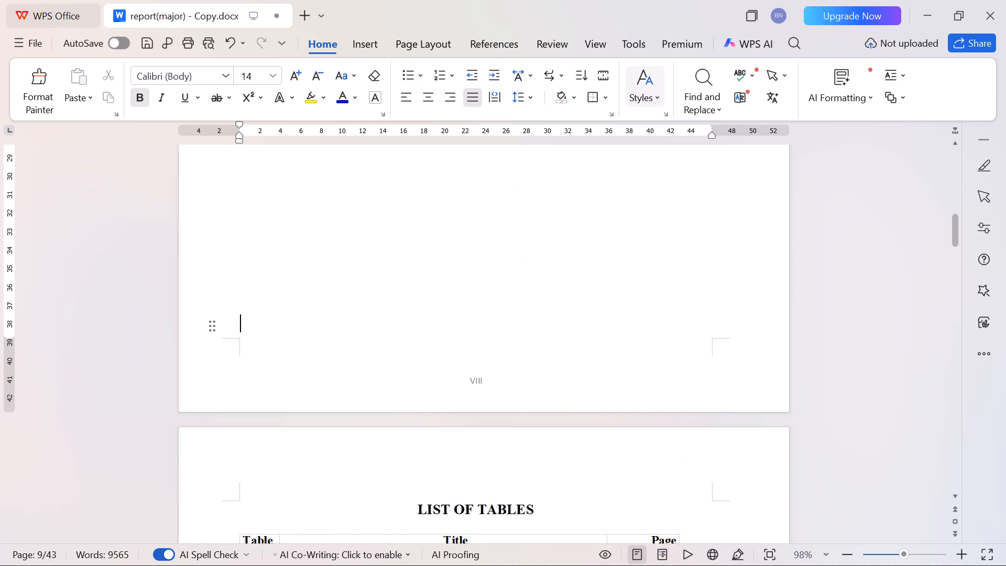
scroll(483, 255, down, 1)
key(Delete)
key(Return)
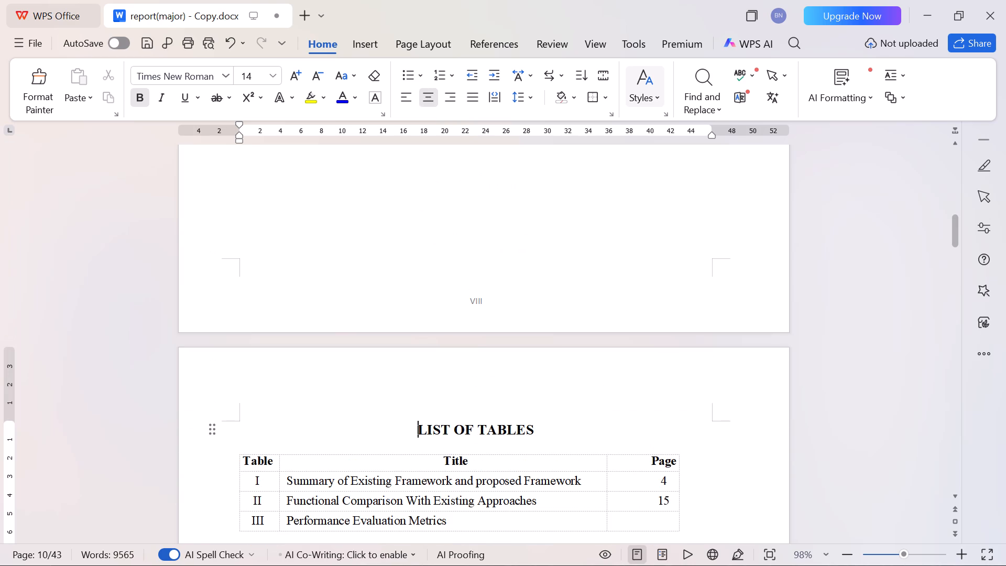
Save the report document.
scroll(483, 255, down, 2)
key(ctrl+s)
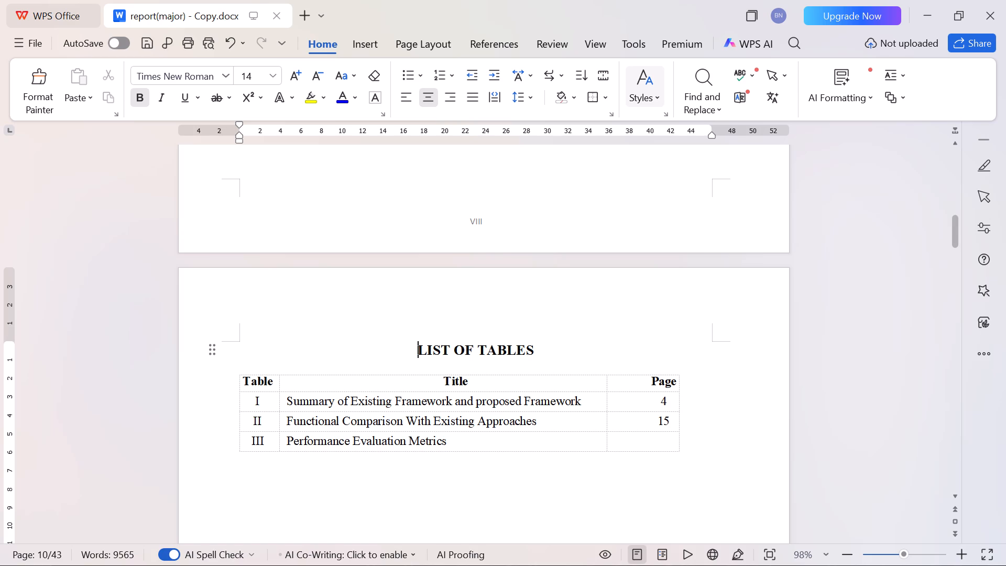
Check how the List of Tables, List of Figures and List of Equations are laid out across their pages.
scroll(483, 255, down, 3)
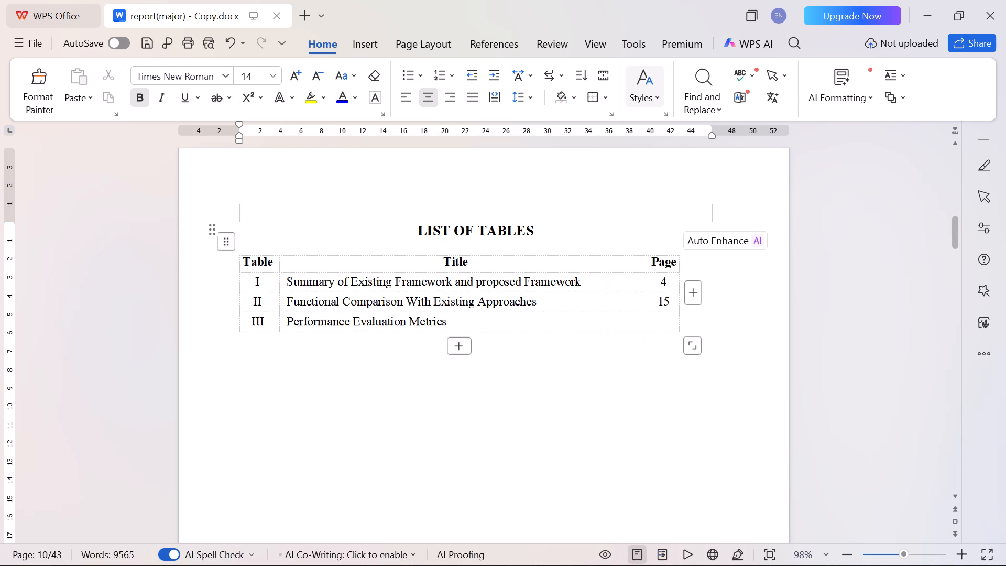
scroll(517, 287, up, 18)
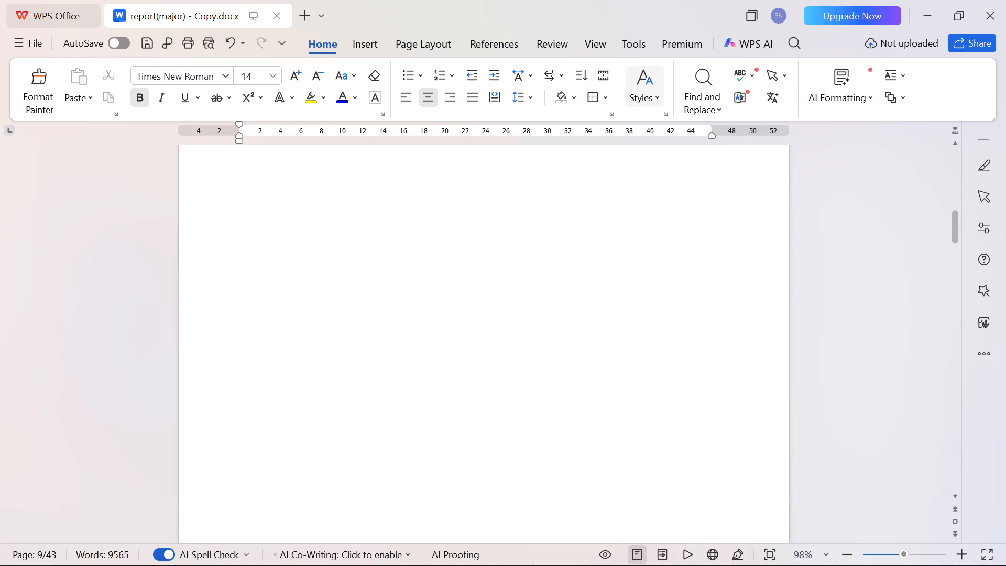
scroll(517, 287, up, 2)
scroll(517, 287, down, 20)
scroll(517, 287, down, 18)
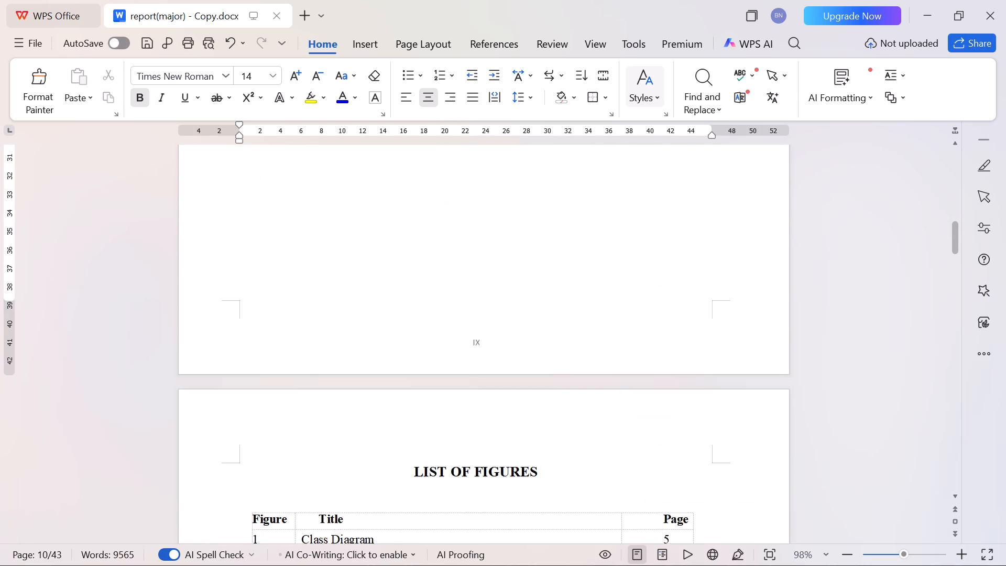
scroll(517, 285, down, 19)
scroll(517, 285, down, 5)
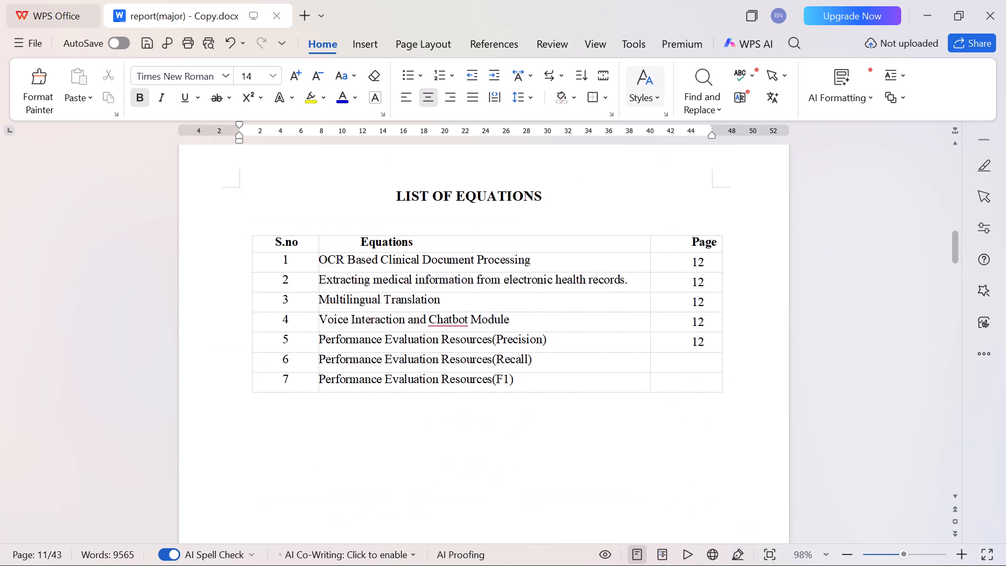
scroll(517, 285, up, 6)
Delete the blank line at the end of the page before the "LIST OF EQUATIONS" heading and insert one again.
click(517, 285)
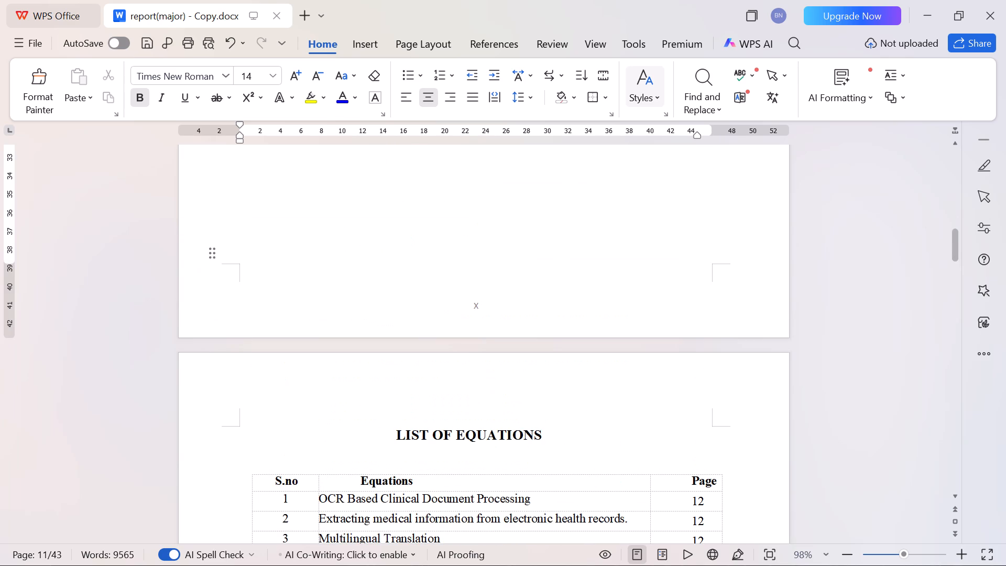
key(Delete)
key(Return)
Check the page starts from the List of Tables through to the Introduction.
scroll(517, 285, down, 8)
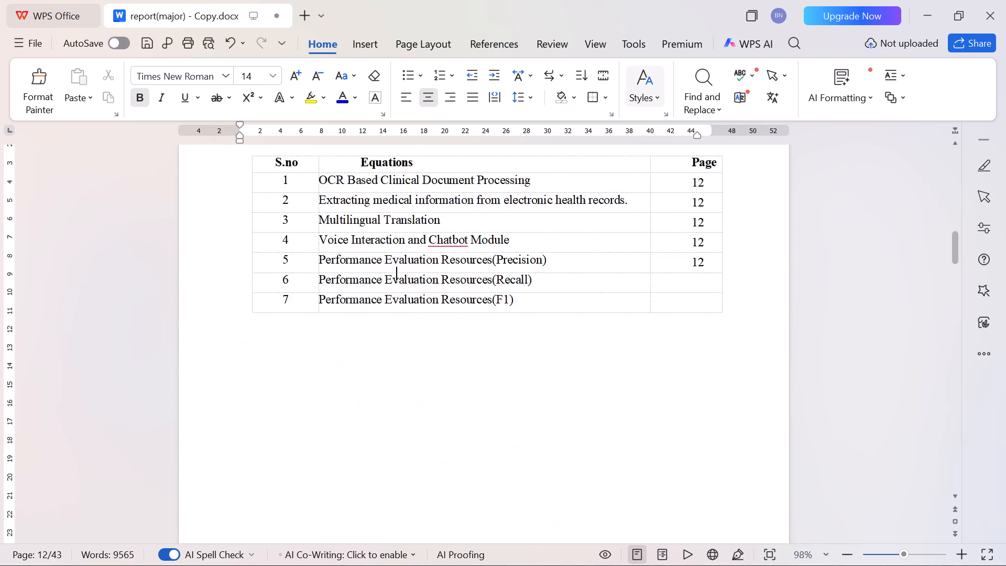
scroll(518, 285, down, 15)
scroll(518, 285, down, 12)
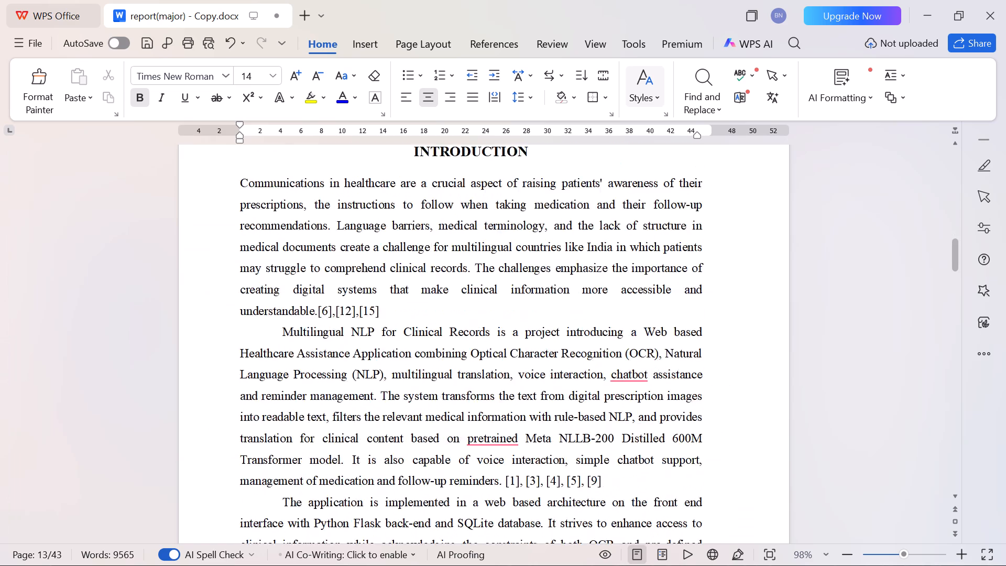
scroll(518, 285, up, 19)
scroll(518, 285, up, 20)
scroll(518, 285, up, 4)
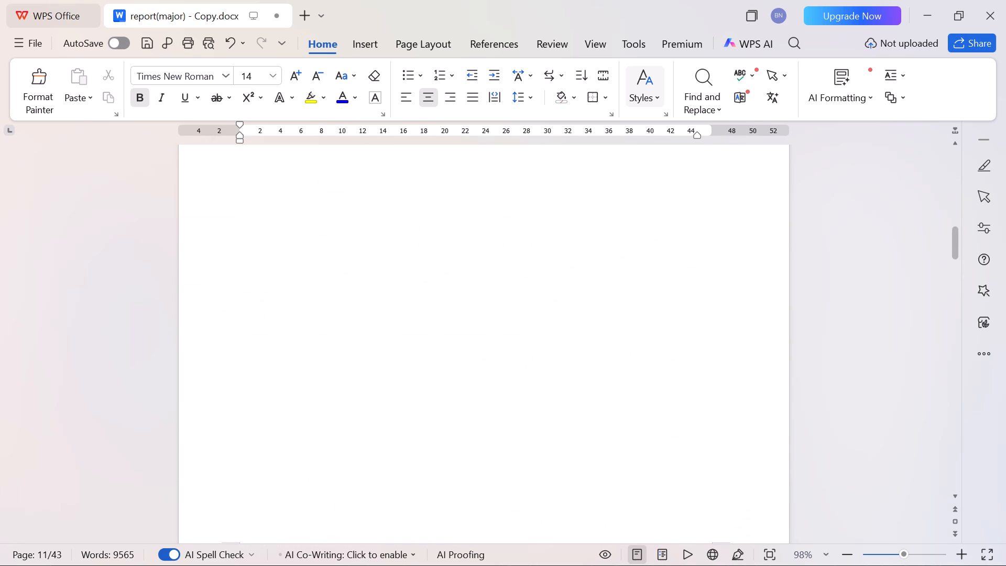
scroll(518, 285, up, 20)
scroll(518, 285, up, 12)
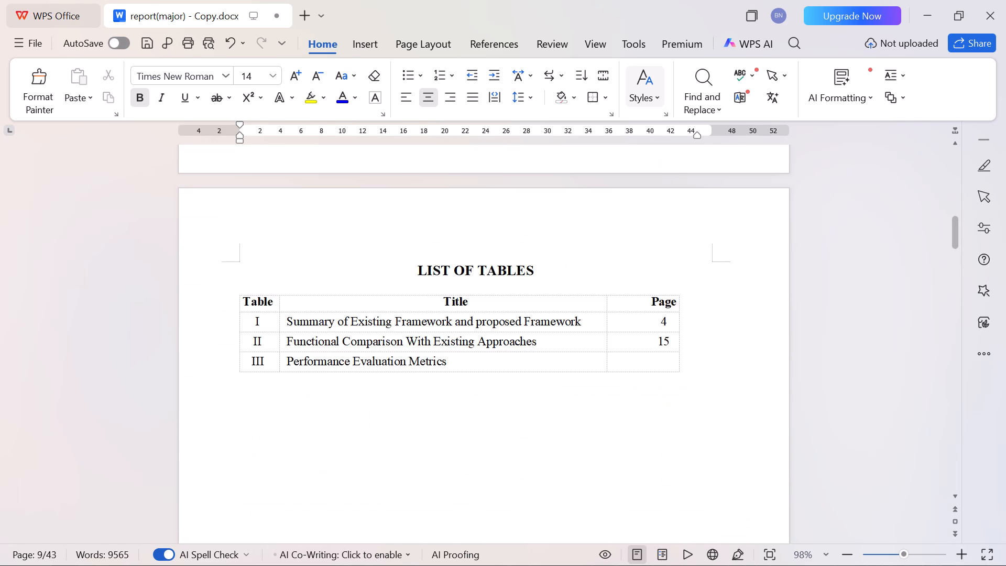
scroll(518, 285, down, 3)
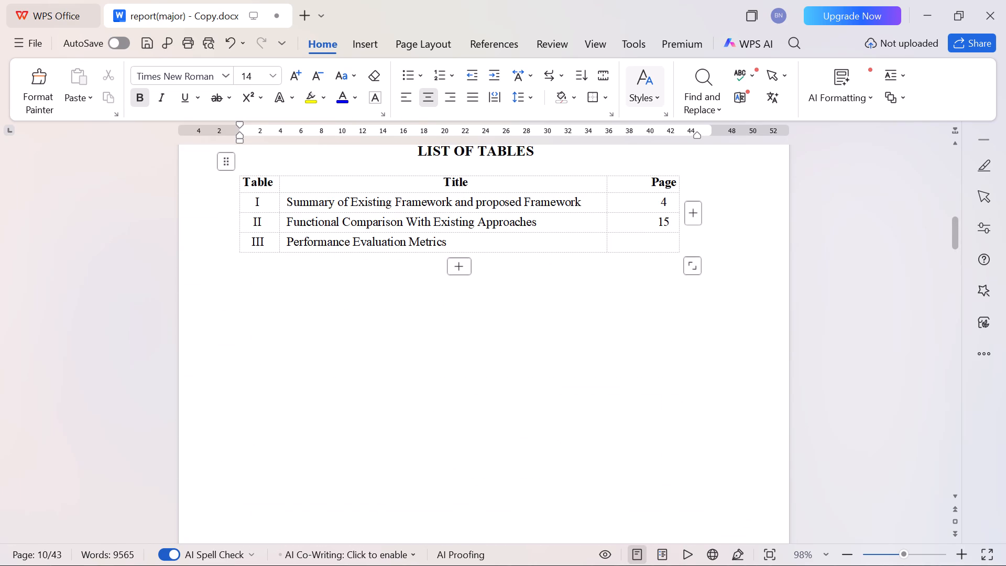
Save the report document.
key(ctrl+s)
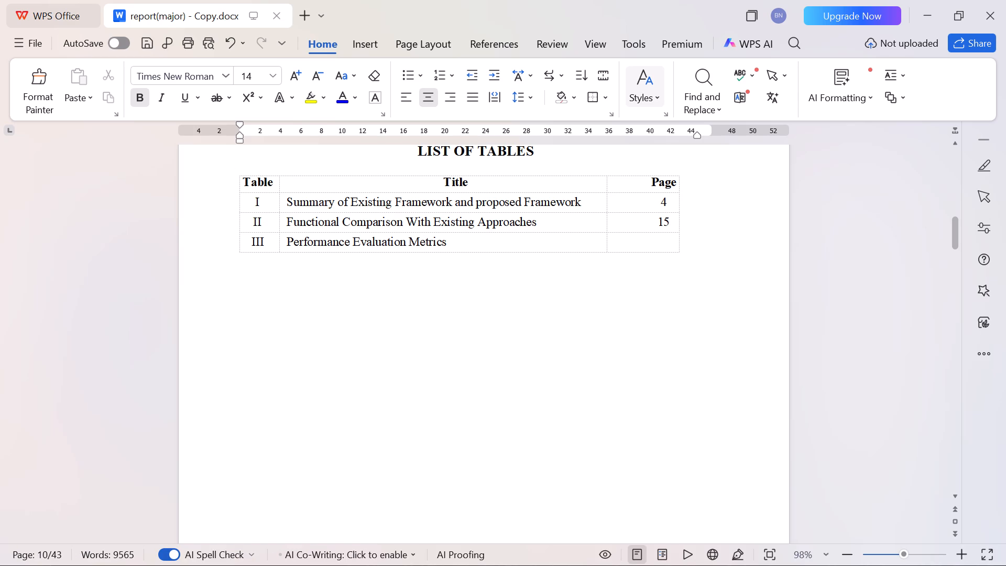
Capitalise "Proposed" in the title of table I in the List of Tables.
click(480, 205)
key(BackSpace)
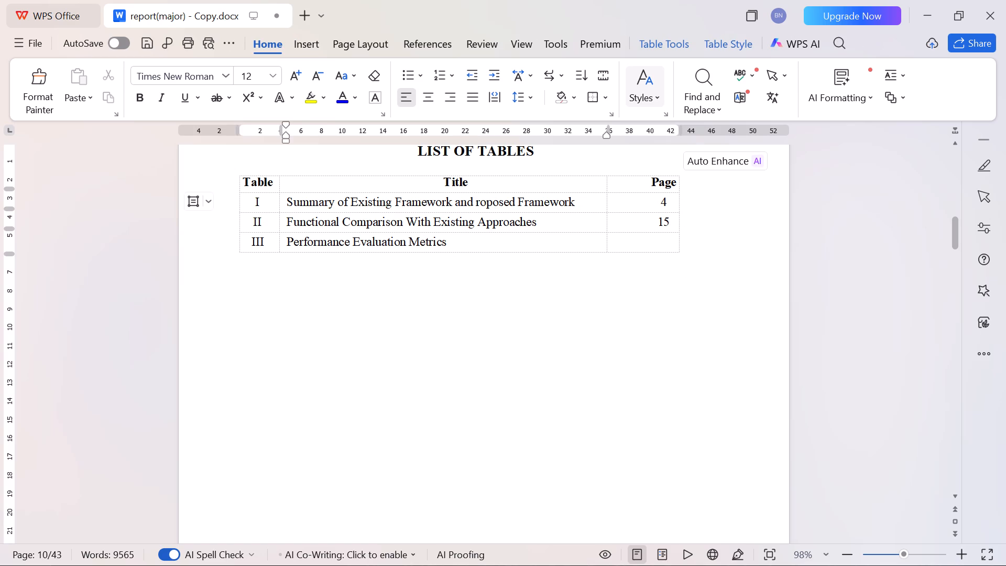
key(shift+p)
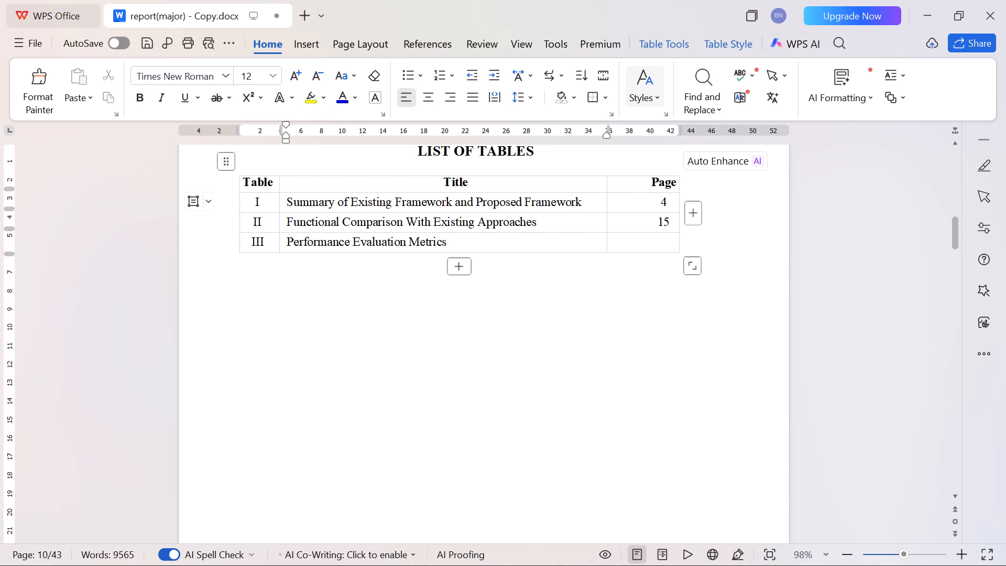
click(552, 228)
click(552, 245)
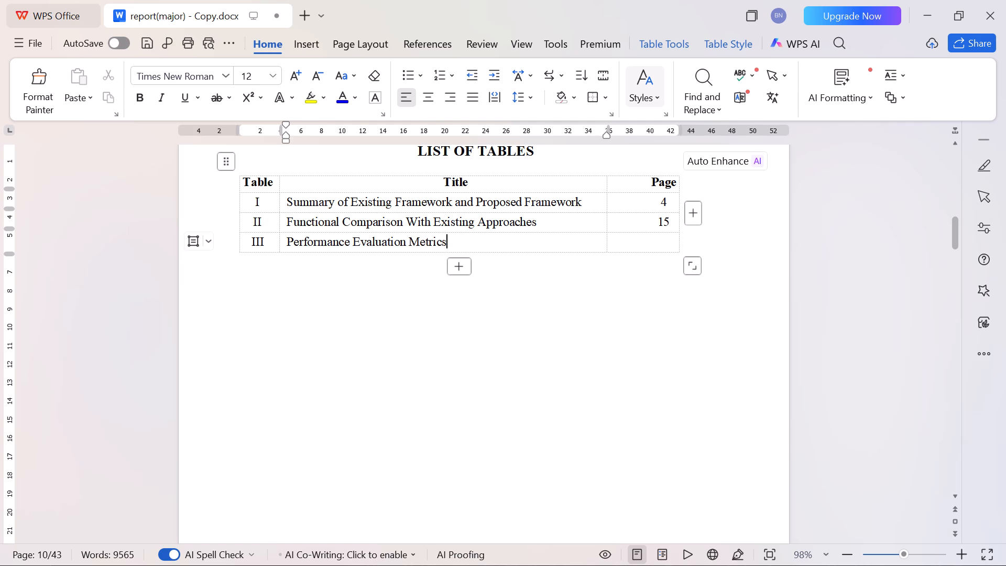
Centre-align the figure numbers 1 to 10 in the List of Figures table.
scroll(553, 246, down, 20)
scroll(553, 246, down, 3)
scroll(556, 270, up, 3)
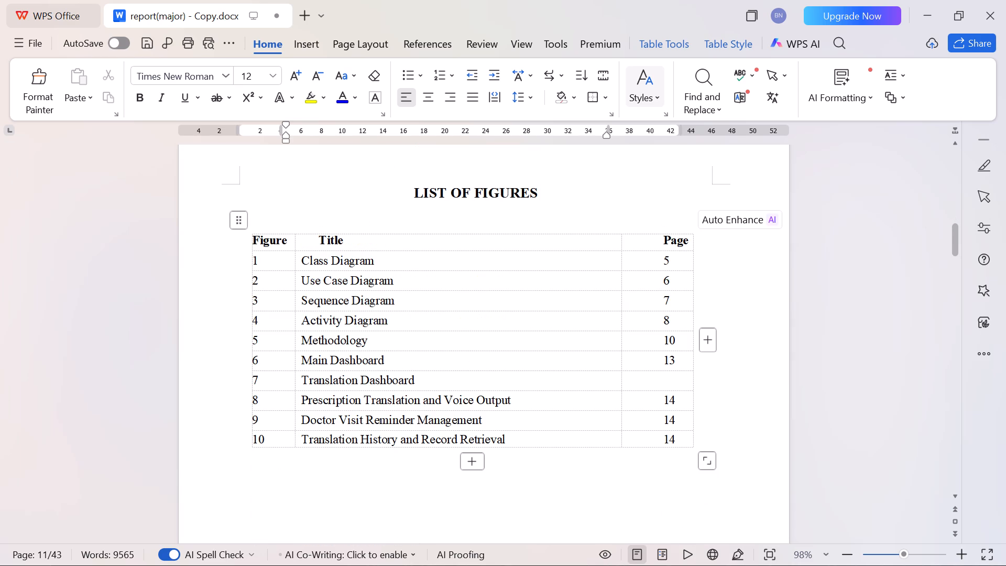
scroll(301, 271, up, 5)
scroll(302, 271, down, 8)
scroll(261, 183, up, 2)
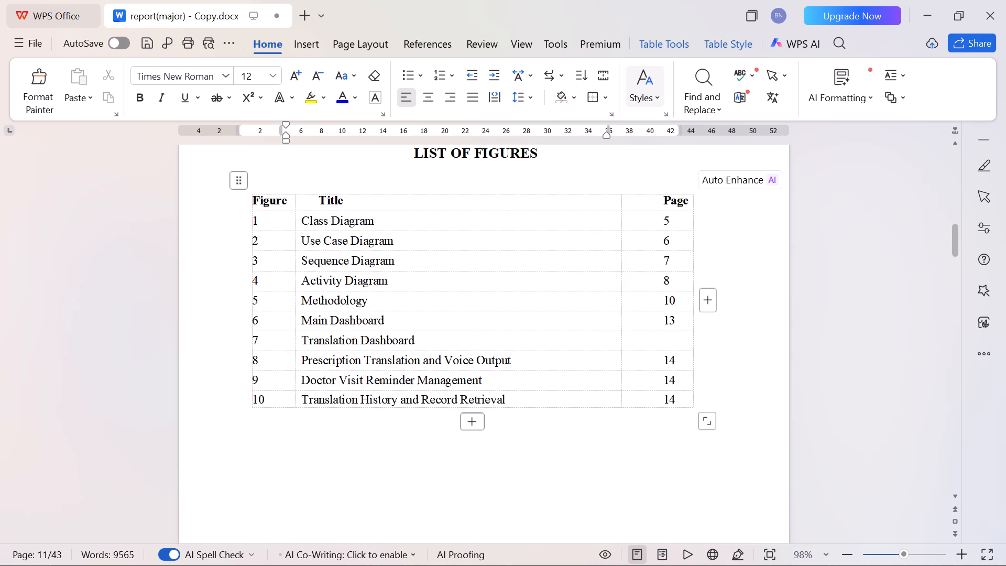
drag(264, 222, 282, 386)
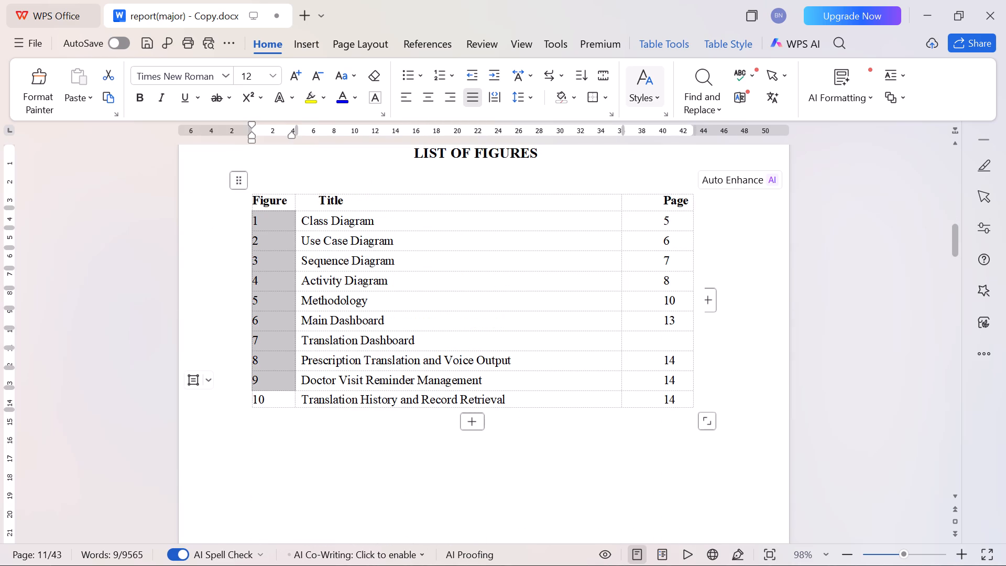
drag(282, 386, 285, 394)
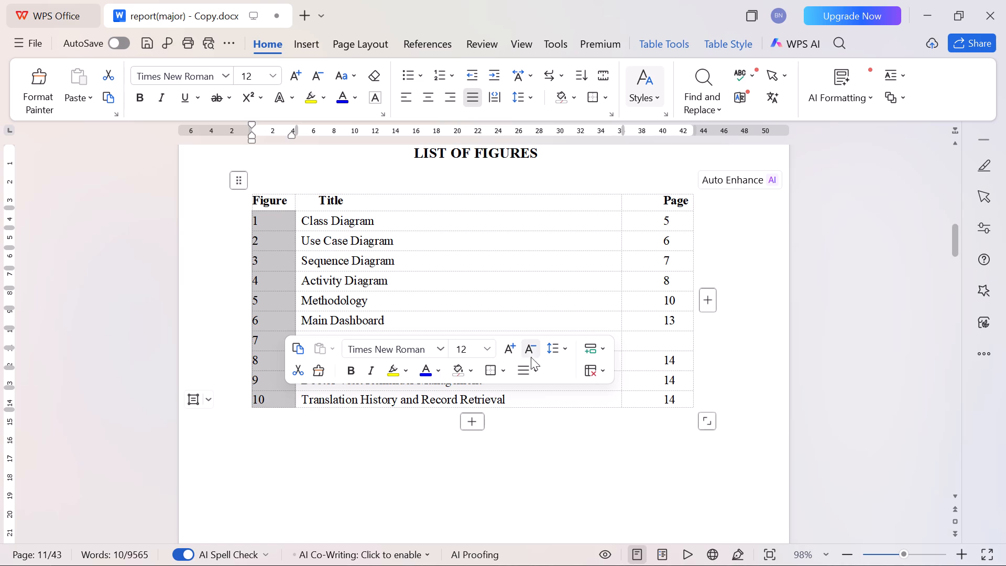
click(526, 369)
click(537, 423)
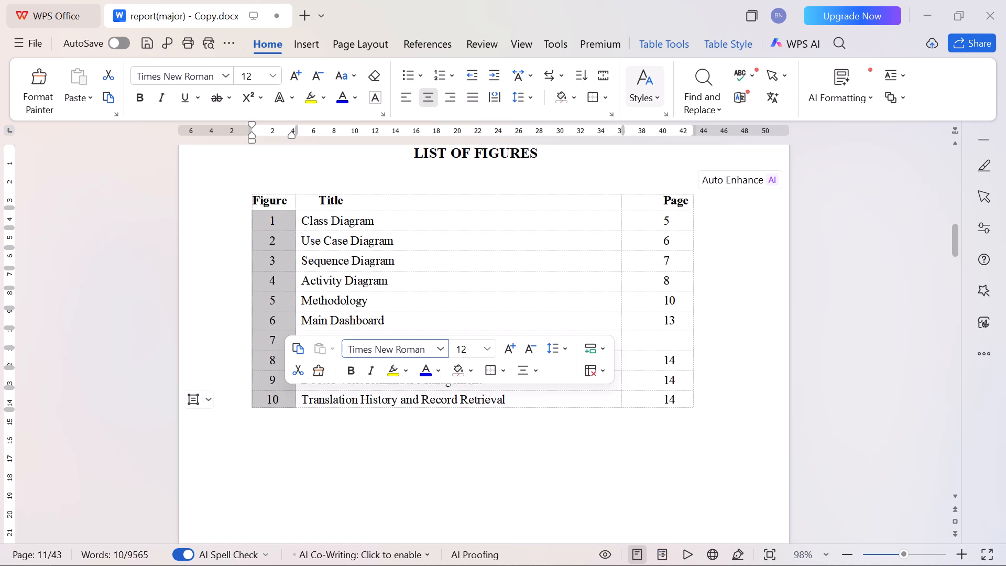
click(553, 464)
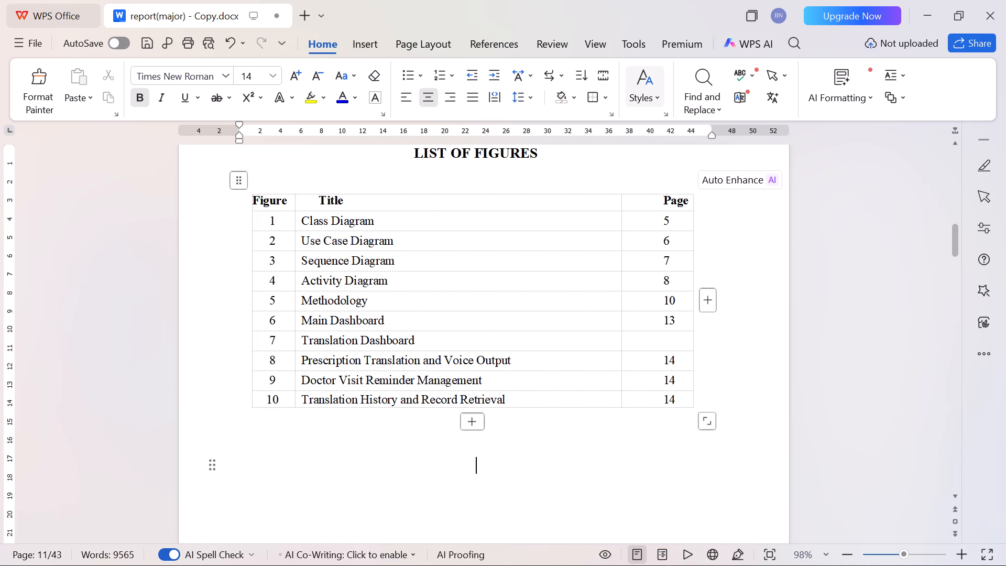
Change the first List of Figures entry to number 3.1 with the title "Methodology Diagram".
click(274, 222)
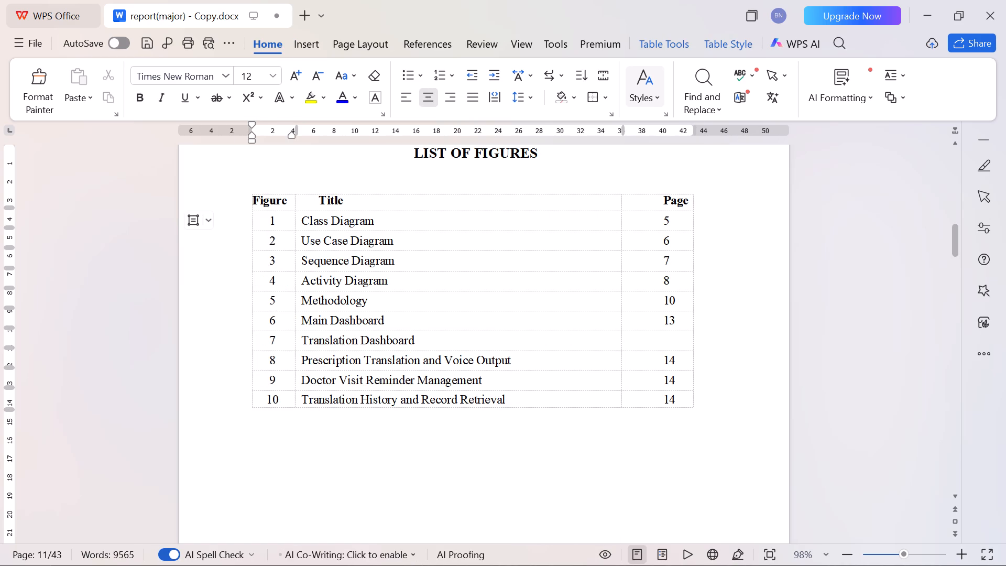
key(BackSpace)
text(3.1)
click(376, 222)
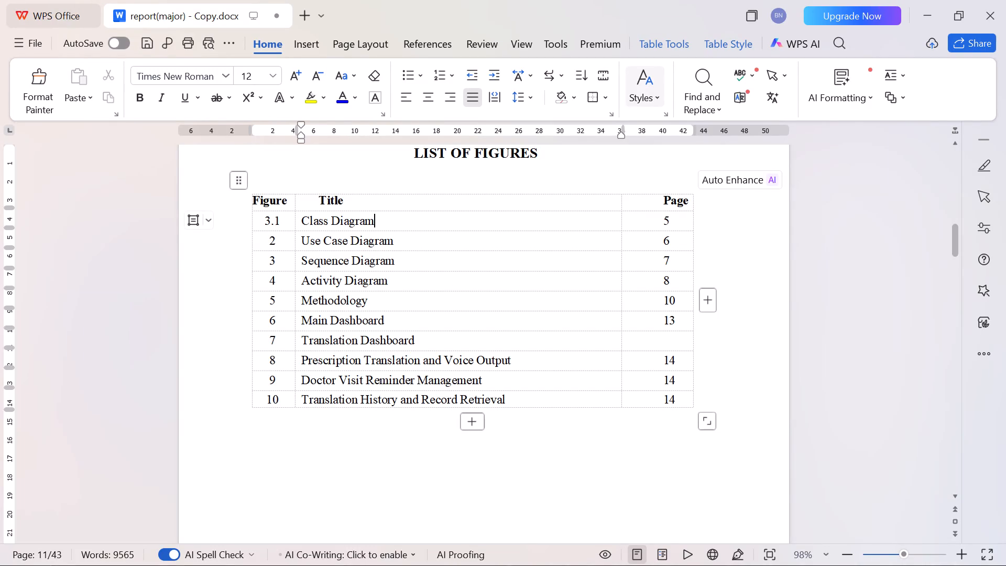
key(ctrl+BackSpace)
key(ctrl+BackSpace)
text(Methodology Diagram)
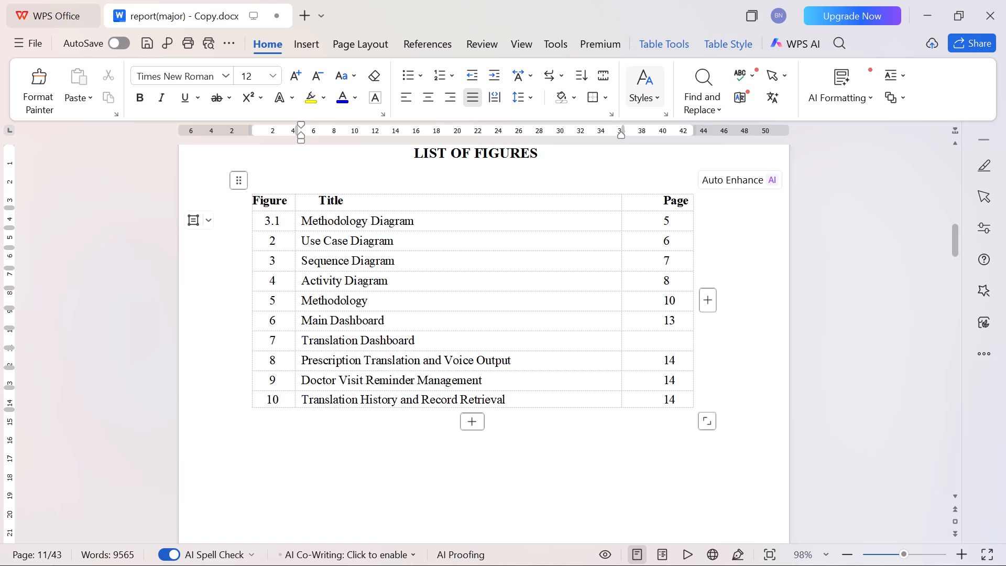
Change the second List of Figures entry to number 3.2 with the title "Sequence Diagram".
click(272, 244)
key(3)
key(period)
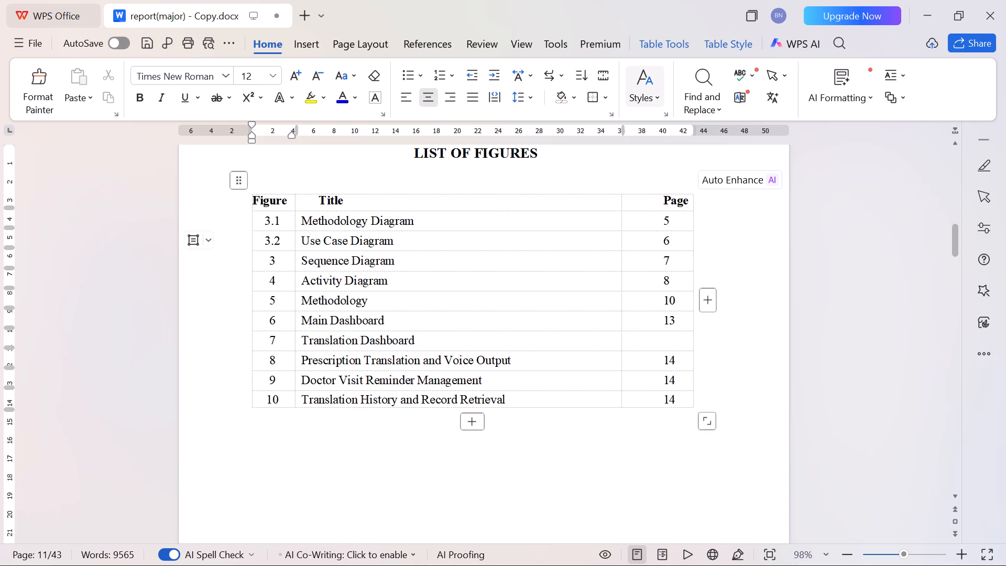
click(348, 240)
key(ctrl+BackSpace)
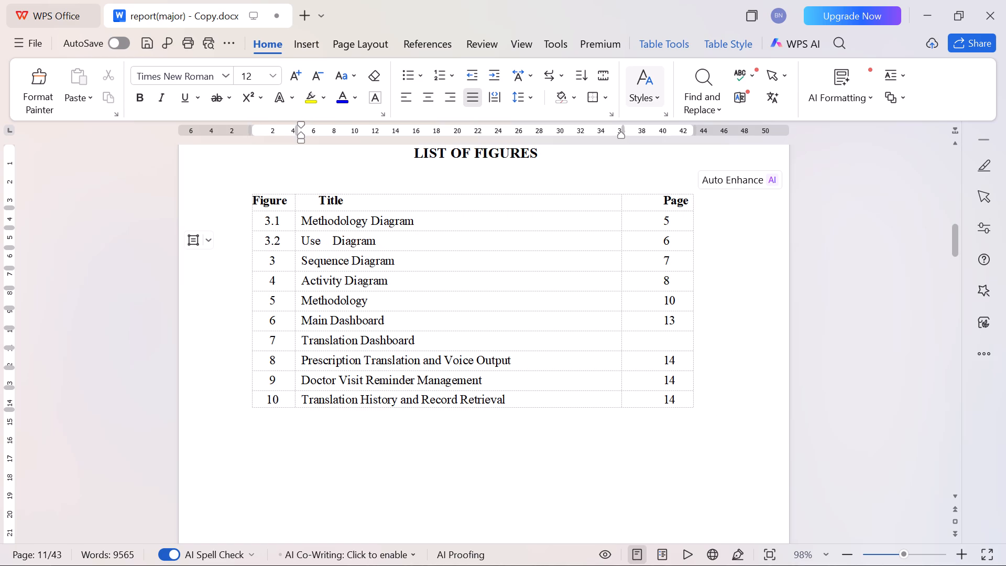
key(ctrl+BackSpace)
text(Sq)
key(BackSpace)
text(eq)
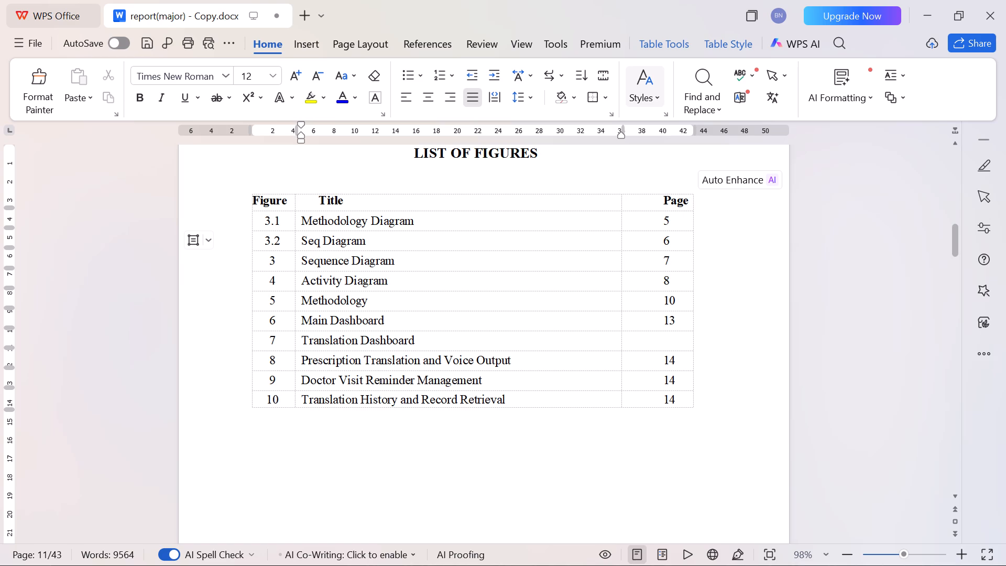
text(uence)
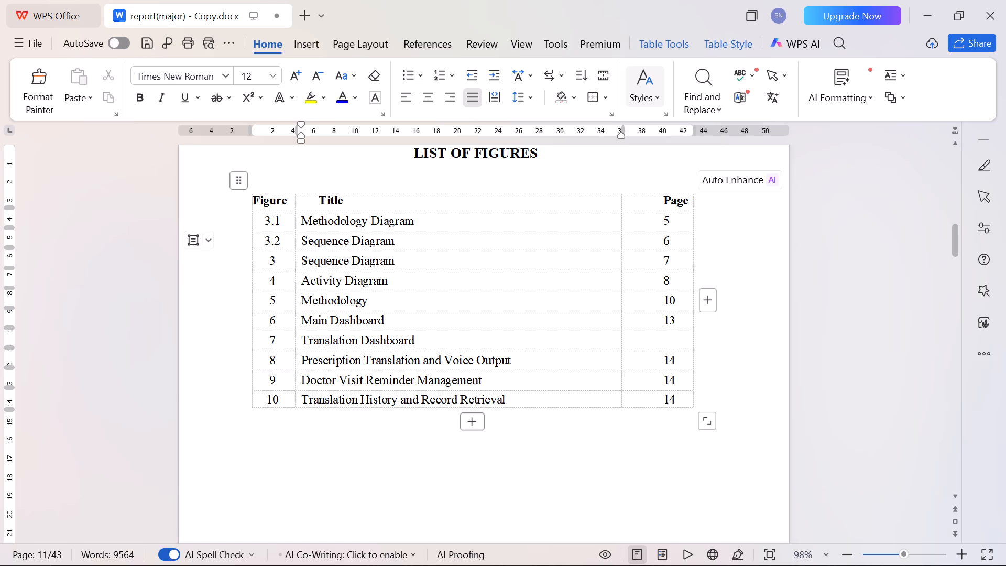
Renumber the third List of Figures entry as 3.3 and replace "Sequence" in its title with "Use Case".
click(270, 265)
text(3.)
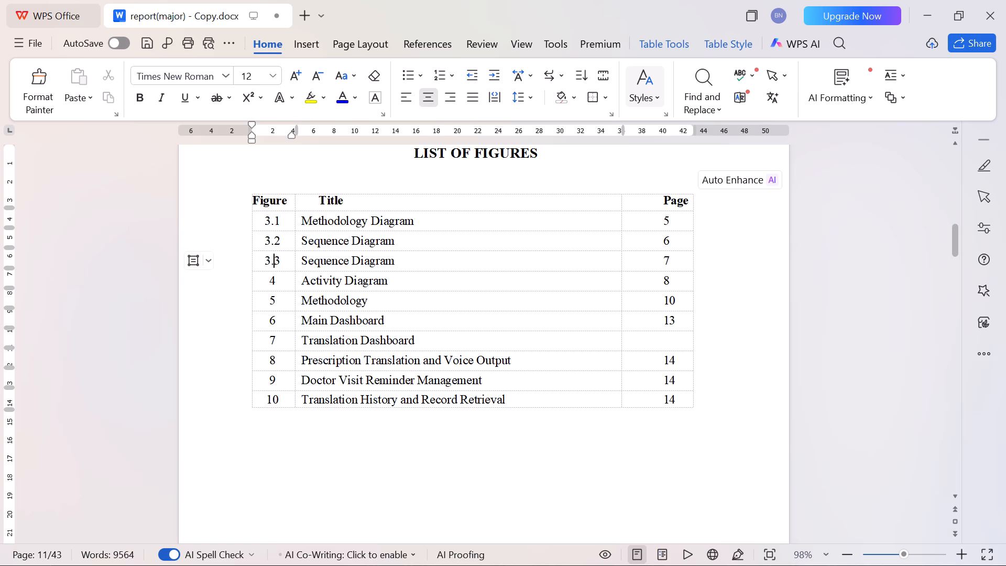
click(353, 262)
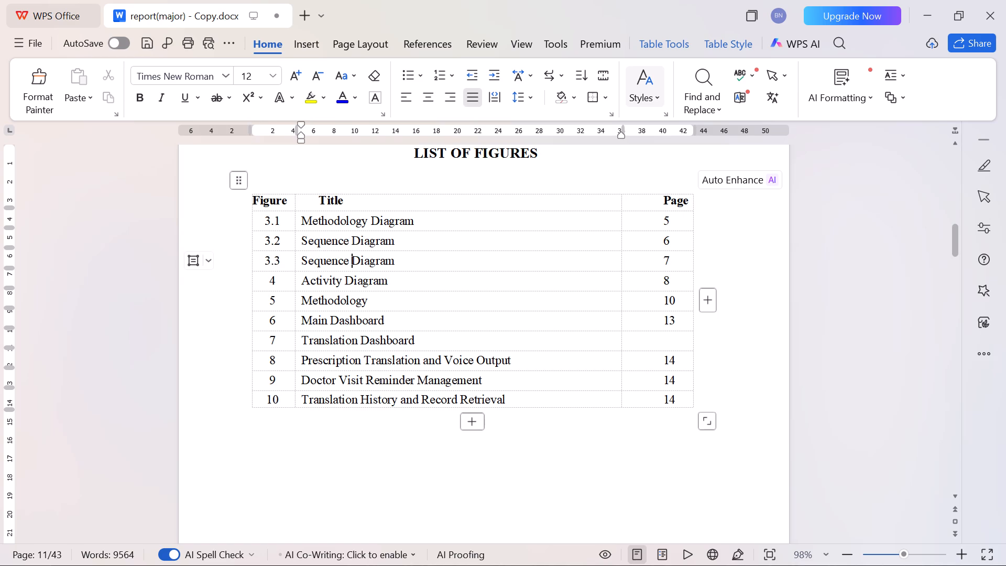
key(ctrl+BackSpace)
text(USe Case)
key(Left)
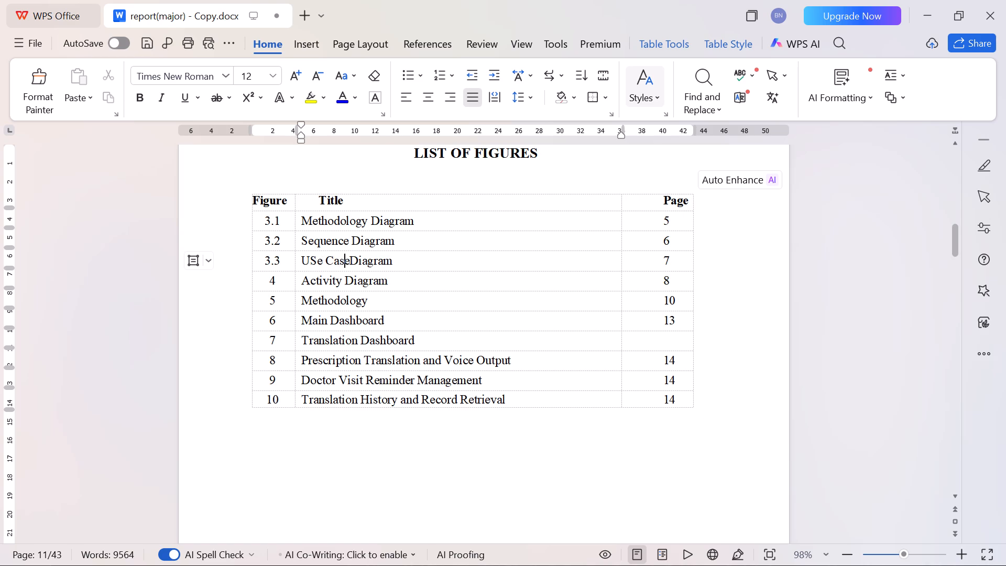
key(Left)
key(Left)
key(Left)
key(Left)
key(Left)
key(BackSpace)
key(s)
Renumber the fourth List of Figures entry as 3.4 and change its title to "Class Diagram".
click(270, 282)
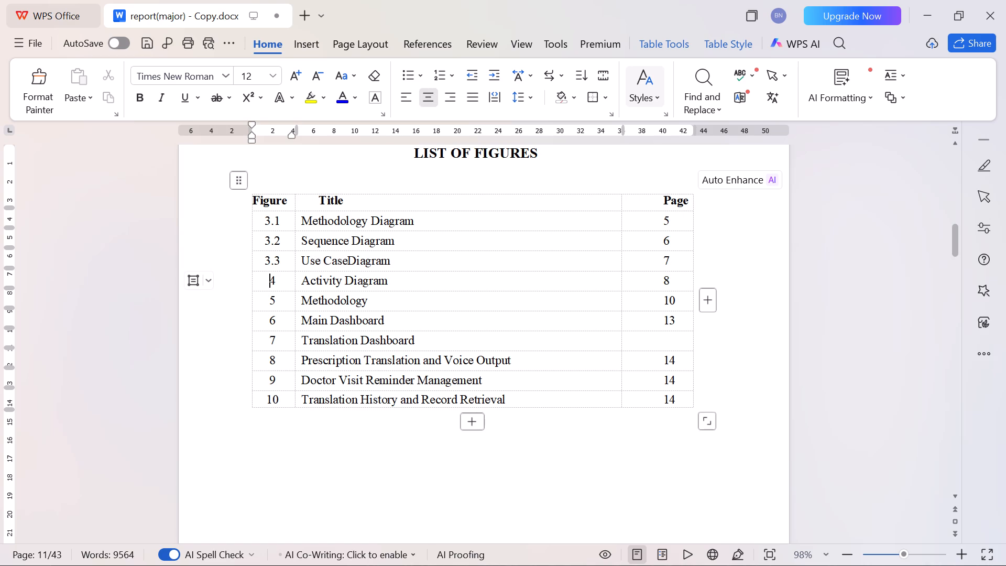
text(3.)
double_click(323, 280)
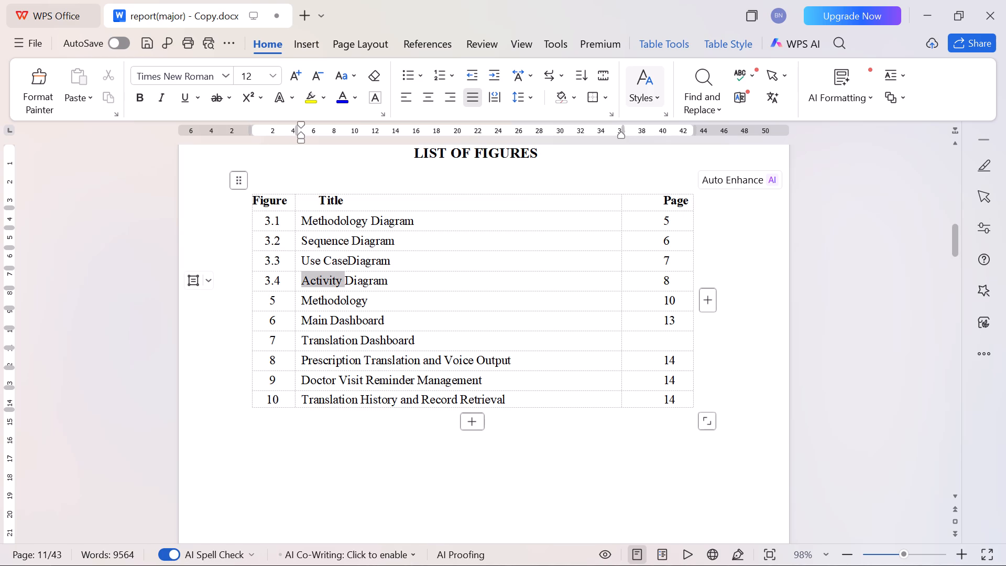
text(Class)
key(space)
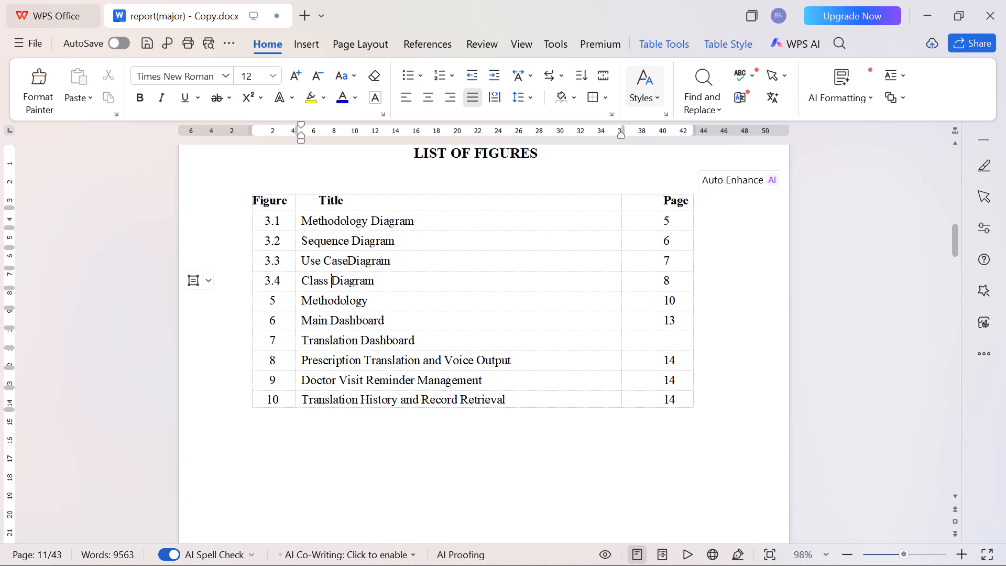
Change the fifth List of Figures entry to number 3.5 with the title "Activity Diagram".
click(269, 300)
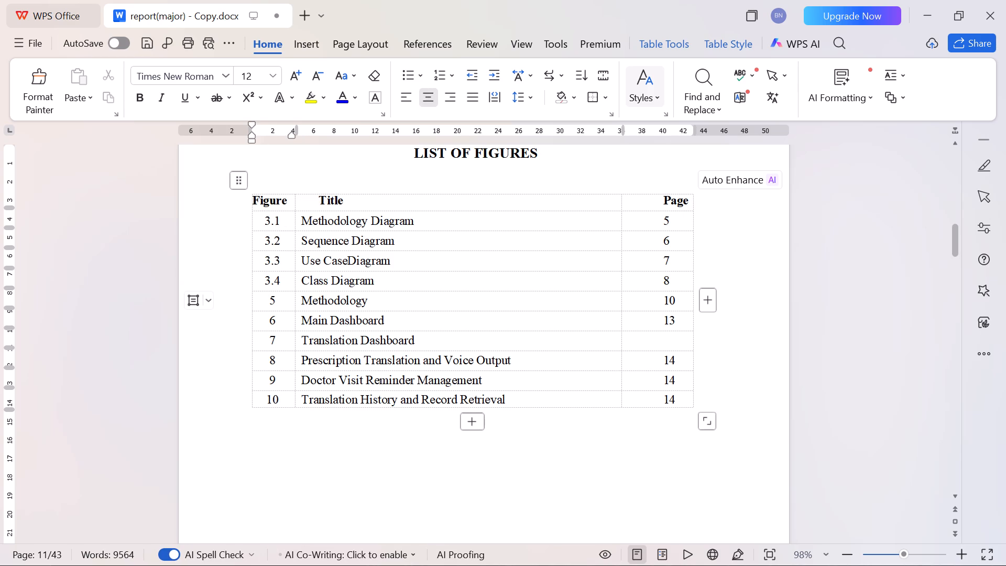
text(3.)
click(400, 295)
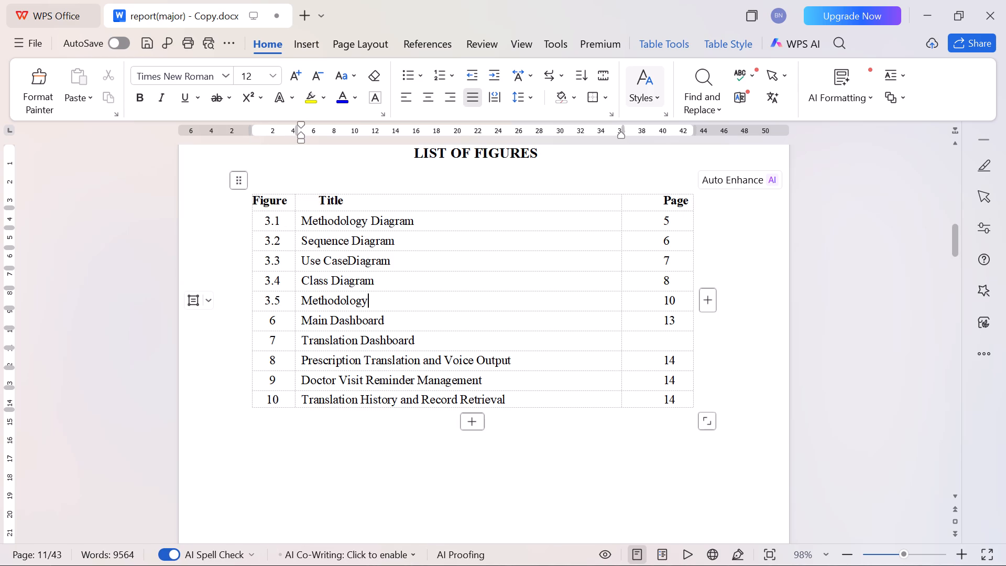
key(ctrl+BackSpace)
text(activity)
key(ctrl+BackSpace)
text(Activity Diagram)
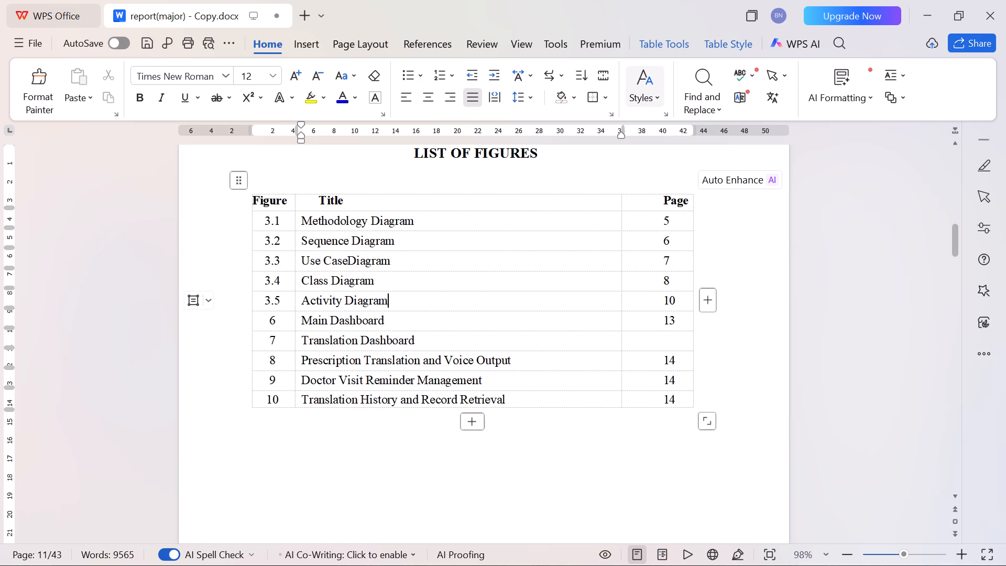
Change the sixth List of Figures entry to number 4.1 with the title "Prescription Translation and Voice Output".
click(275, 320)
key(BackSpace)
text(4.1)
click(385, 320)
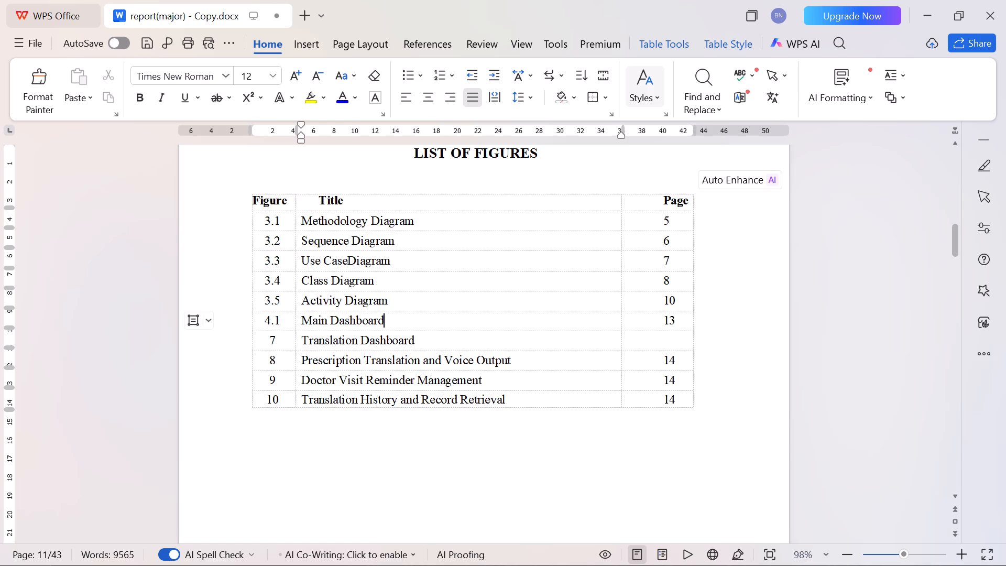
key(ctrl+BackSpace)
key(ctrl+BackSpace)
text(Prescription Translation)
key(space)
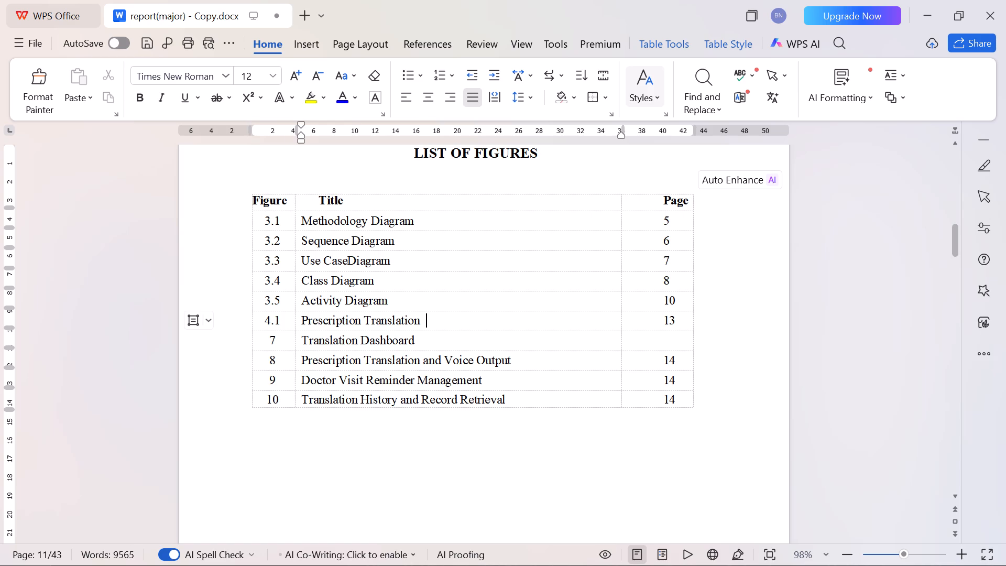
text(and)
key(space)
text(Voice Output)
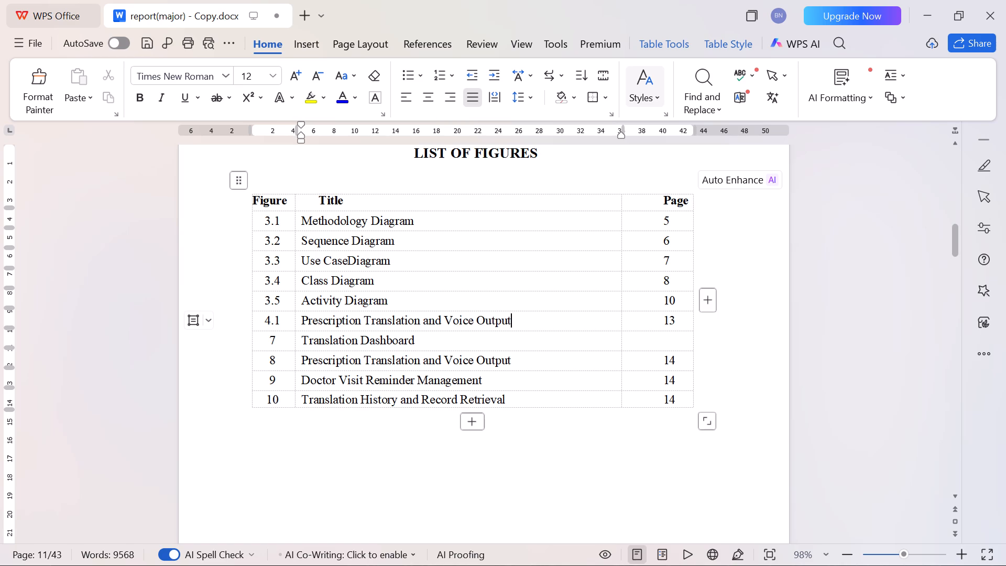
Renumber the seventh List of Figures entry, "Translation Dashboard", as 4.2.
scroll(366, 376, up, 7)
scroll(367, 376, down, 7)
click(274, 340)
key(BackSpace)
text(4.1)
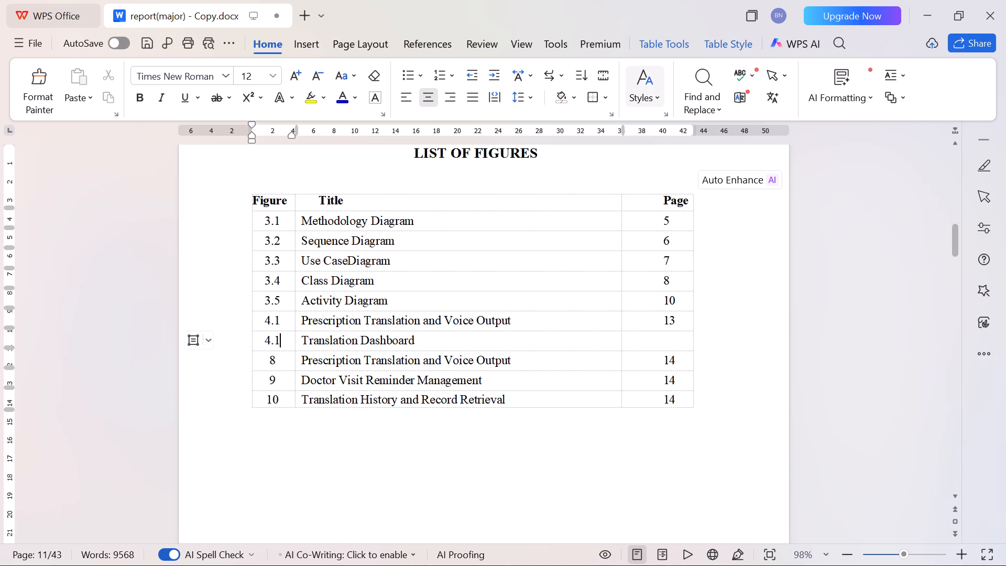
key(BackSpace)
key(2)
Replace the title of figure 4.2 with "Docter Visit Reminder Management", copied from section 4.2 of the table of contents.
scroll(272, 341, up, 20)
scroll(272, 341, up, 4)
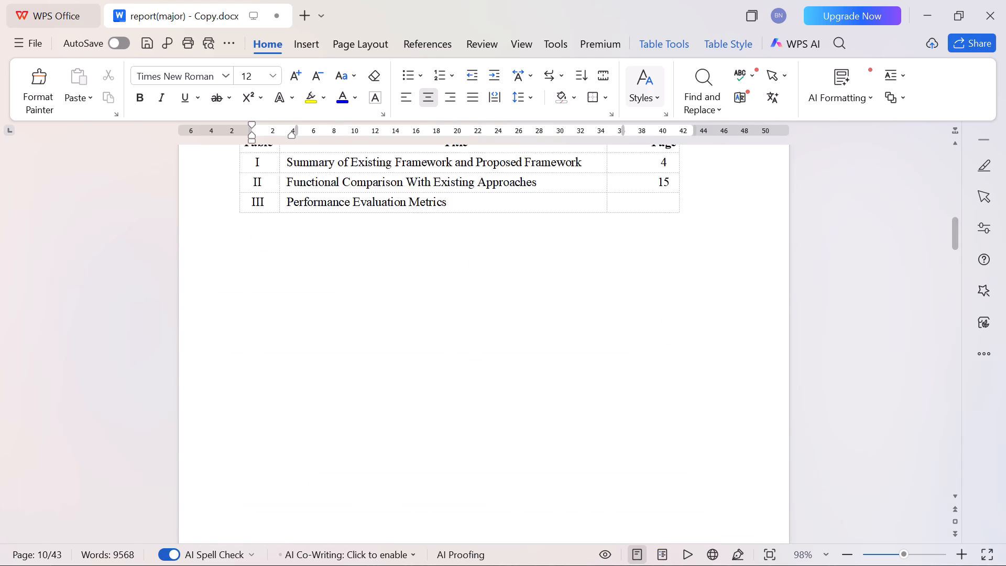
scroll(272, 341, up, 20)
scroll(272, 341, up, 12)
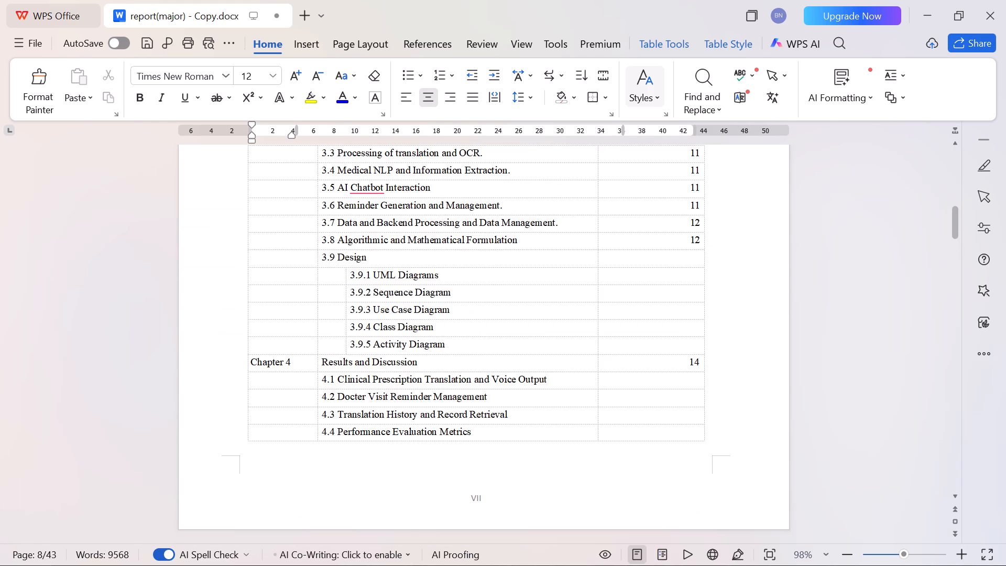
scroll(272, 341, down, 2)
drag(338, 319, 489, 315)
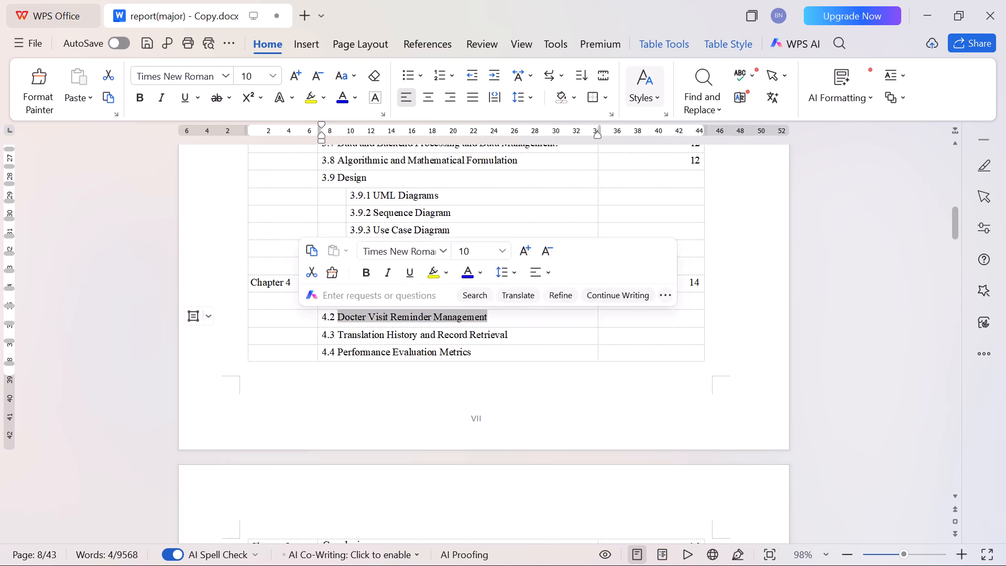
key(ctrl+c)
scroll(489, 320, down, 20)
scroll(489, 320, down, 11)
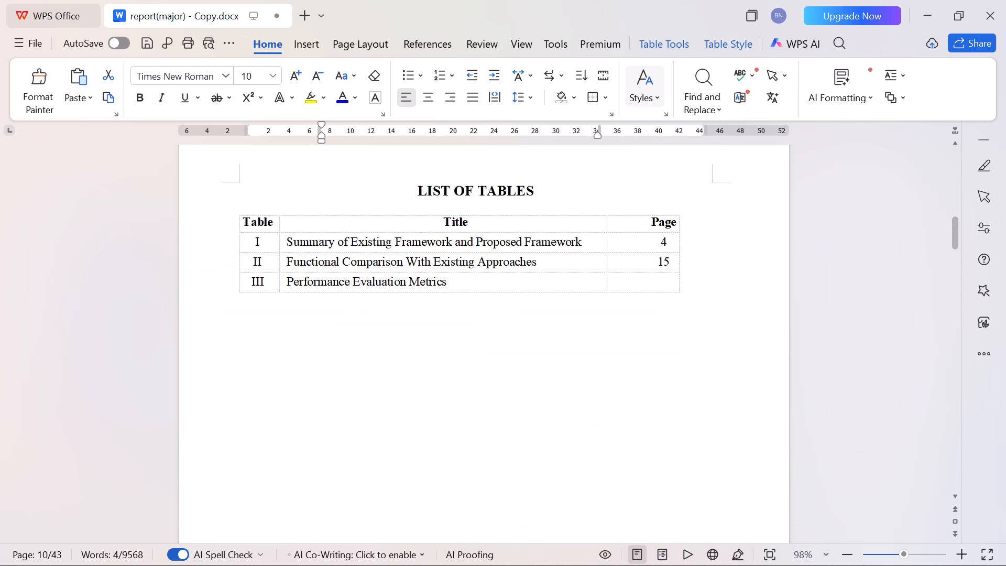
scroll(488, 325, down, 20)
scroll(488, 325, down, 6)
scroll(488, 325, up, 2)
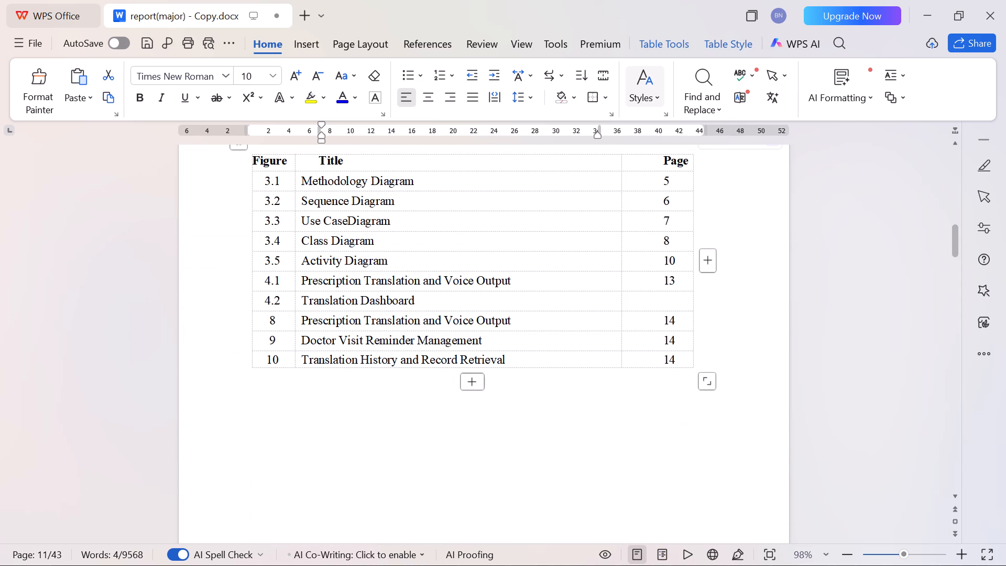
click(422, 302)
key(ctrl+BackSpace)
key(ctrl+BackSpace)
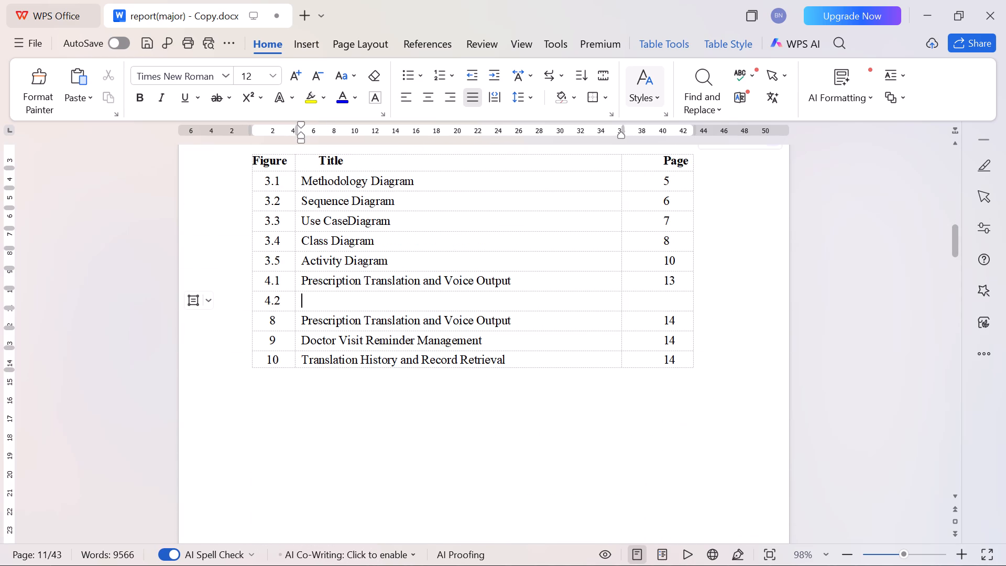
key(ctrl+v)
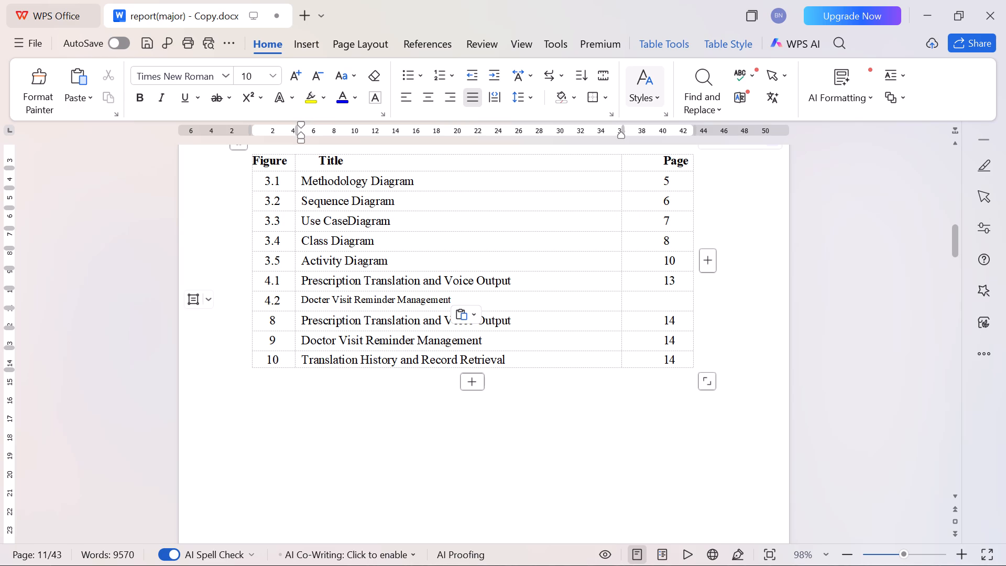
Renumber the eighth List of Figures entry as 4.3.
click(274, 320)
key(BackSpace)
text(4.3)
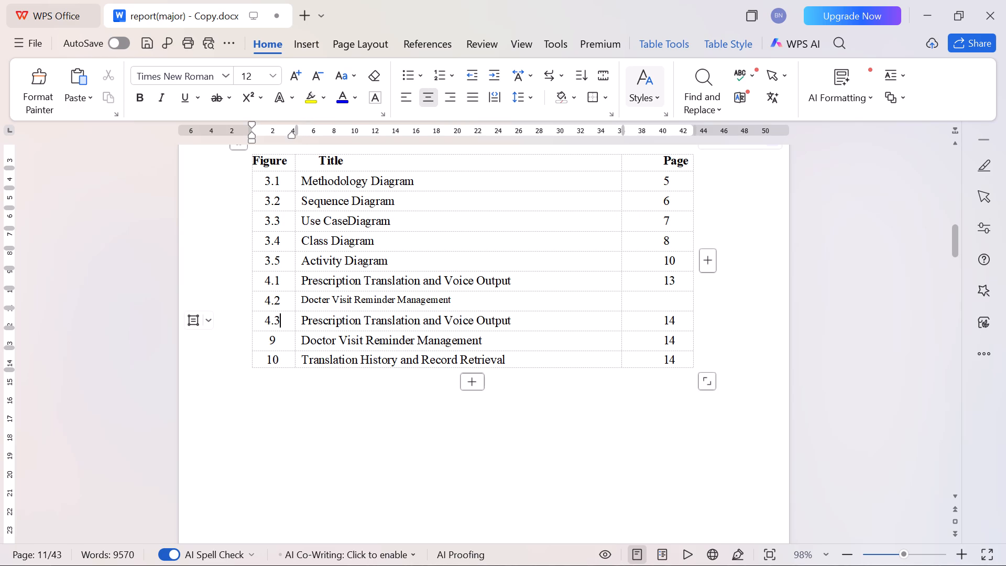
Copy the section titles "Translation History and Record Retrieval" and "Performance Evaluation Metrics" separately from Chapter 4 of the table of contents.
scroll(515, 323, up, 20)
scroll(515, 323, up, 19)
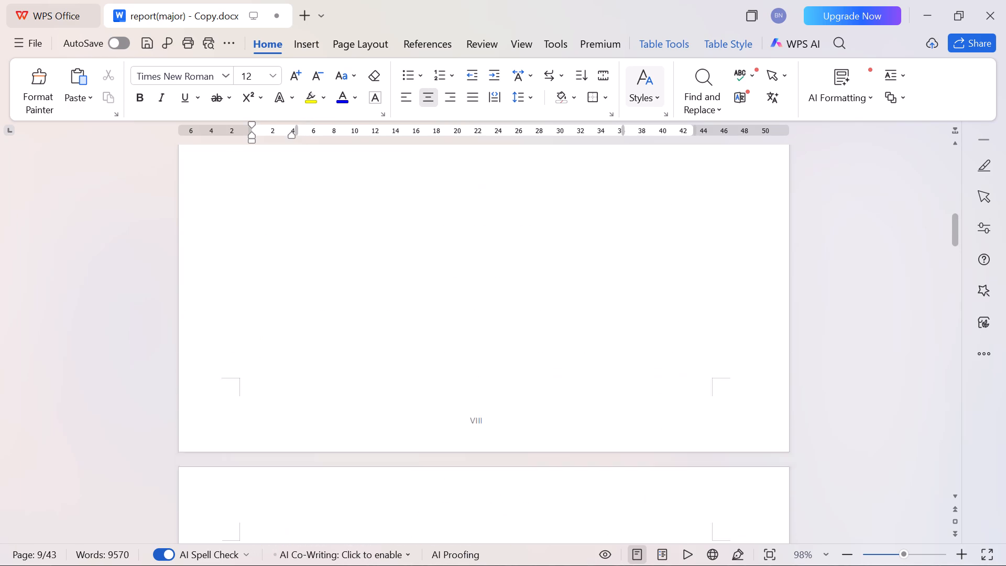
scroll(515, 323, up, 14)
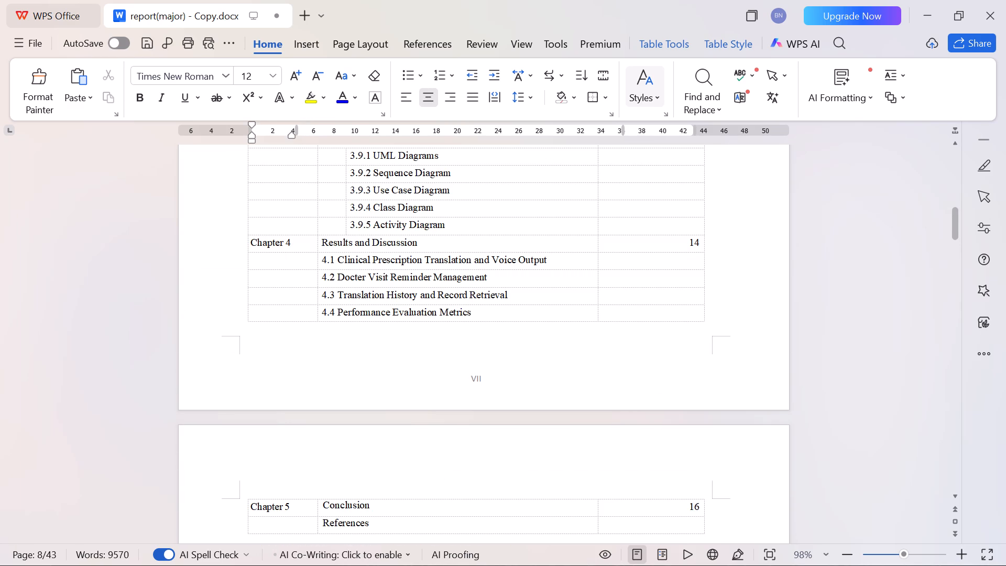
drag(510, 297, 340, 299)
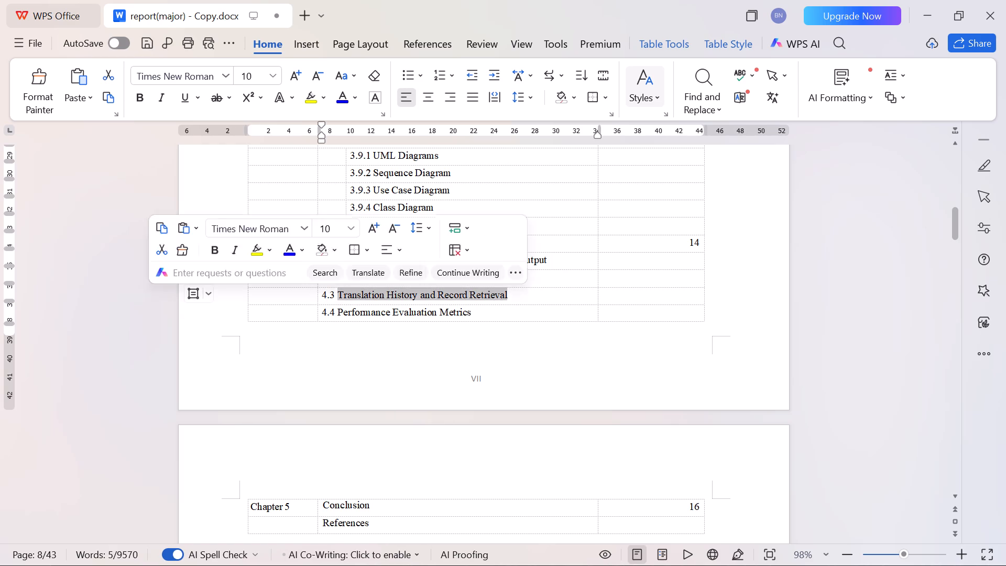
key(ctrl+c)
drag(473, 312, 345, 321)
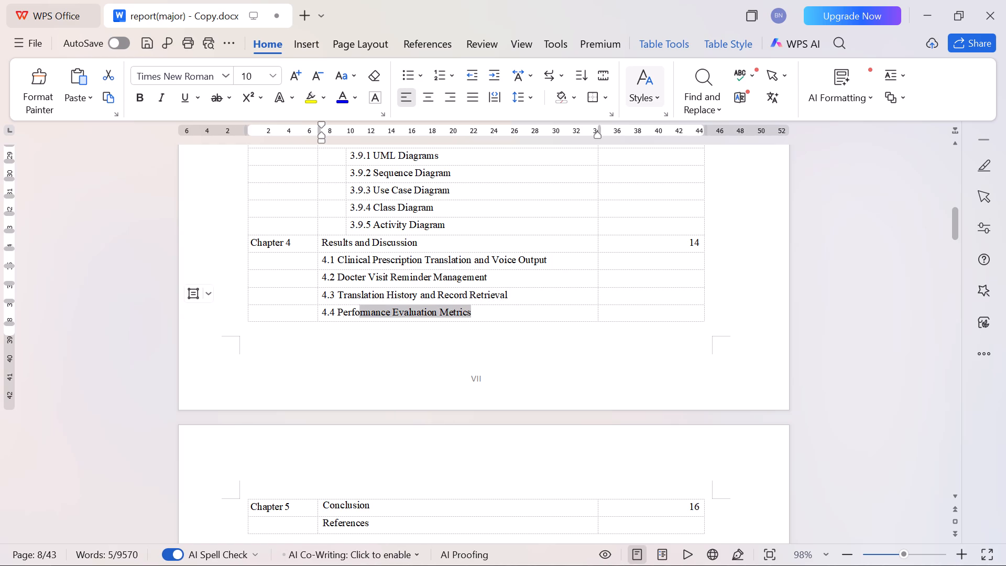
drag(345, 321, 338, 318)
key(ctrl+c)
Replace the title of figure 4.3 in the List of Figures with the copied "Translation History and Record Retrieval".
scroll(436, 345, down, 19)
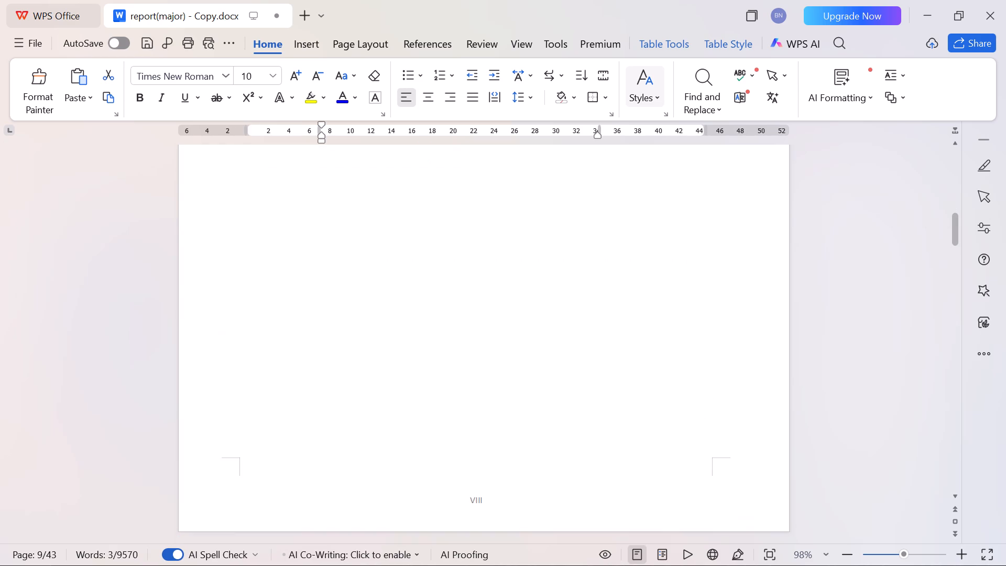
scroll(443, 342, down, 20)
scroll(443, 342, down, 17)
scroll(441, 338, up, 4)
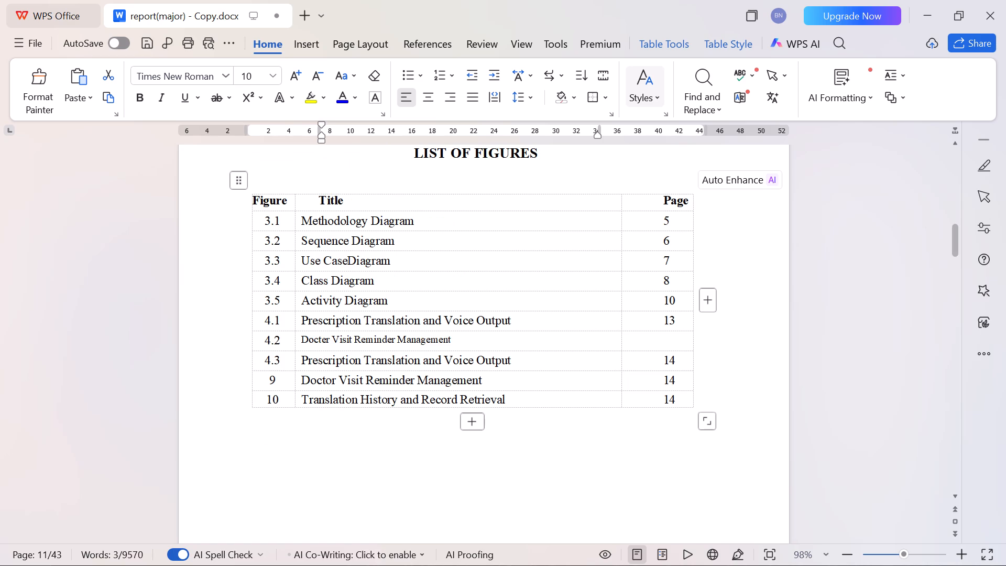
drag(510, 360, 302, 365)
key(super+v)
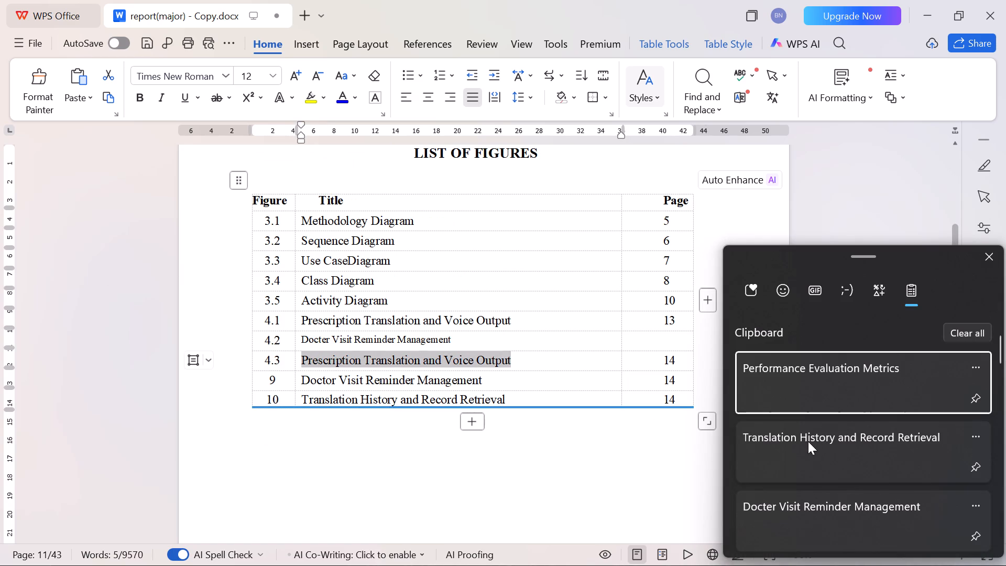
click(808, 441)
key(ctrl+v)
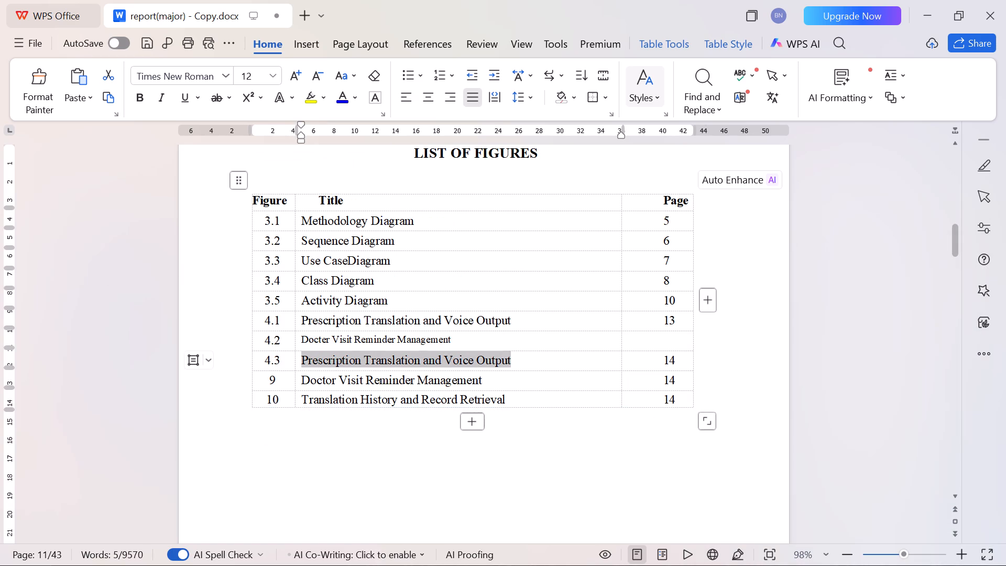
key(super+v)
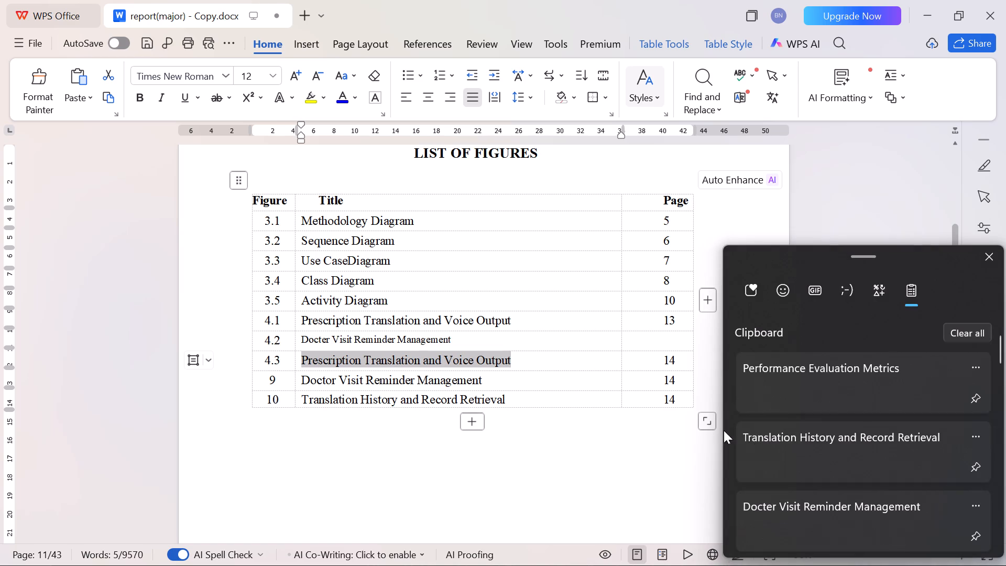
click(796, 439)
key(ctrl+v)
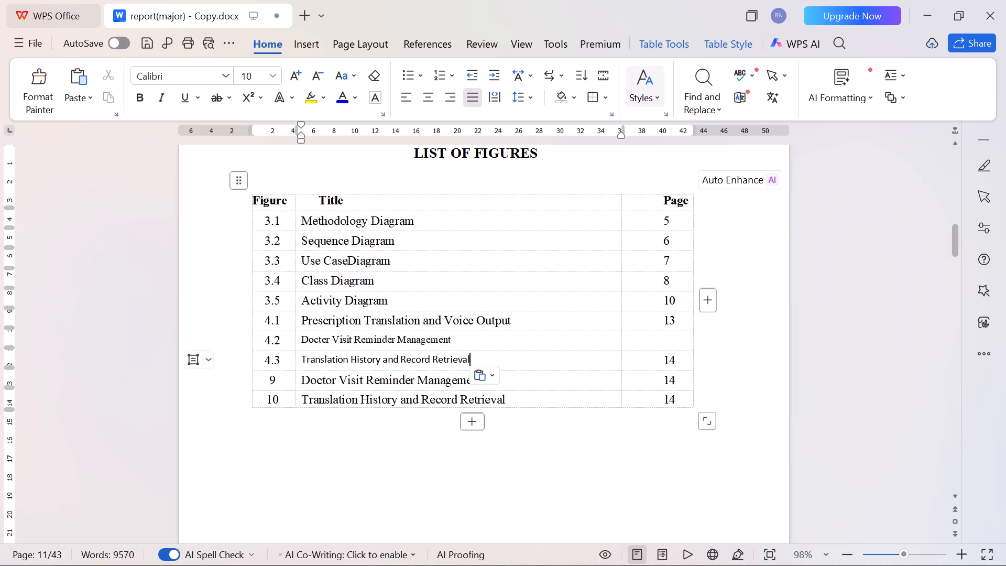
Change the ninth List of Figures entry to number 4.4 with the copied title "Performance Evaluation Metrics".
click(278, 384)
key(BackSpace)
text(4.4)
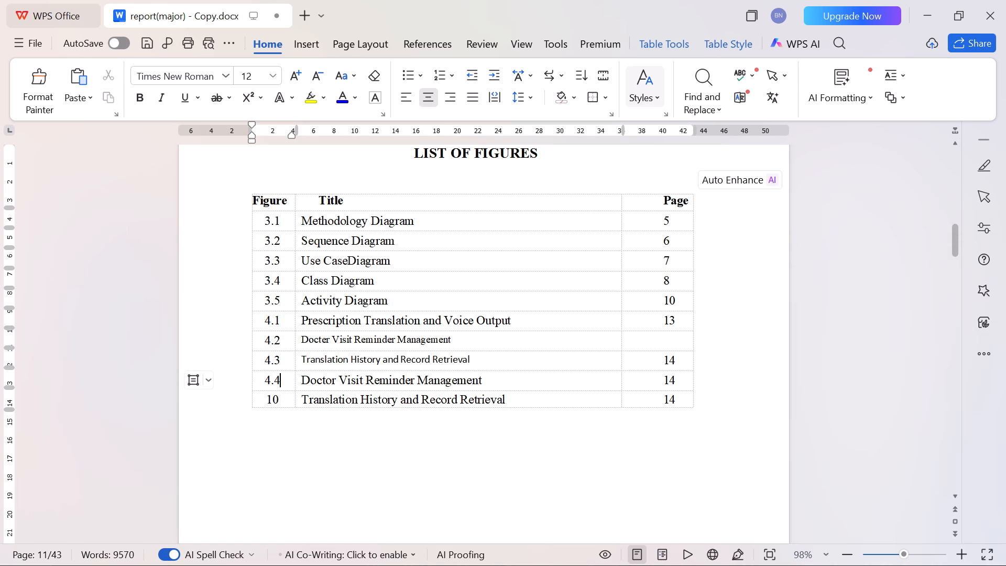
click(495, 378)
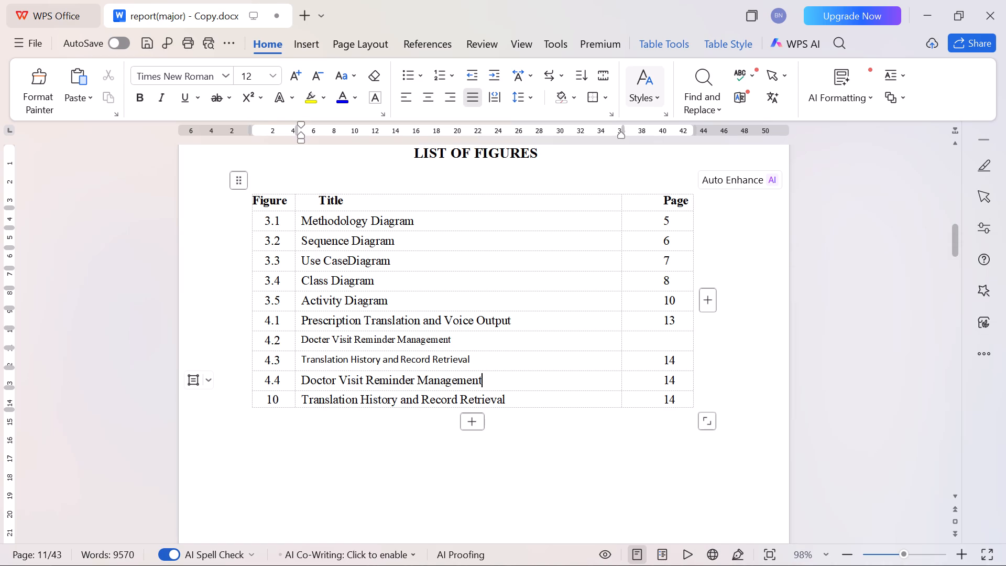
key(ctrl+BackSpace)
key(ctrl+BackSpace)
key(ctrl+BackSpace)
key(ctrl+BackSpace)
key(super+v)
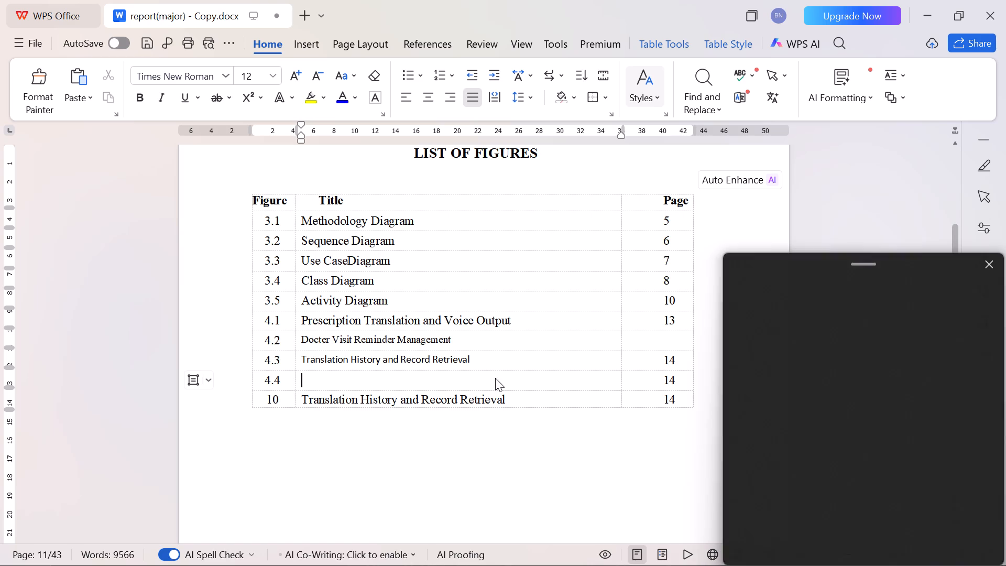
click(785, 382)
key(ctrl+v)
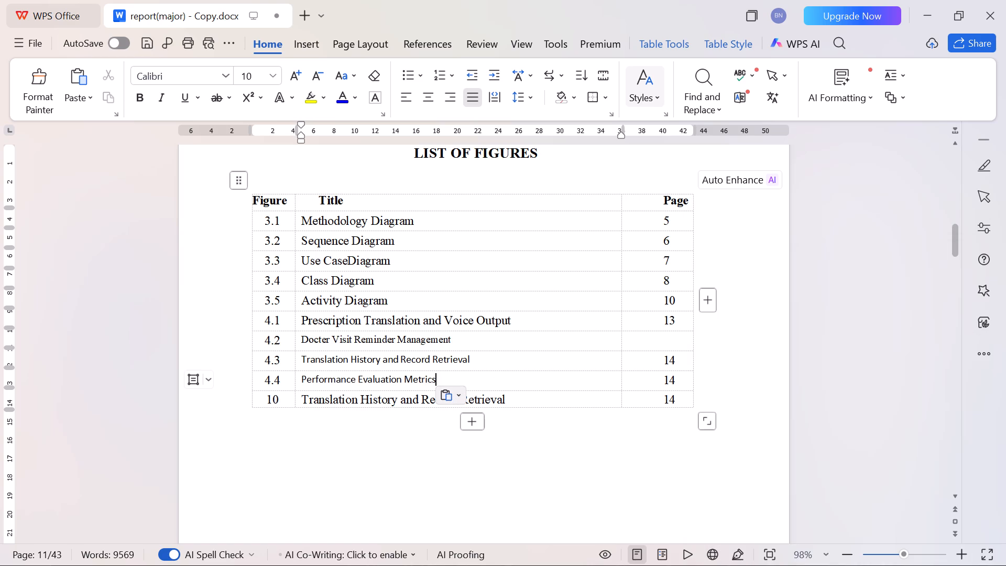
Format the List of Figures titles for figures 4.2 to 4.4 in Times New Roman, size 12.
drag(446, 377, 311, 347)
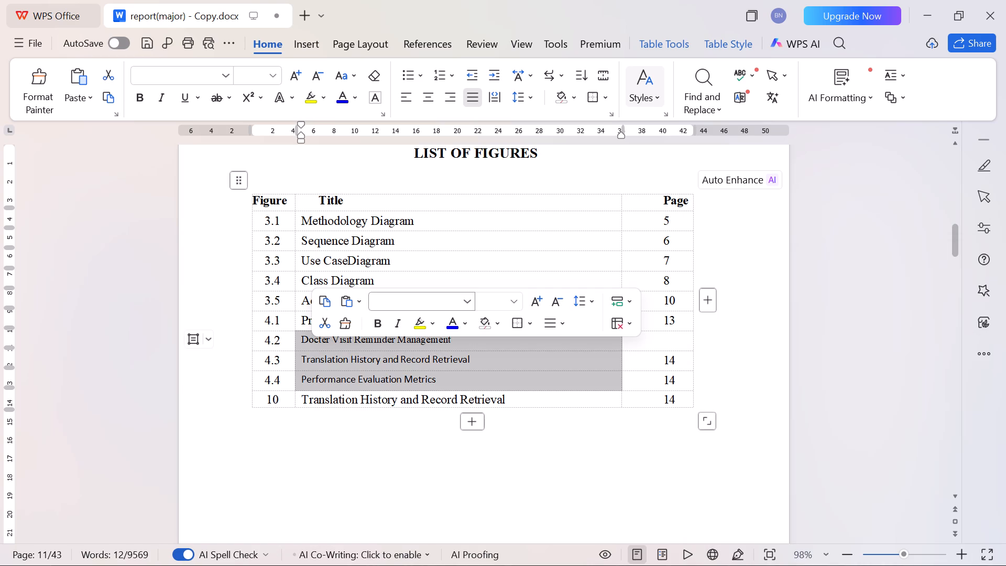
click(386, 306)
text(times)
key(Down)
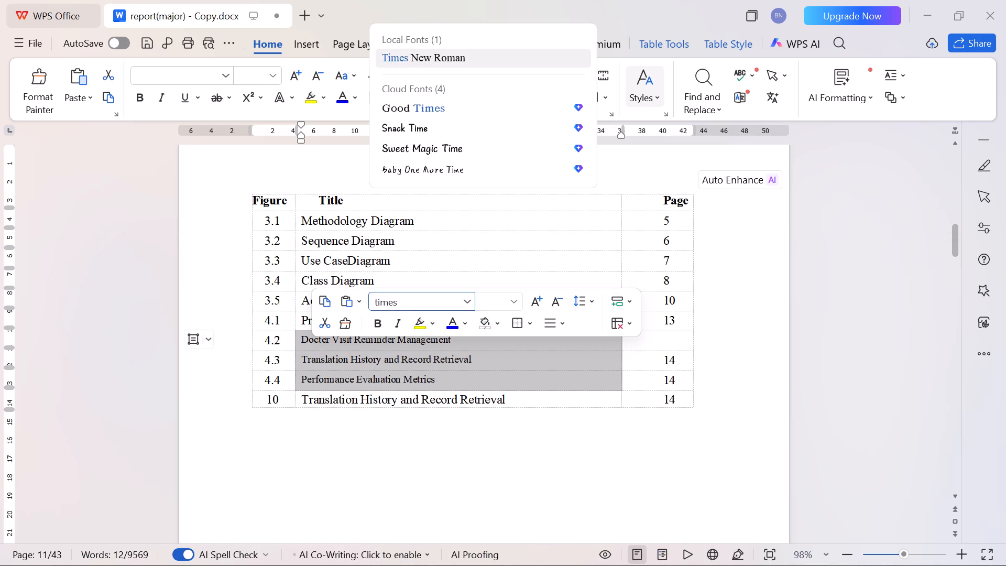
click(453, 54)
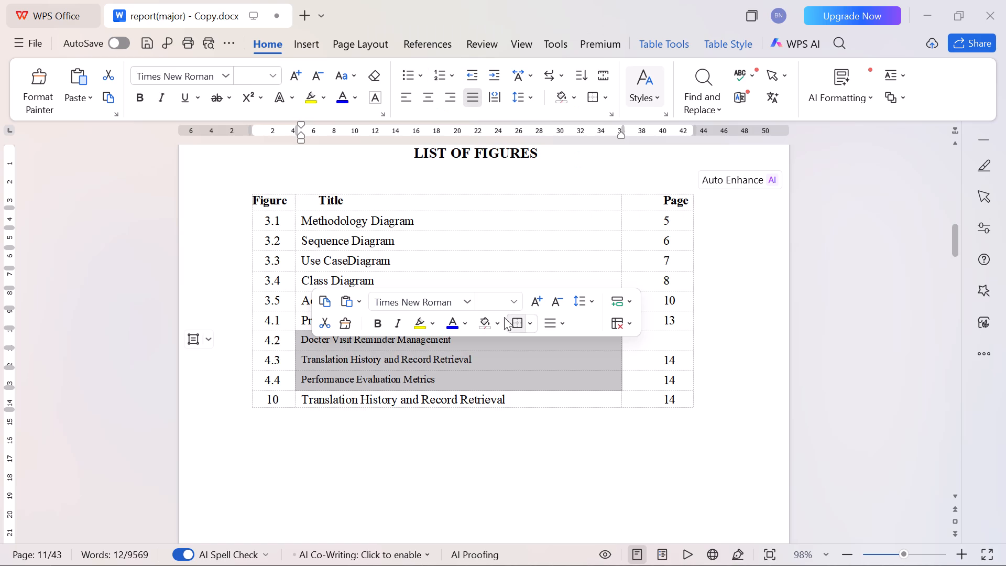
click(491, 298)
text(12)
key(Return)
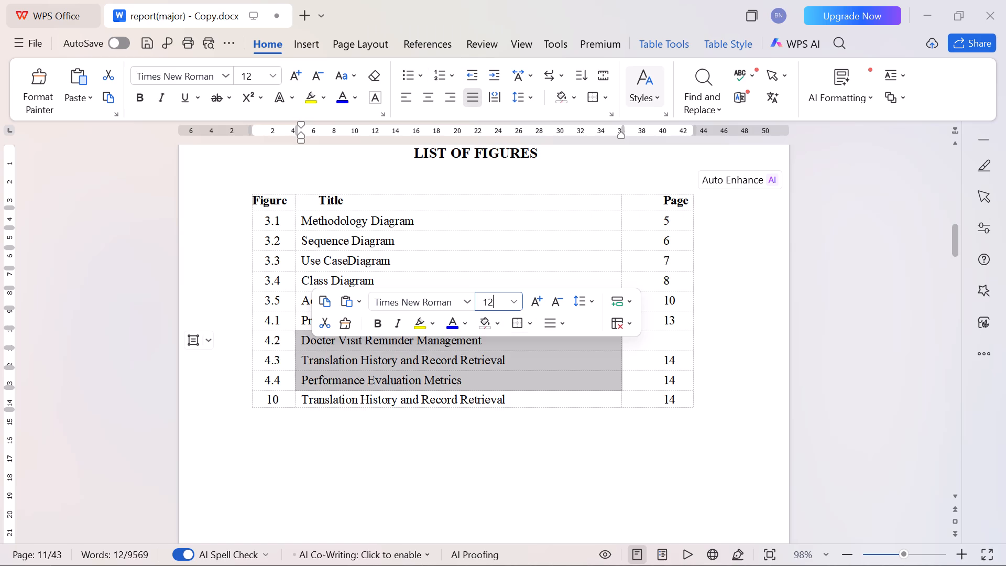
Delete the leftover row numbered 10, "Translation History and Record Retrieval", from the end of the List of Figures.
click(303, 399)
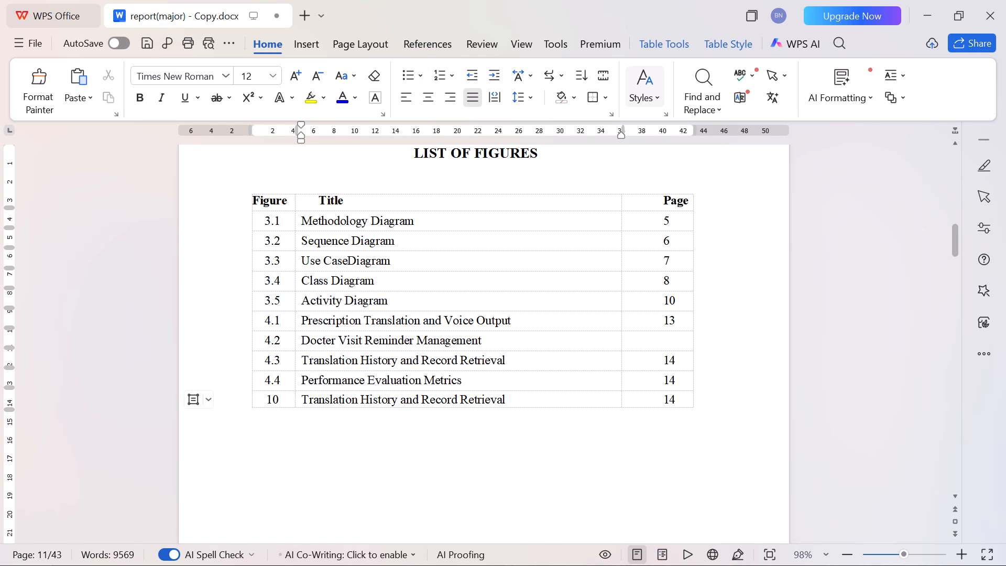
click(248, 400)
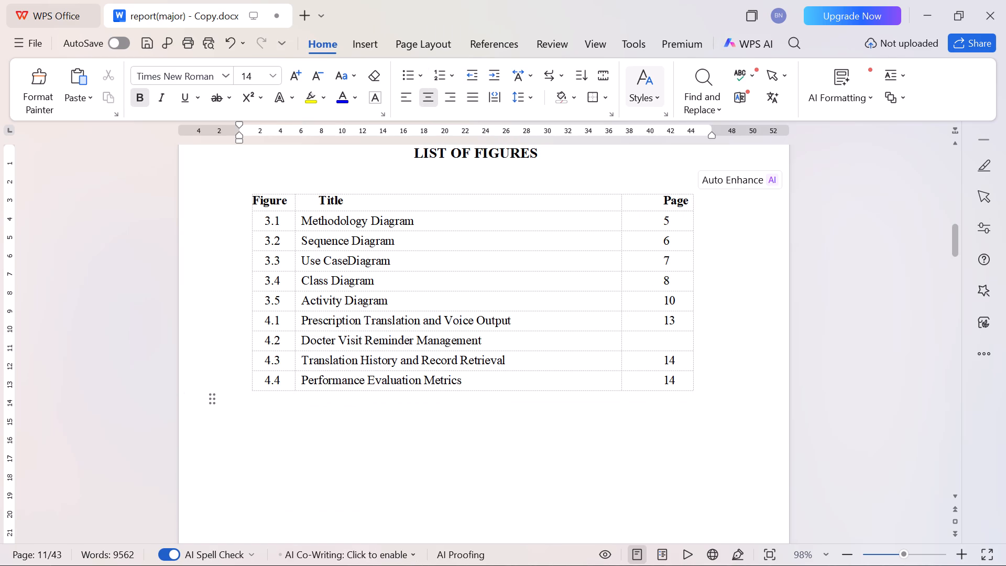
Save the edited report copy.
scroll(435, 448, down, 19)
scroll(435, 449, down, 2)
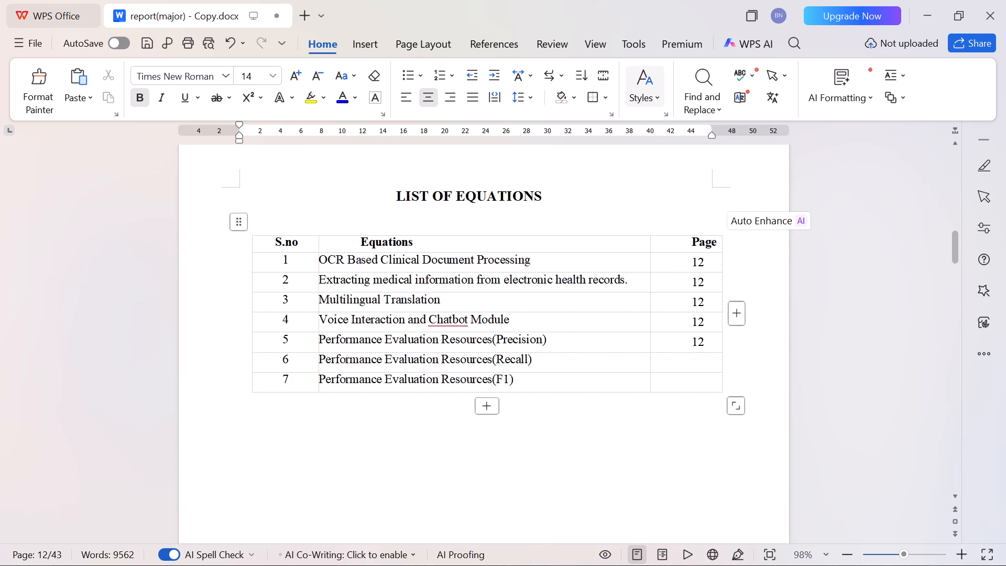
key(ctrl+s)
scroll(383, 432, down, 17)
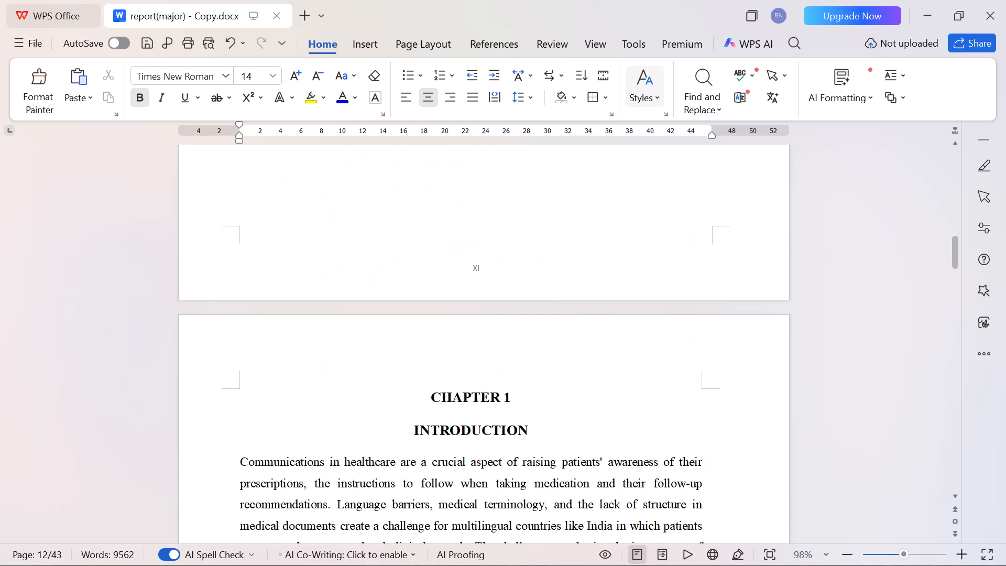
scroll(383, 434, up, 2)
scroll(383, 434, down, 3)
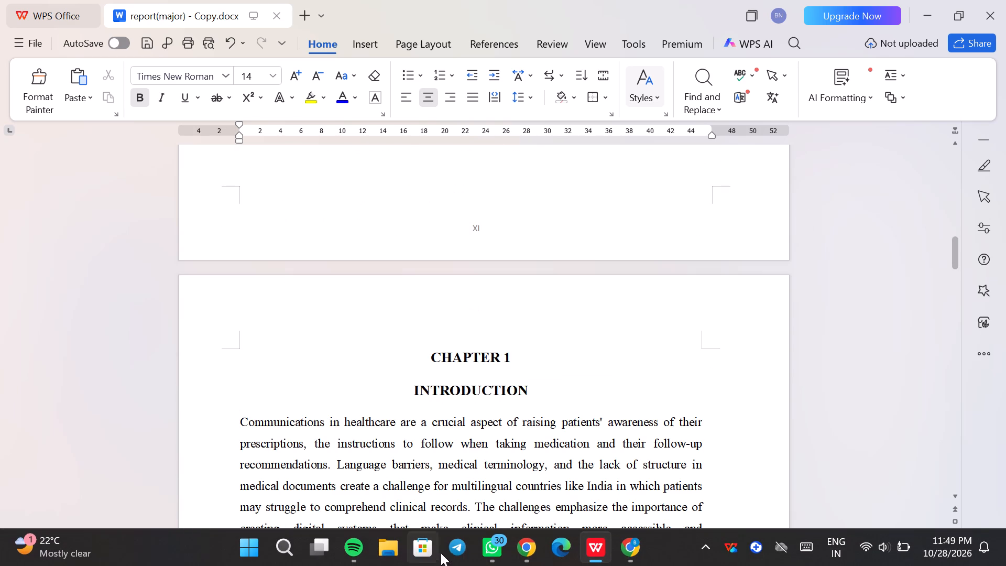
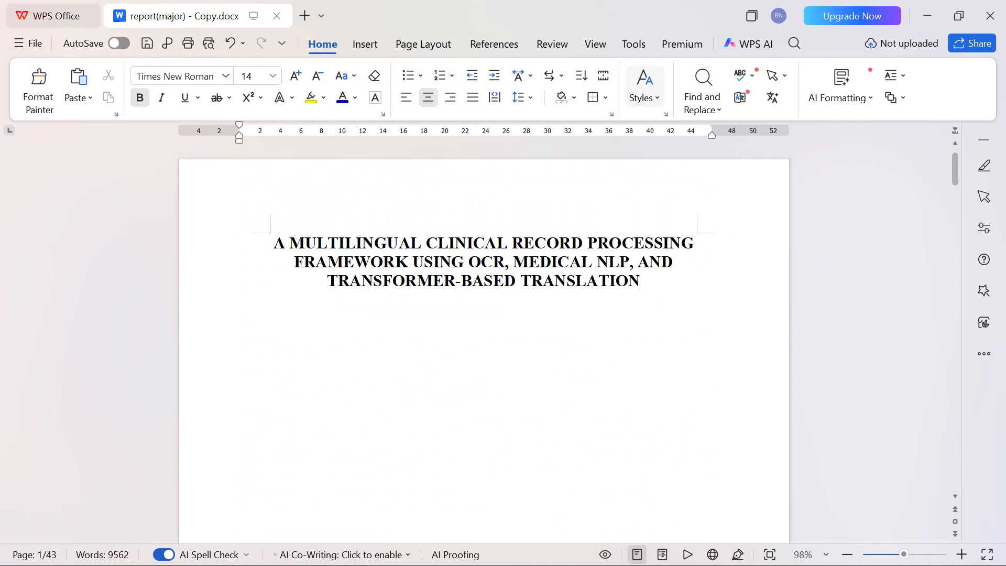
Look through the report's front matter from the title page to the Contents table.
scroll(628, 342, down, 16)
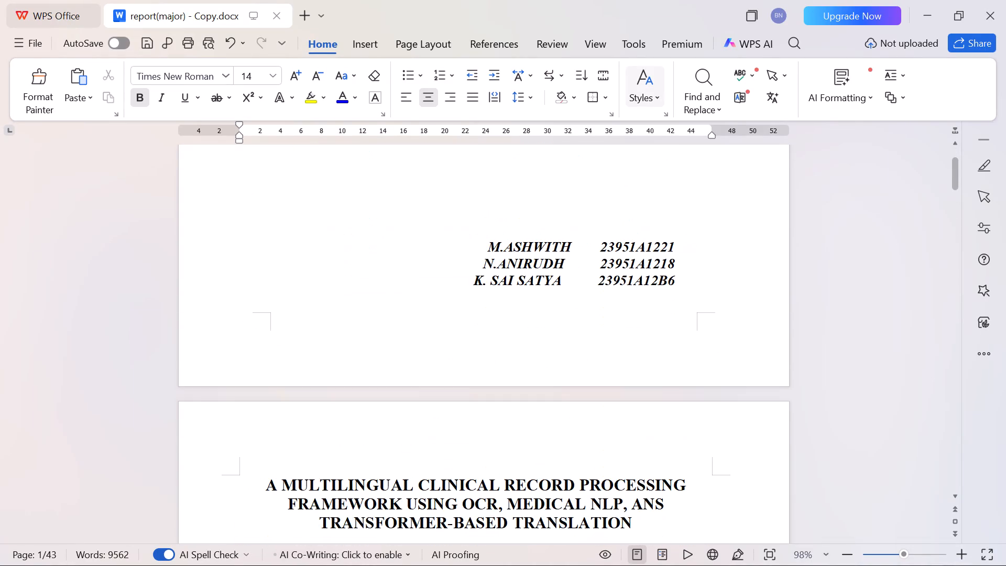
scroll(628, 342, down, 16)
scroll(628, 342, down, 6)
scroll(628, 342, down, 20)
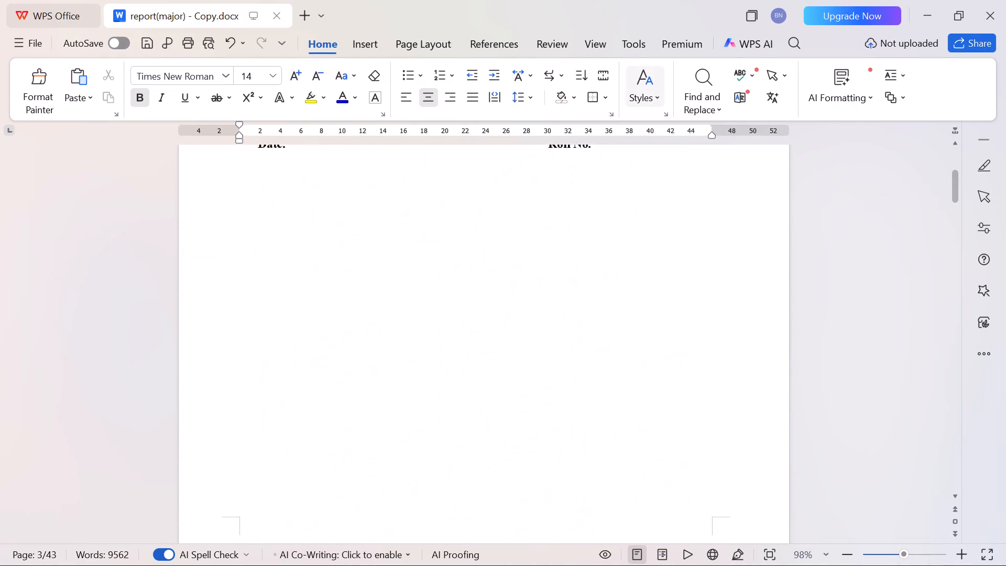
scroll(628, 342, down, 7)
scroll(628, 342, down, 20)
scroll(628, 342, down, 6)
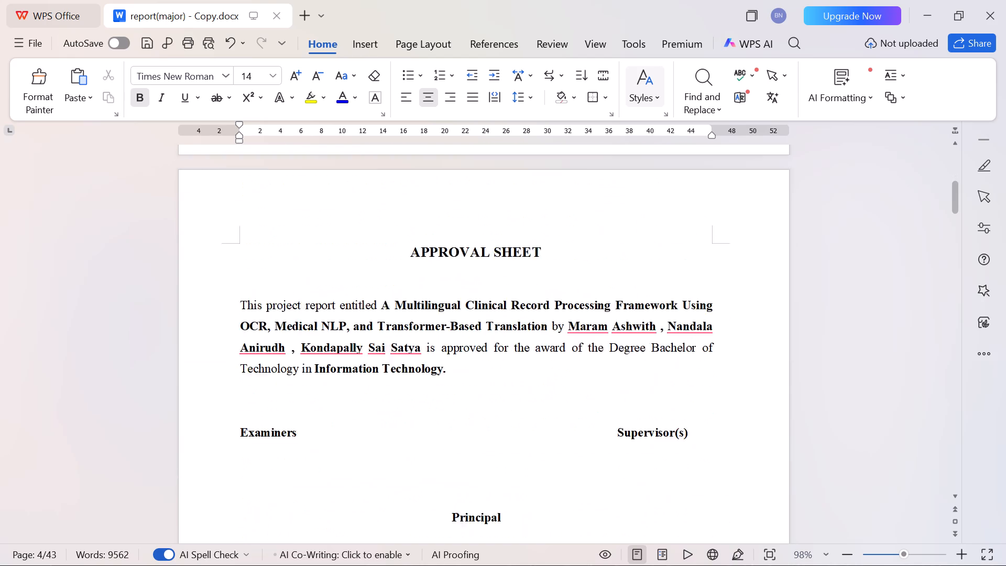
scroll(628, 342, down, 20)
scroll(628, 342, down, 18)
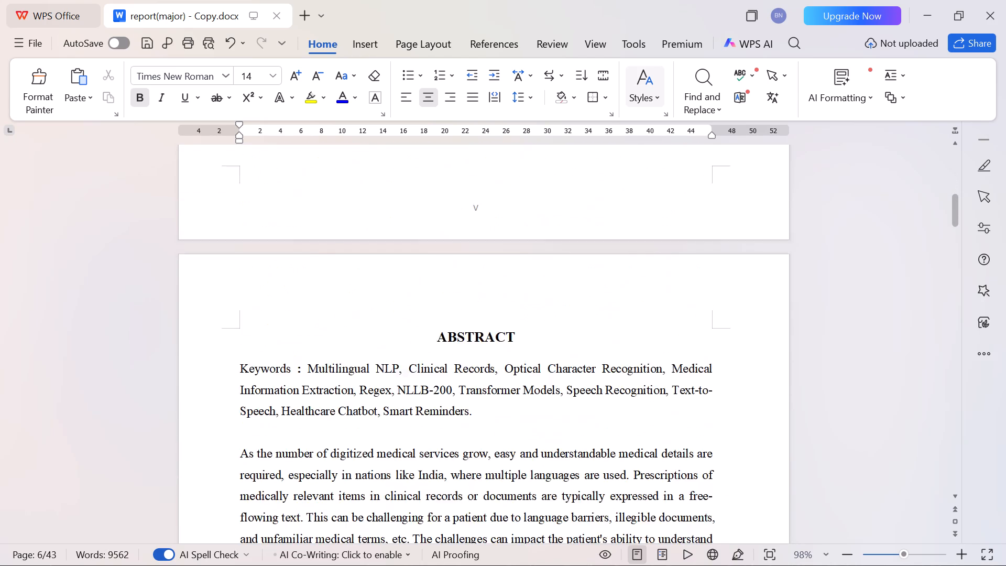
scroll(628, 342, down, 3)
scroll(628, 342, down, 20)
scroll(628, 342, down, 2)
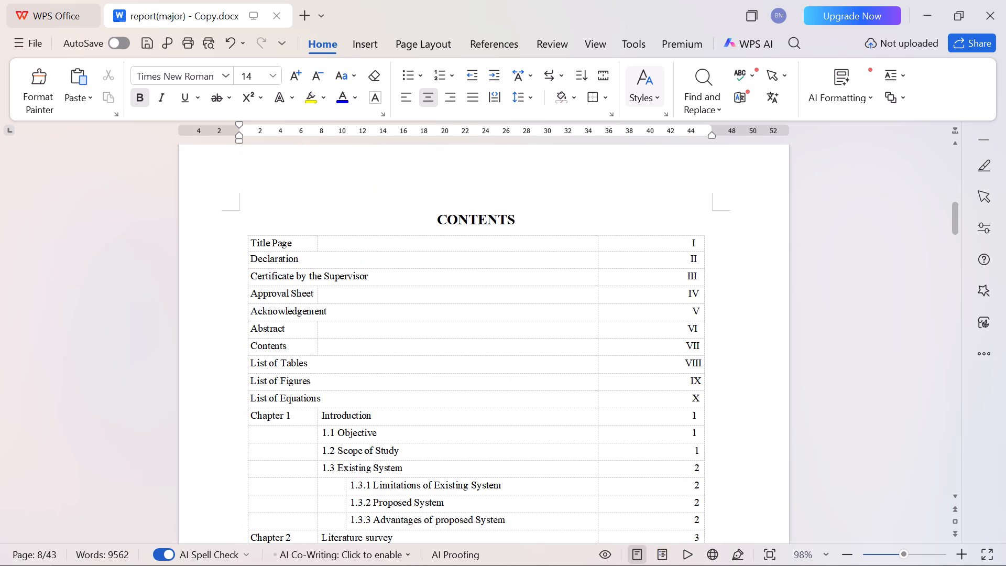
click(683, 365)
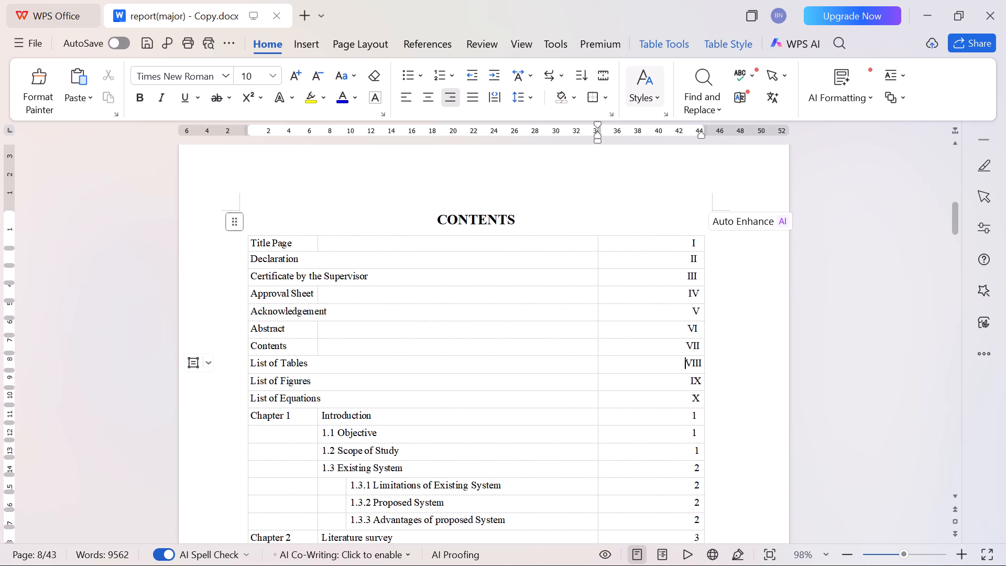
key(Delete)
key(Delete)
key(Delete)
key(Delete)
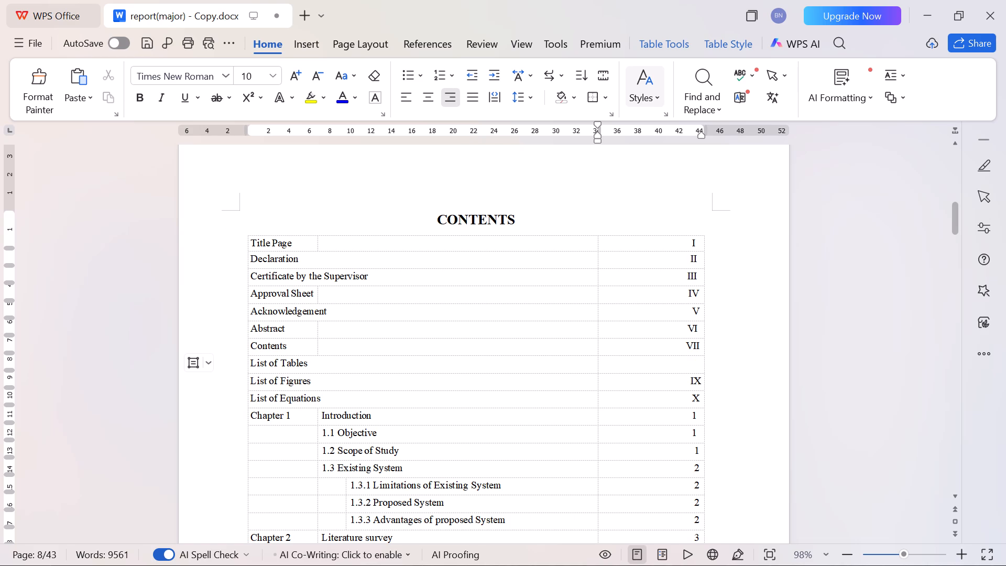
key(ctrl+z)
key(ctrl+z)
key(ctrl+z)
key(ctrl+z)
Check the Contents entries against the page numbers of the front matter lists and the chapters.
scroll(779, 388, down, 5)
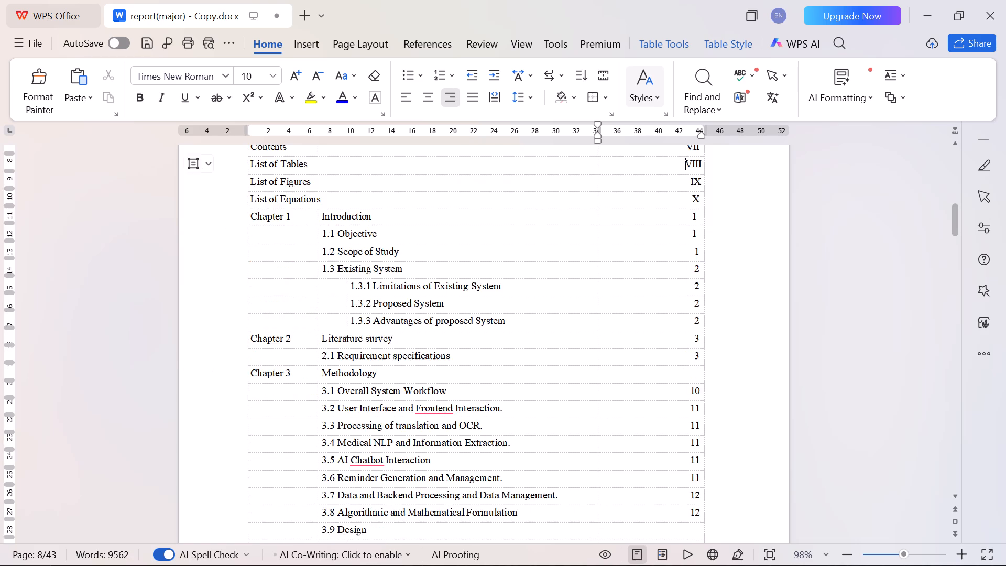
scroll(780, 388, down, 3)
scroll(780, 388, up, 6)
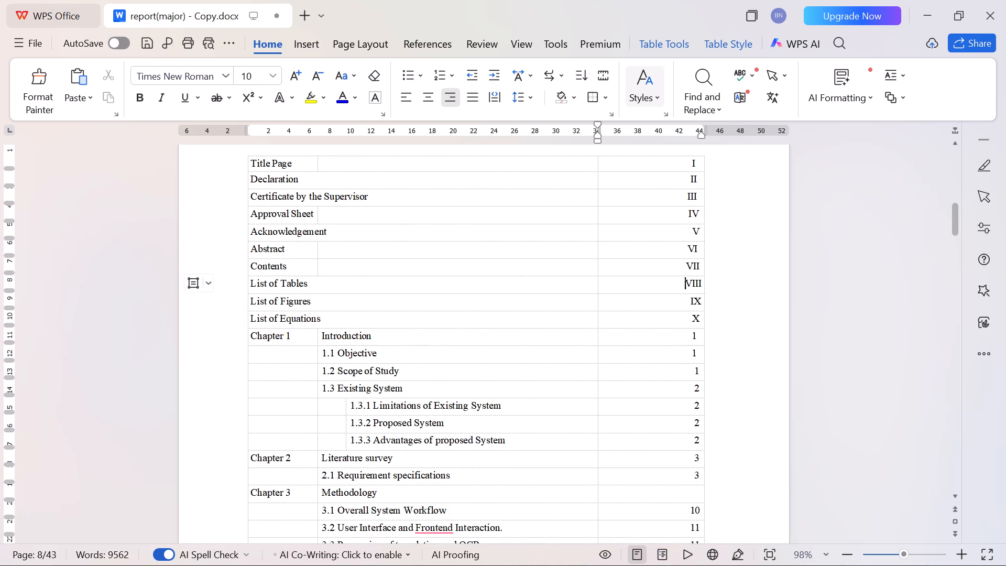
scroll(780, 388, down, 14)
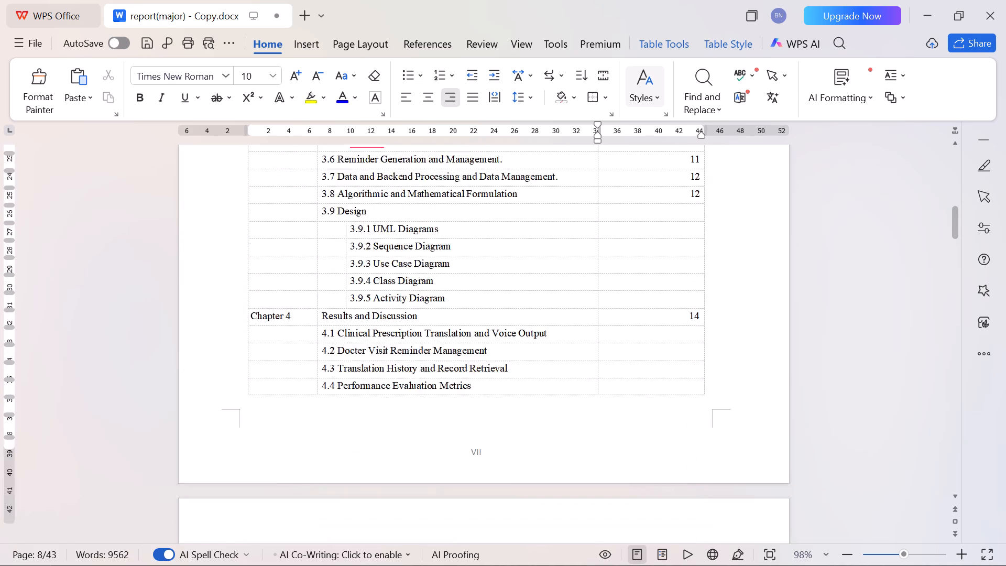
scroll(780, 388, down, 6)
scroll(780, 388, up, 3)
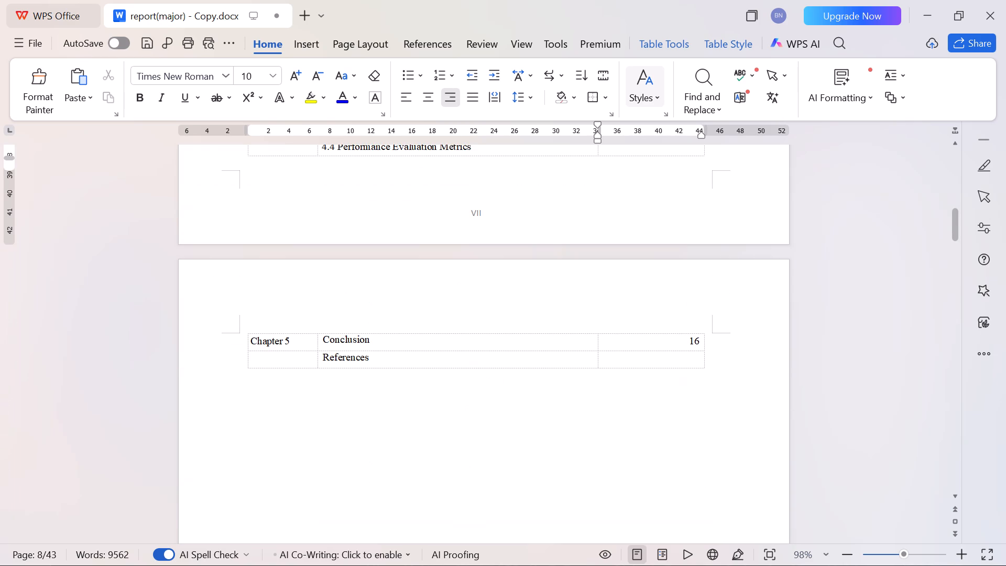
drag(955, 225, 953, 264)
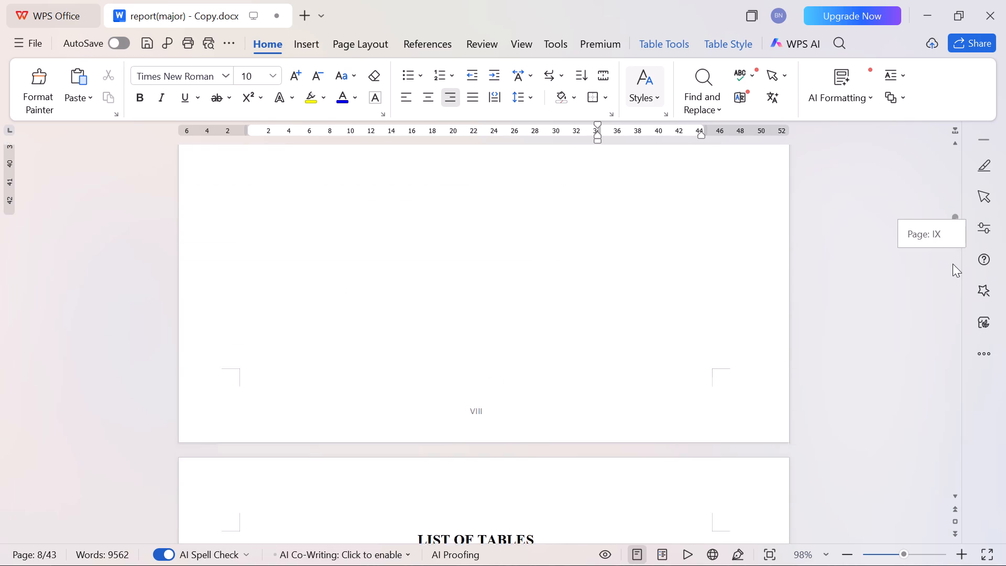
drag(953, 264, 953, 306)
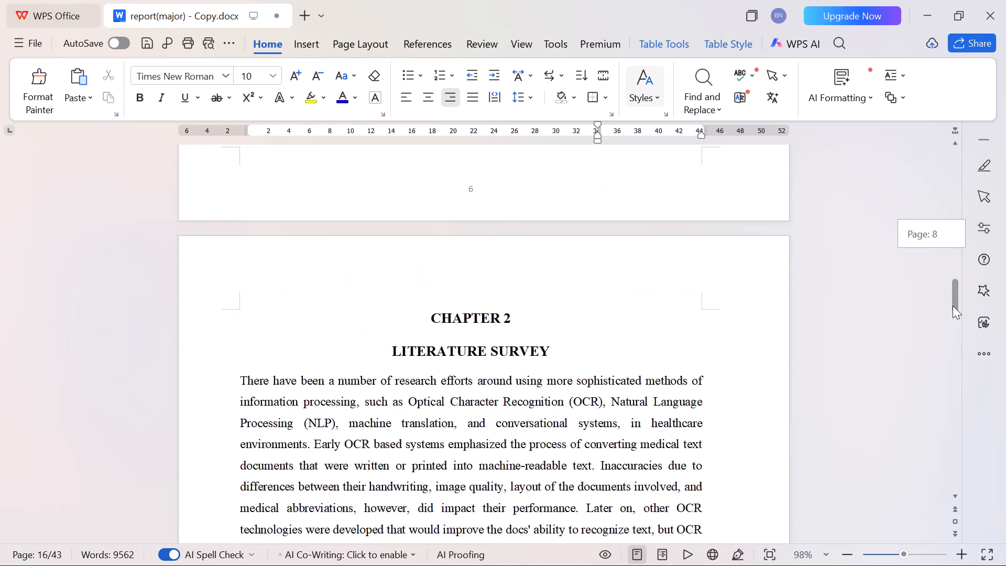
drag(953, 306, 946, 437)
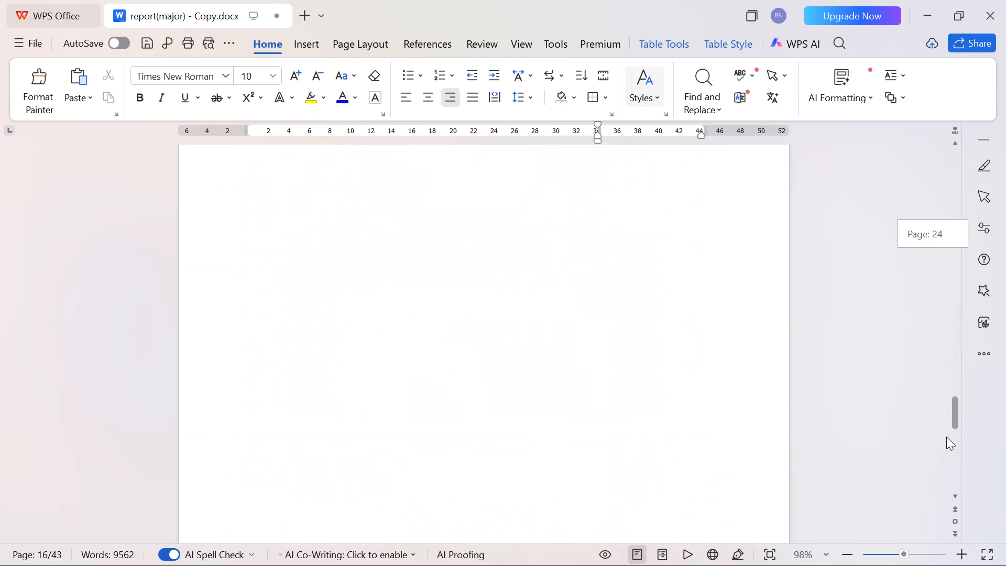
drag(946, 437, 939, 223)
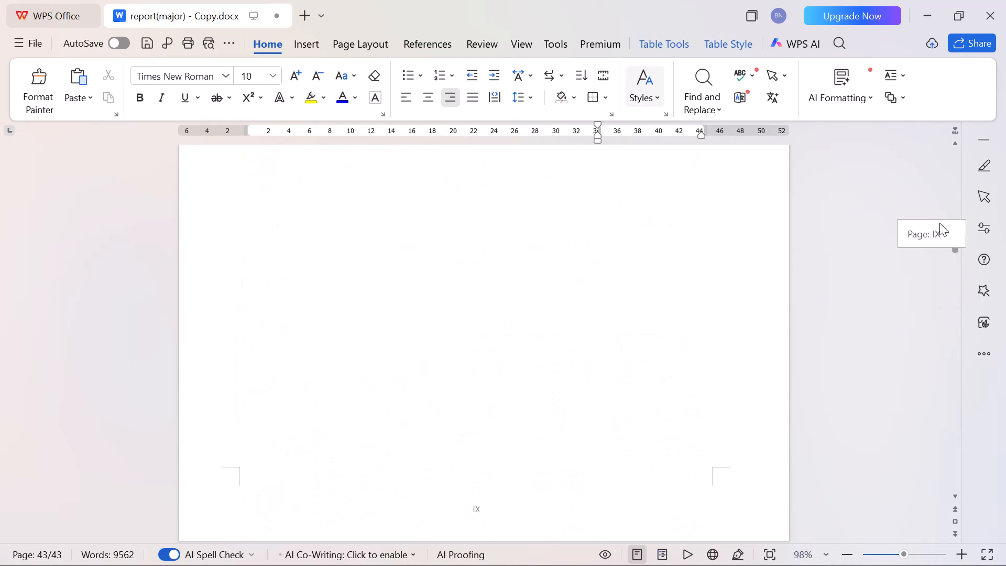
drag(939, 223, 939, 217)
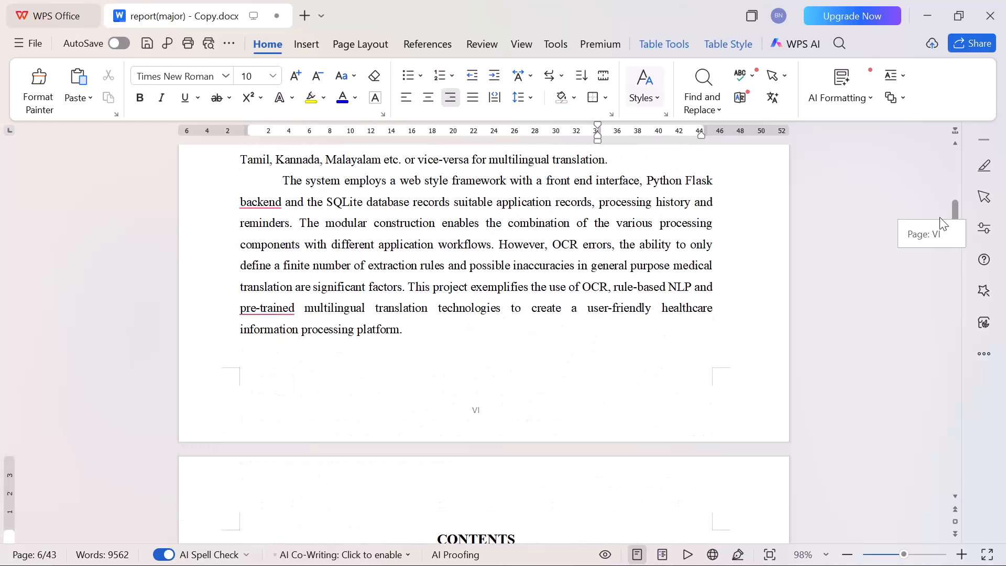
drag(939, 217, 941, 220)
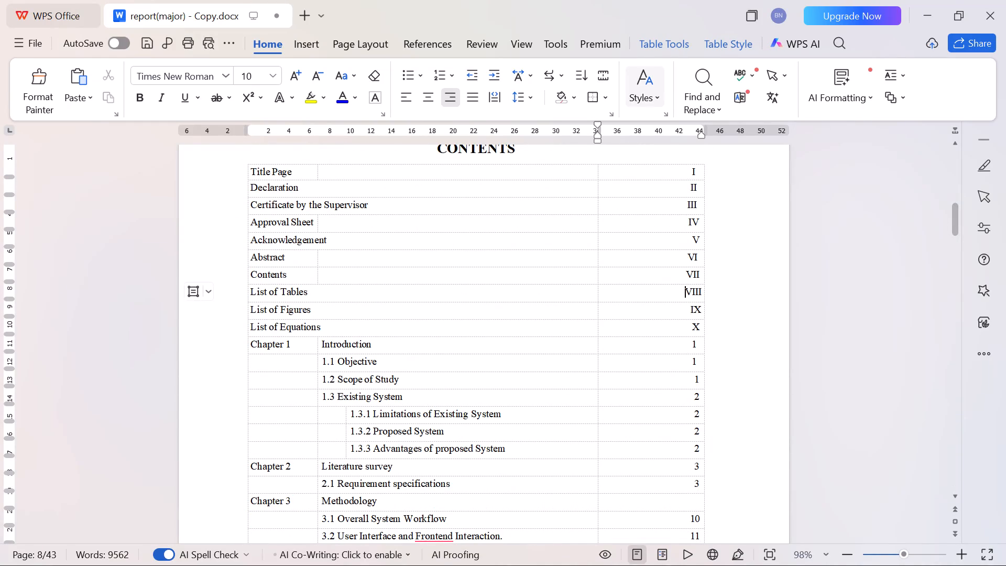
Set the Contents page numbers to IX for List of Tables, X for List of Figures and XI for List of Equations.
scroll(742, 288, down, 1)
key(Delete)
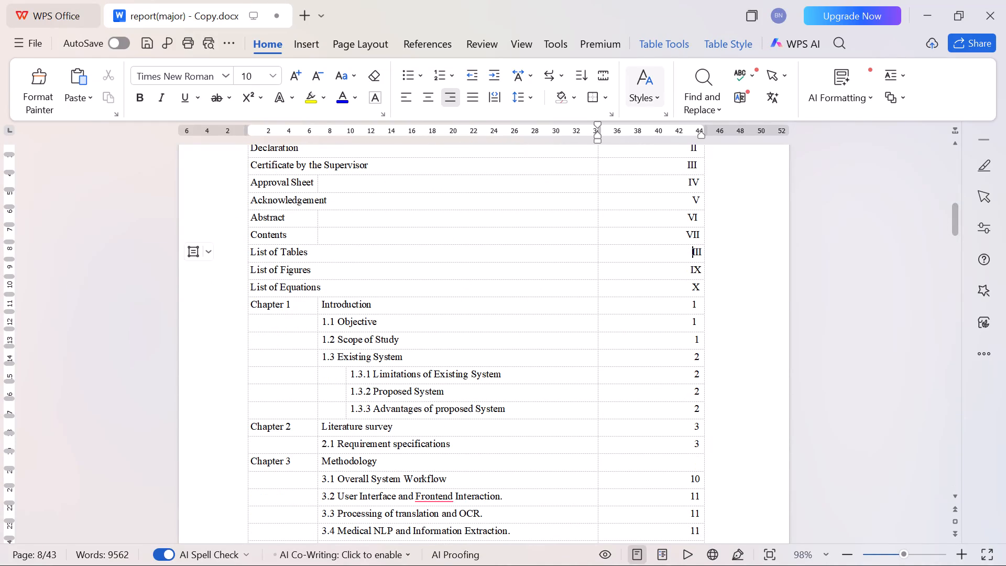
key(Delete)
key(Delete)
key(Delete)
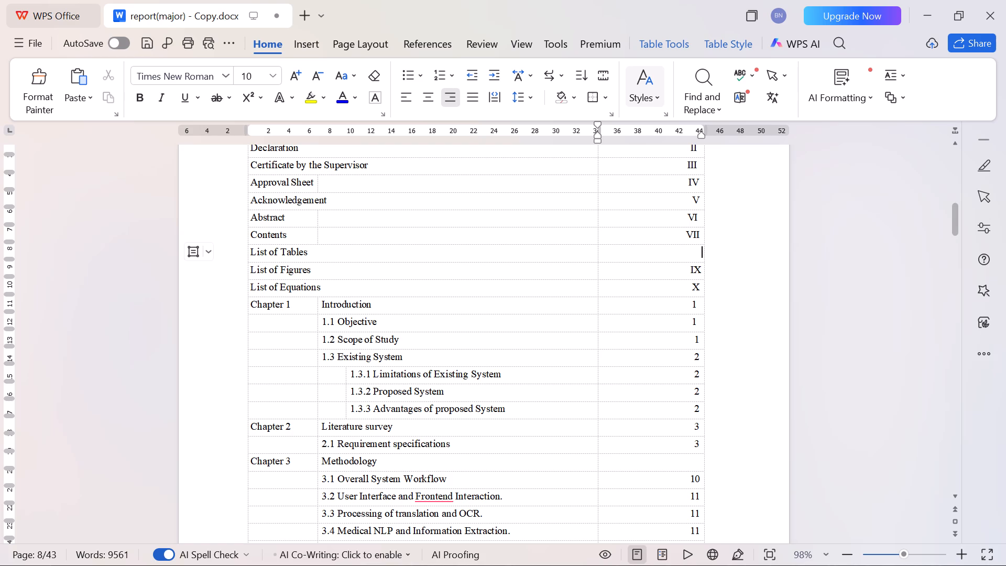
text(IX)
key(Down)
key(Left)
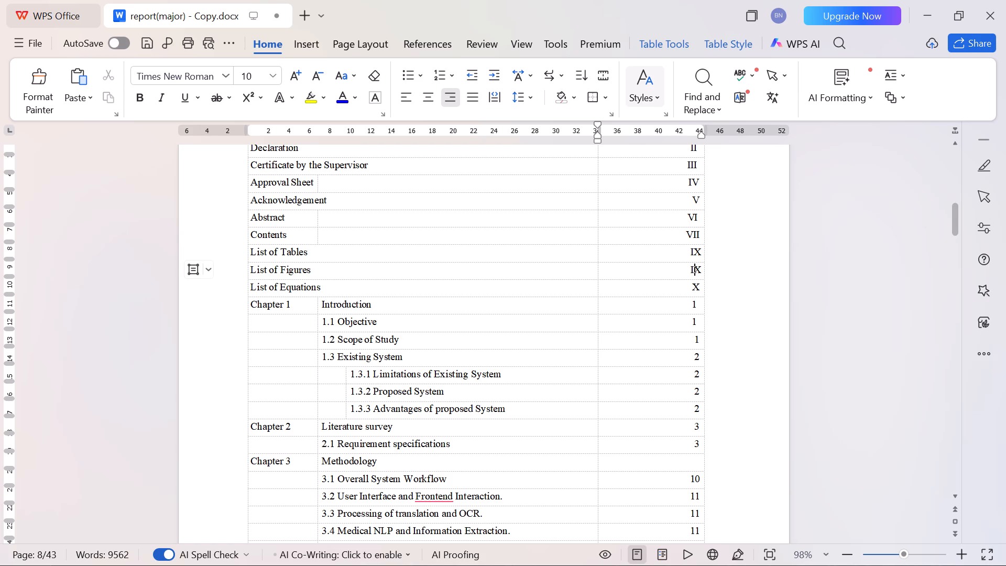
key(BackSpace)
key(Down)
key(Right)
key(i)
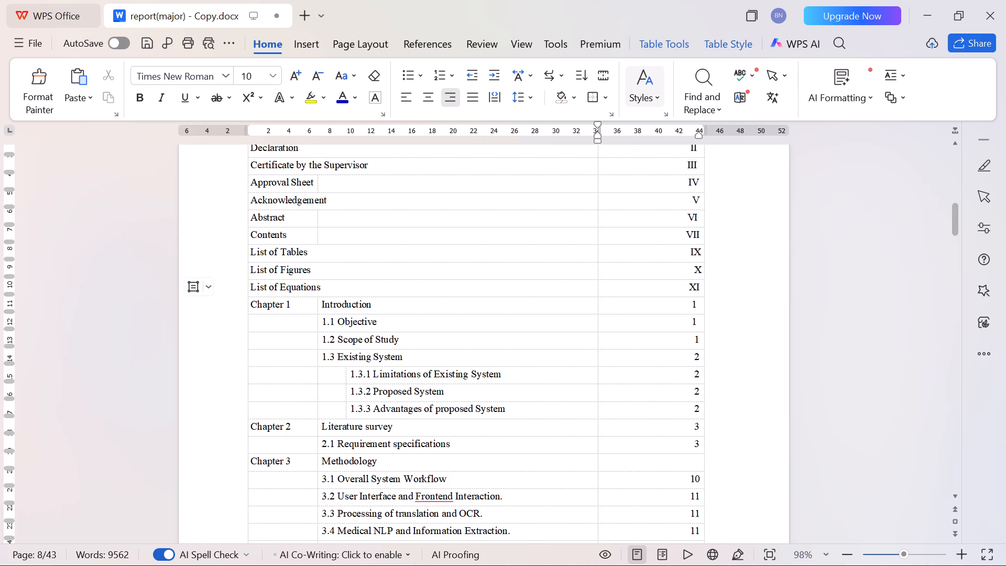
Set the Contents page numbers to 2 for 1.2 Scope of Study and 3 for 1.3 Existing System.
scroll(742, 288, down, 2)
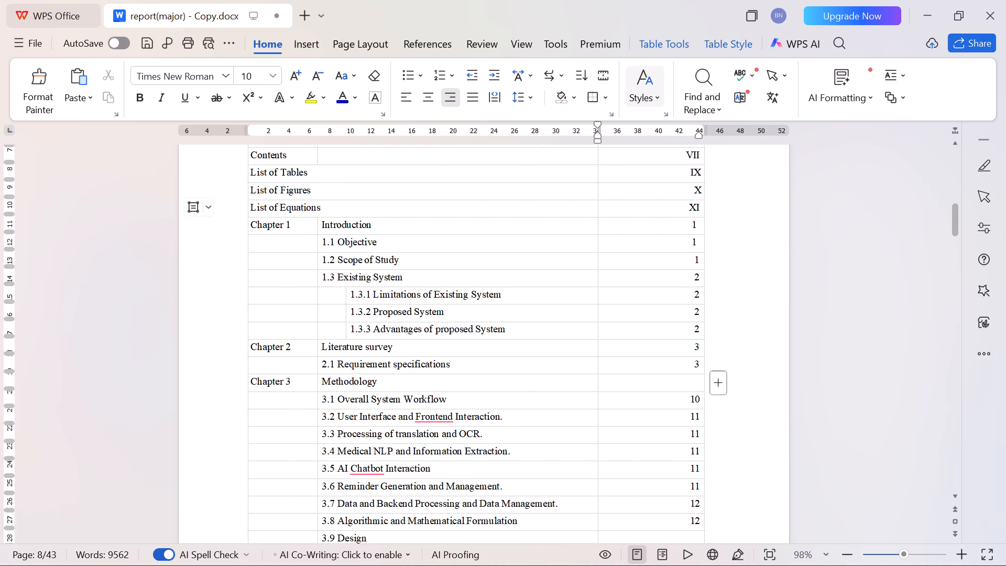
click(698, 260)
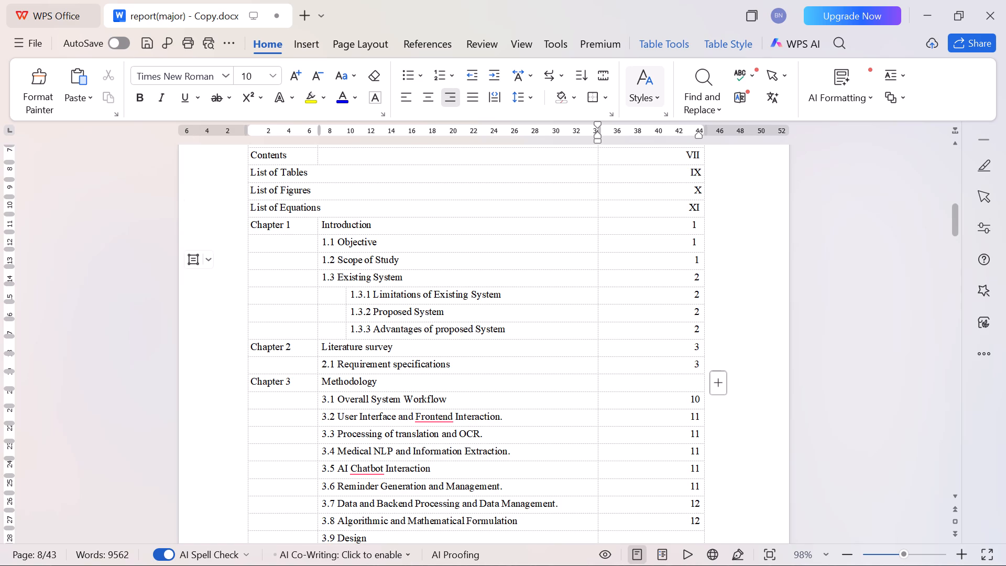
key(BackSpace)
key(2)
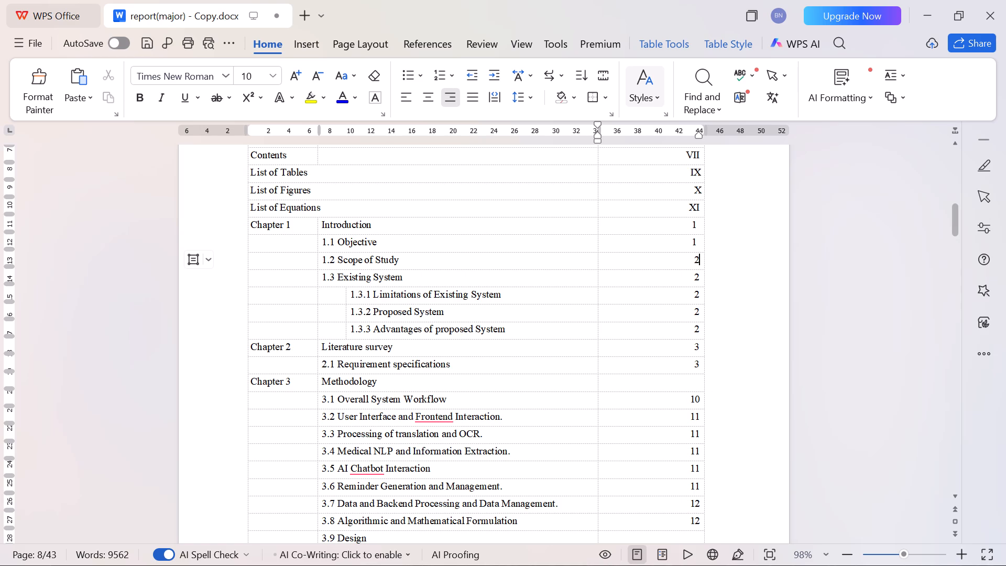
click(698, 274)
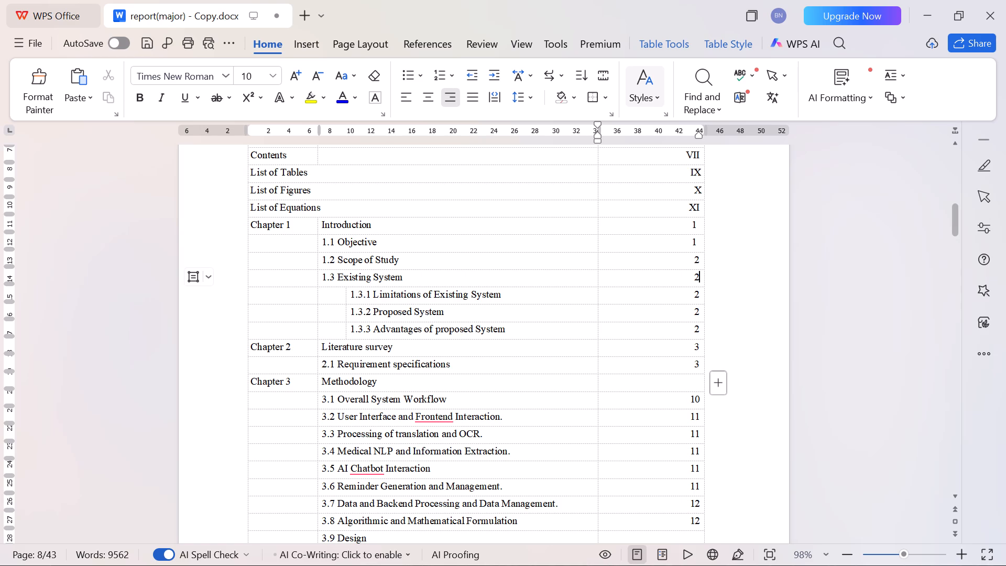
key(BackSpace)
key(3)
Set the Contents page numbers of subsections 1.3.1, 1.3.2 and 1.3.3 to 4, 5 and 6.
click(699, 294)
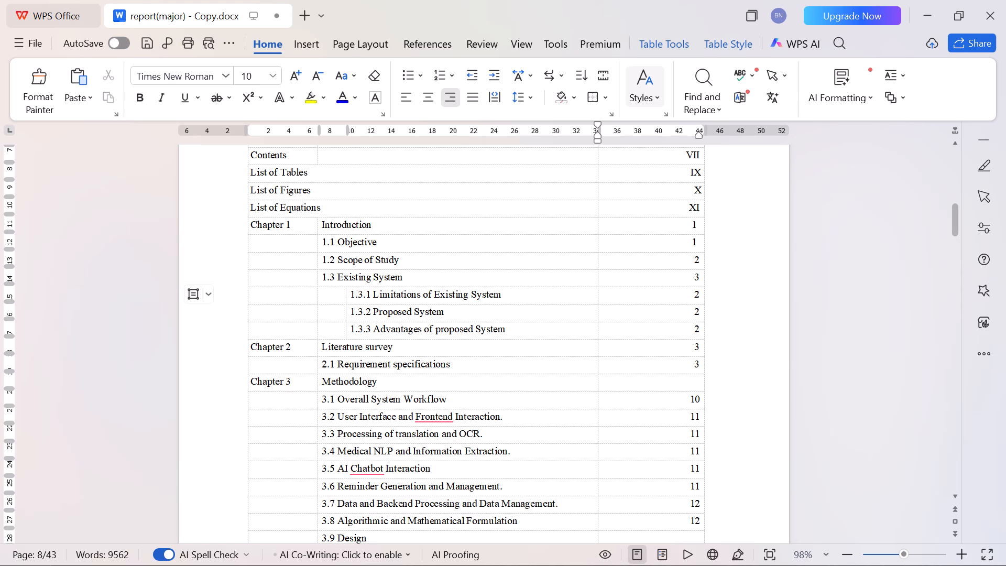
key(BackSpace)
key(4)
key(Down)
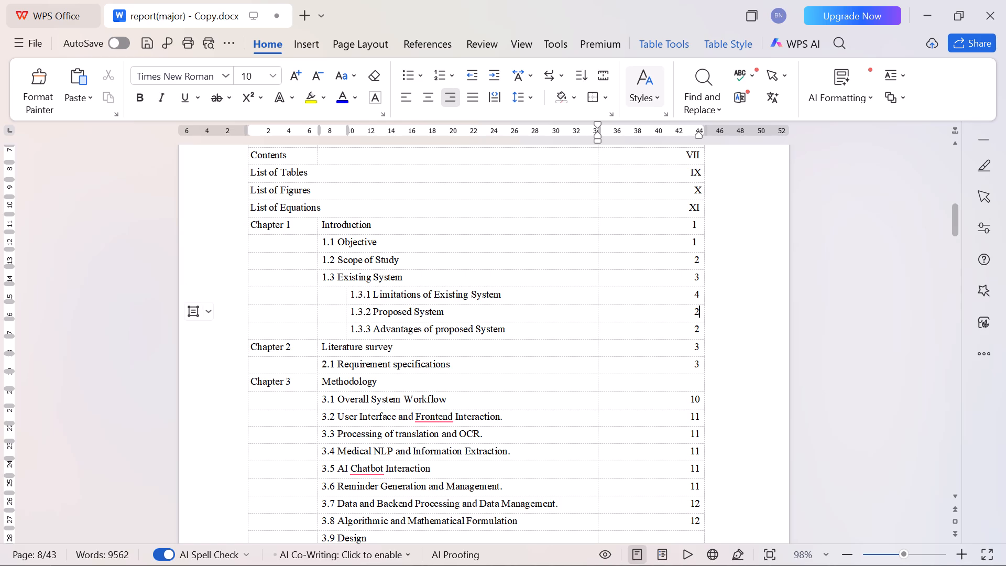
key(BackSpace)
key(5)
key(Down)
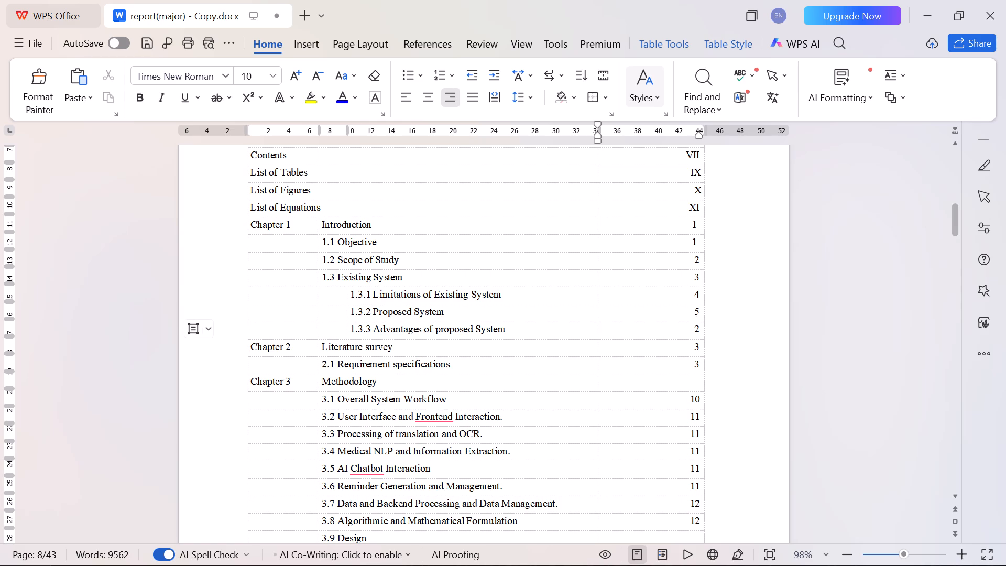
key(BackSpace)
key(6)
Set the Contents page numbers to 7 for Chapter 2 Literature survey and 9 for 2.1 Requirement specifications.
key(Down)
key(BackSpace)
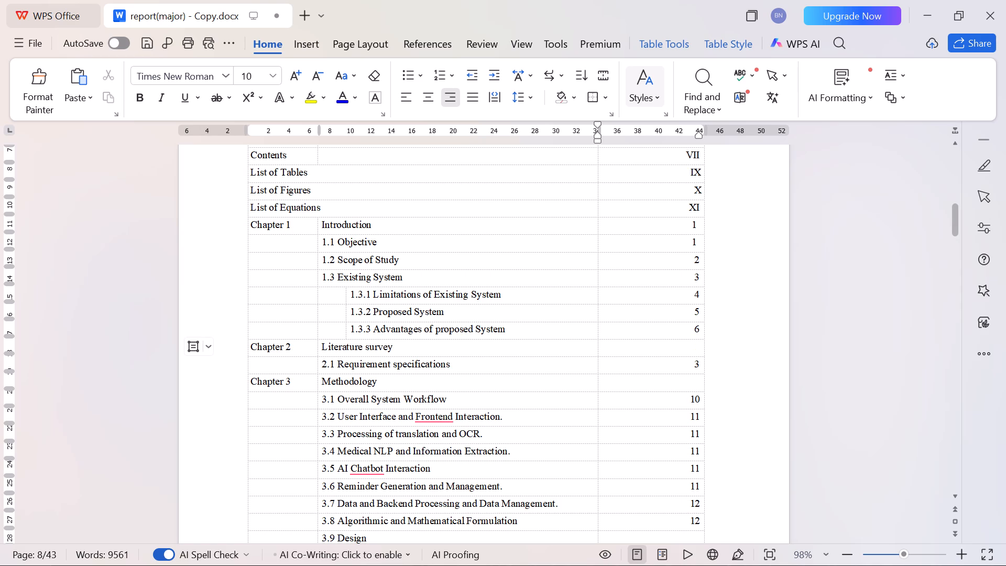
key(7)
key(Down)
key(BackSpace)
key(9)
Set the page numbers of tables I and II in the List of Tables to 10.
scroll(727, 296, down, 17)
scroll(727, 296, down, 14)
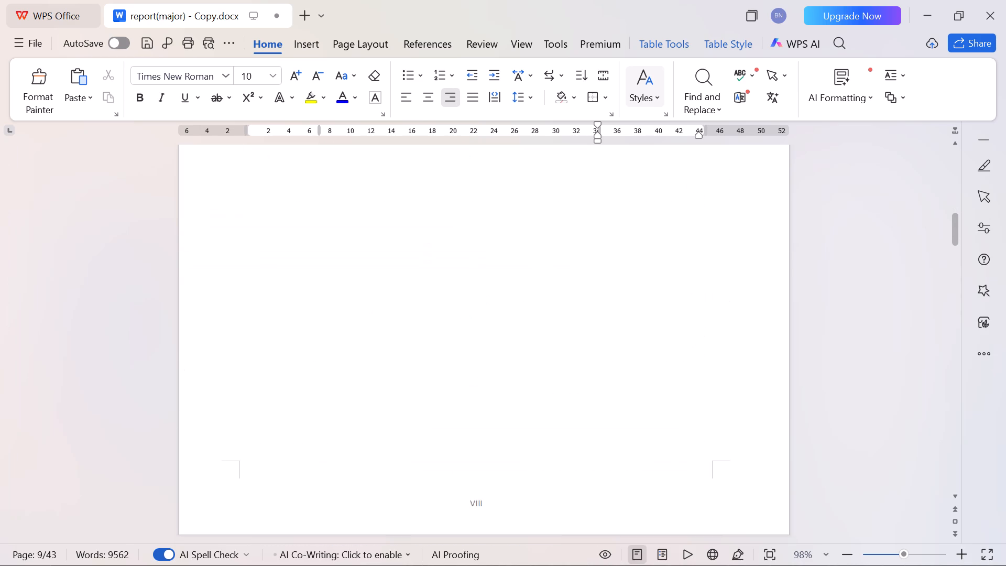
scroll(727, 296, down, 8)
click(665, 245)
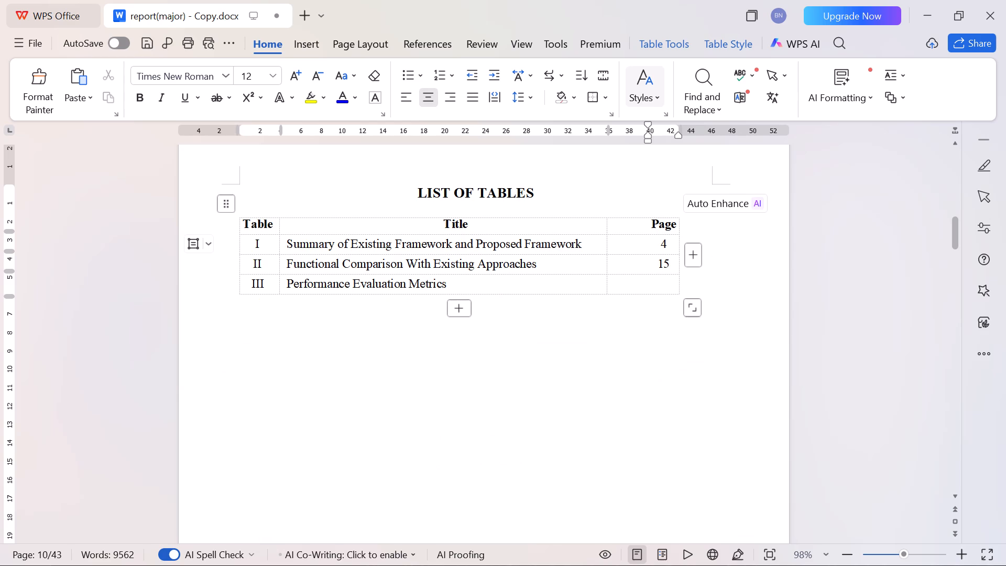
key(BackSpace)
text(10)
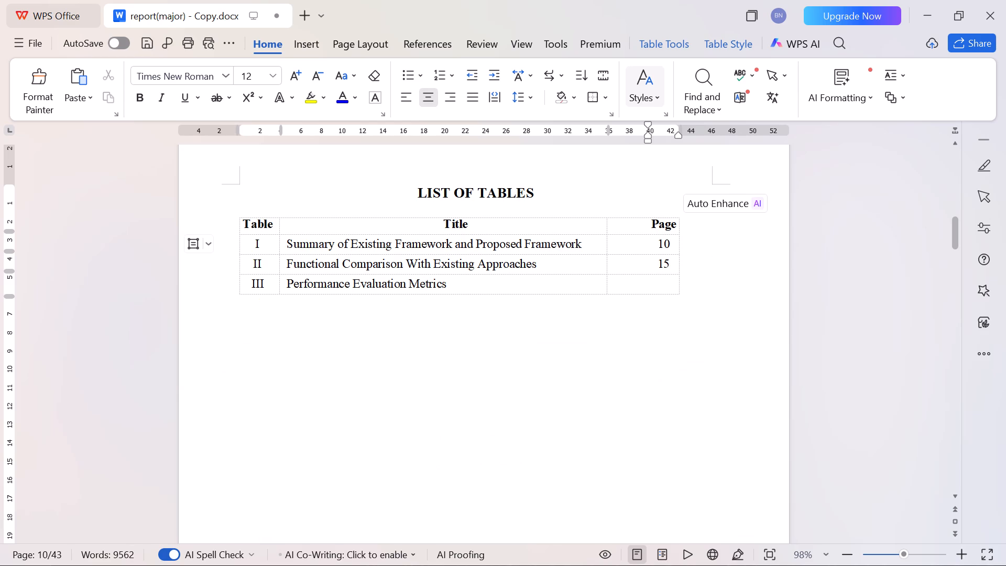
key(Down)
key(BackSpace)
key(BackSpace)
text(10)
Set the Contents page numbers of Chapter 3 Methodology and 3.1 Overall System Workflow to 11.
scroll(665, 245, up, 14)
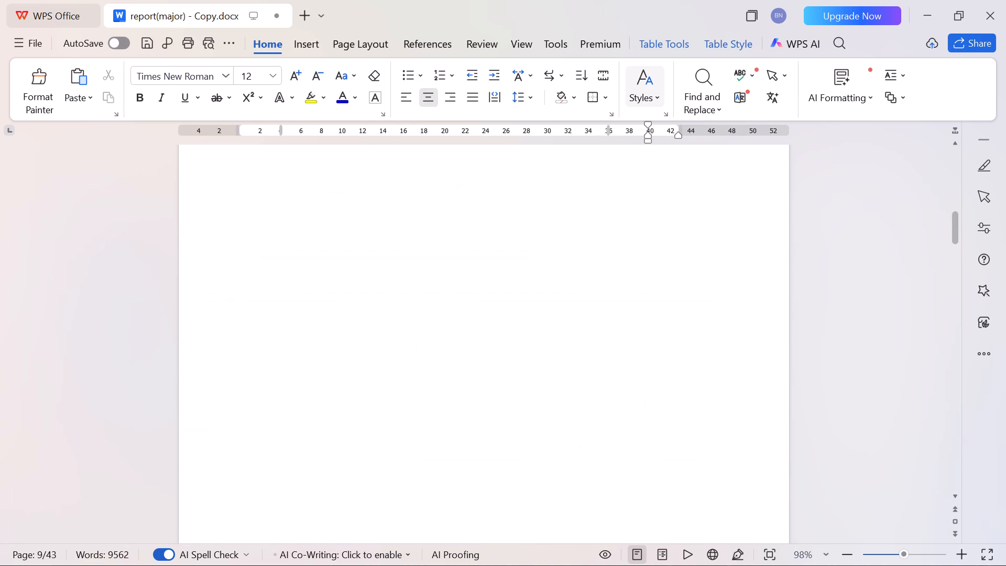
scroll(665, 245, up, 20)
scroll(665, 245, up, 5)
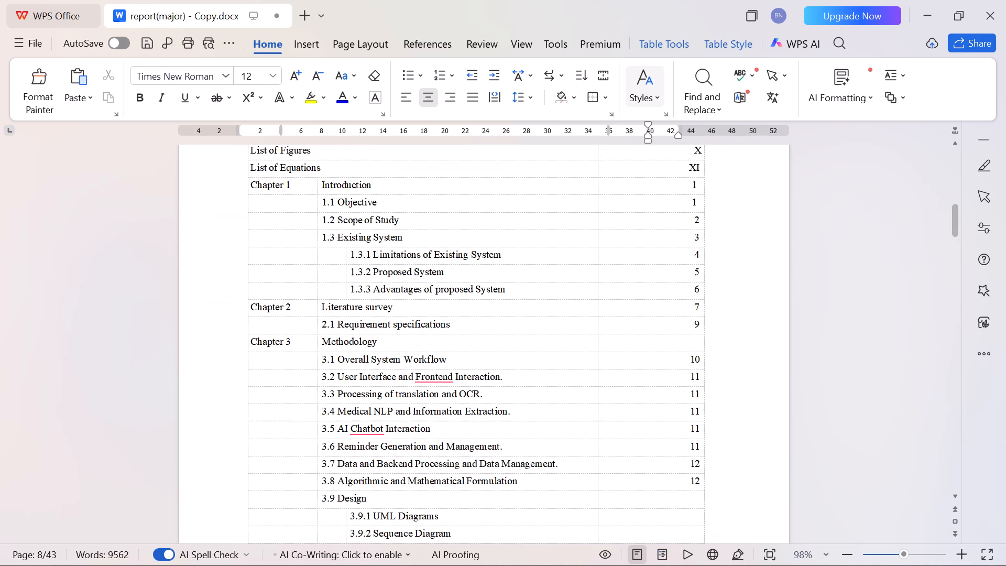
click(698, 341)
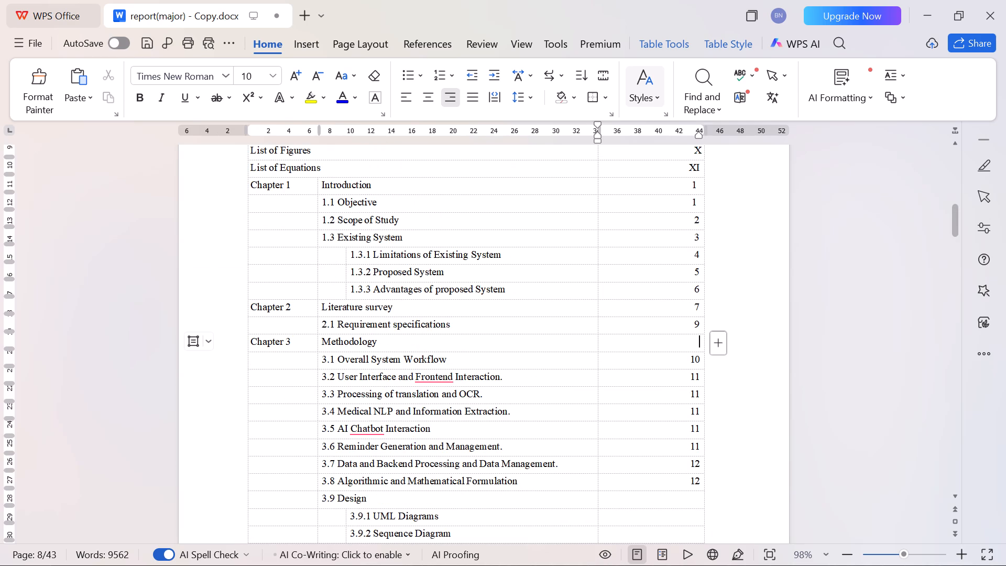
text(11)
key(Down)
key(BackSpace)
key(1)
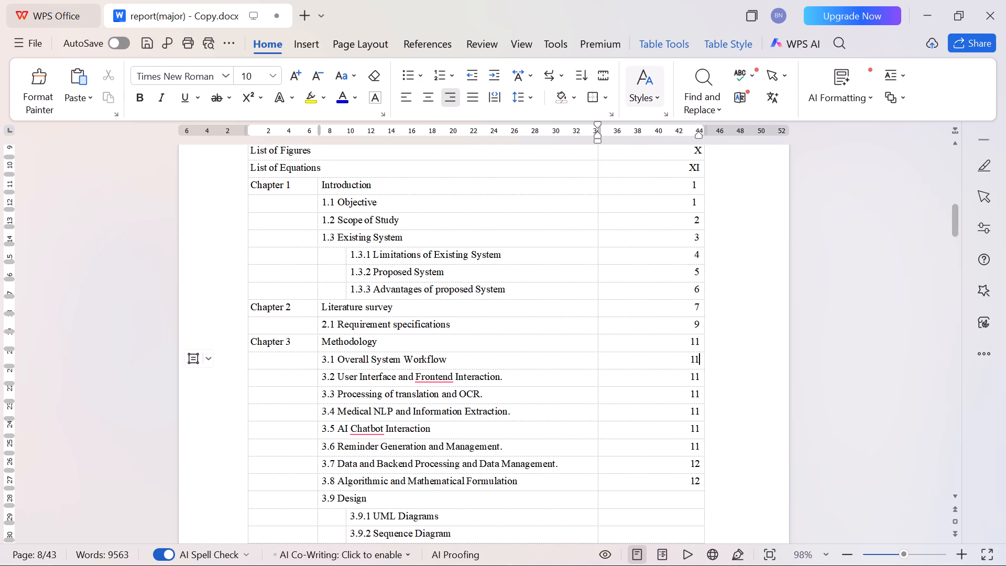
Set the Contents page numbers to 13 for section 3.2 and 14 for sections 3.3 and 3.4.
key(Down)
ctrl+scroll(739, 356, up, 4)
scroll(739, 356, down, 2)
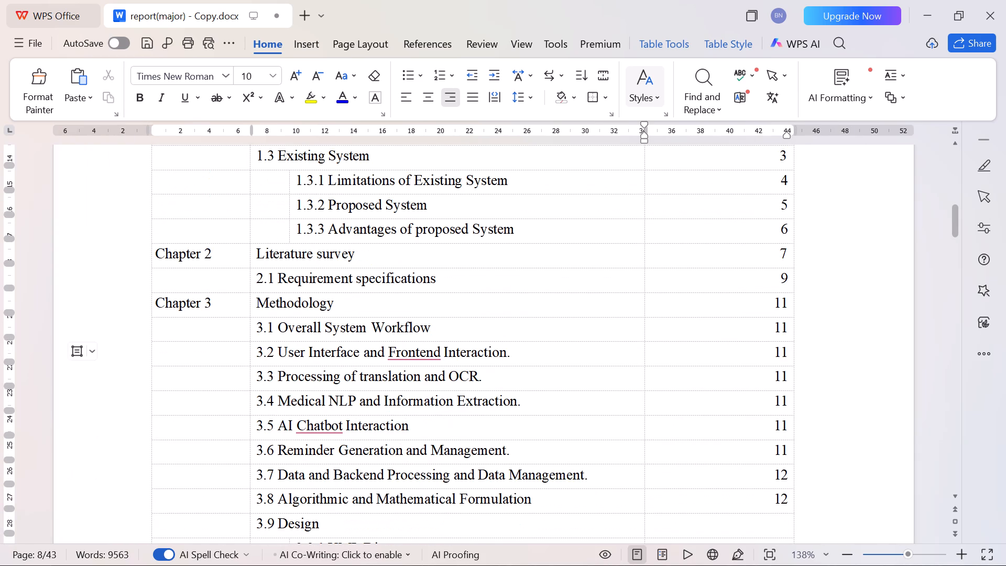
ctrl+scroll(739, 356, up, 1)
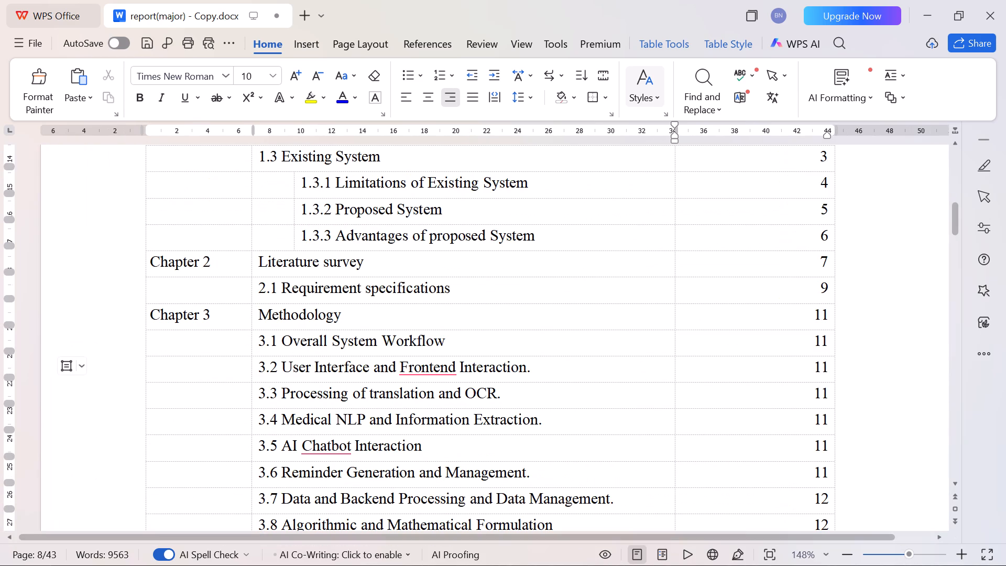
key(BackSpace)
key(3)
key(Down)
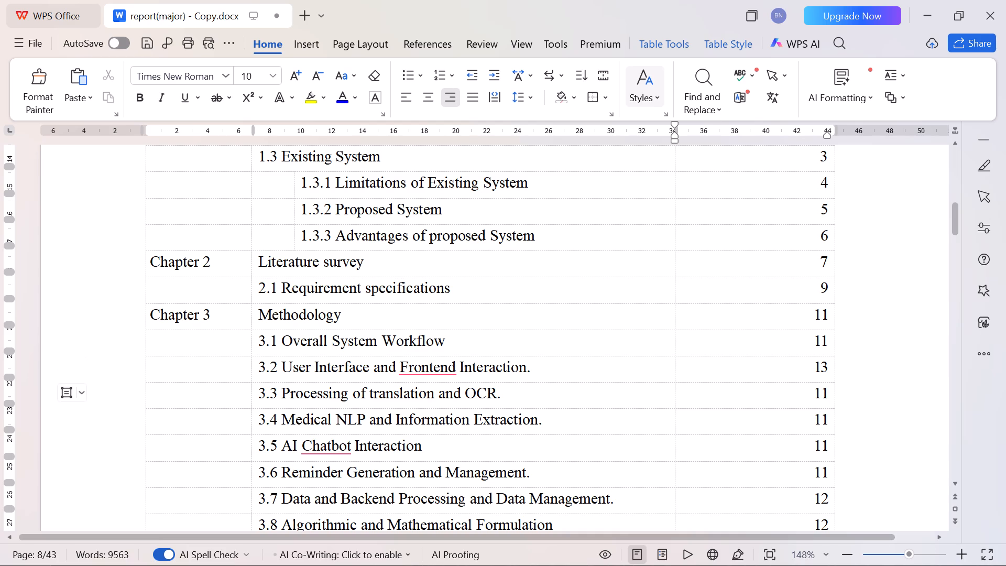
key(BackSpace)
key(4)
key(Down)
key(BackSpace)
key(4)
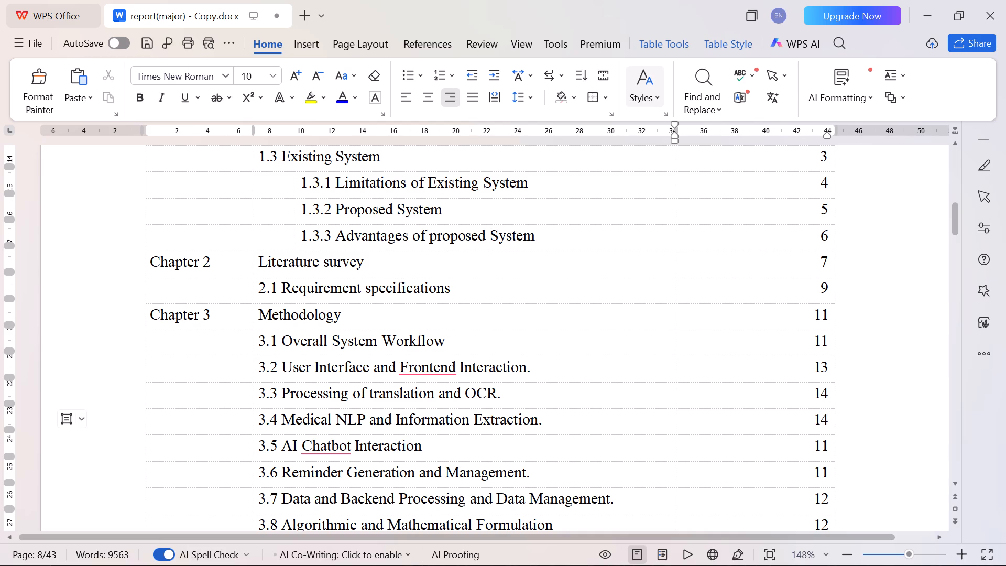
Set the Contents page numbers of sections 3.5, 3.6 and 3.7 to 15, 16 and 17.
key(Down)
scroll(739, 354, down, 1)
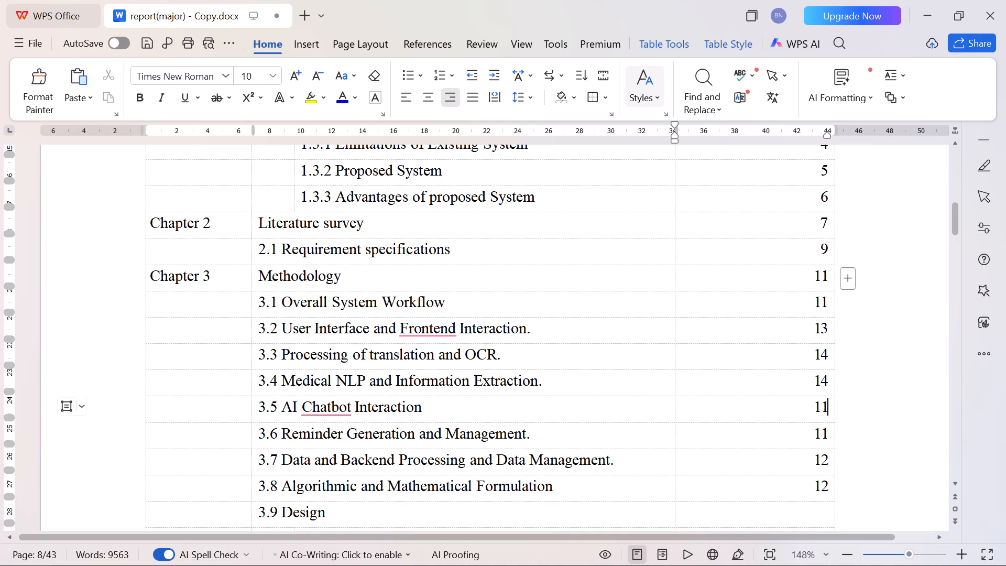
key(BackSpace)
key(5)
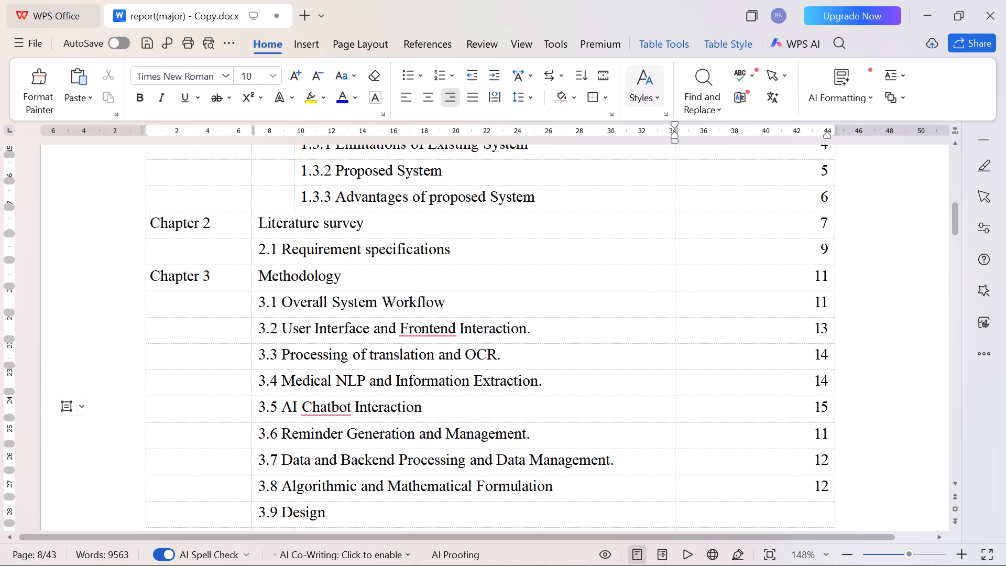
key(Down)
key(BackSpace)
key(6)
key(Down)
key(BackSpace)
key(7)
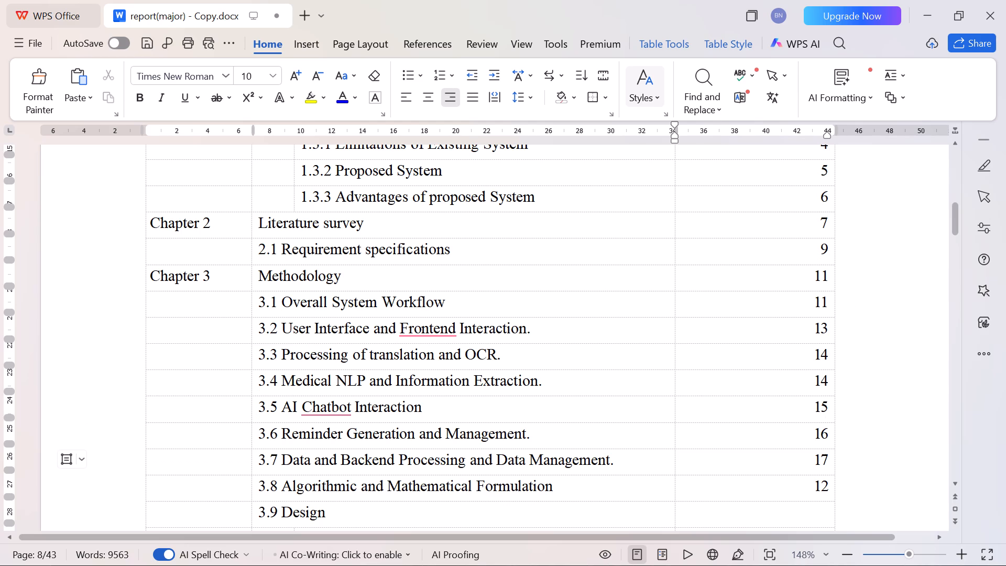
Set the Contents page numbers to 17 for section 3.8, 18 for 3.9 Design, and 19 for 3.9.1 and 3.9.2.
scroll(739, 353, down, 3)
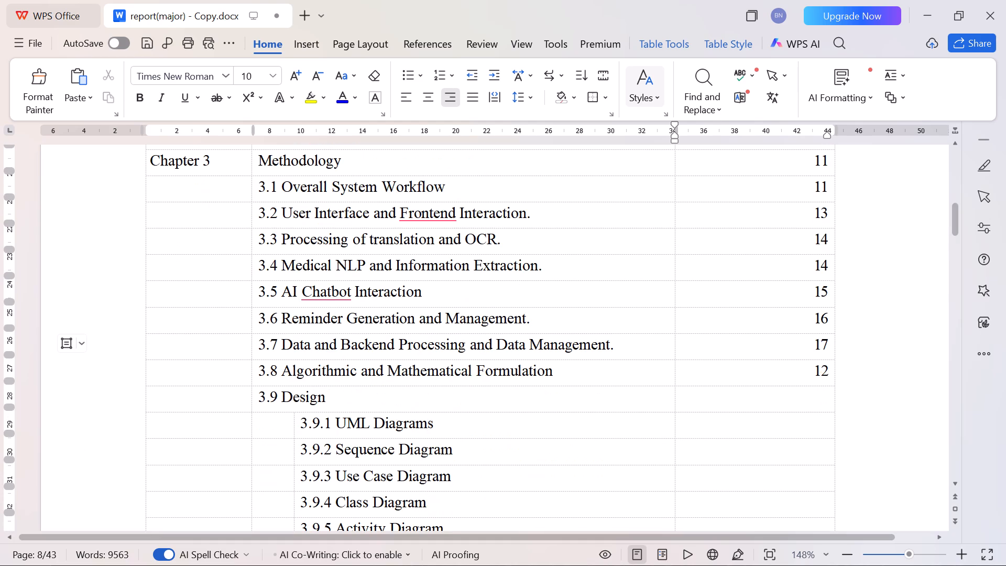
key(Down)
key(BackSpace)
key(7)
key(Down)
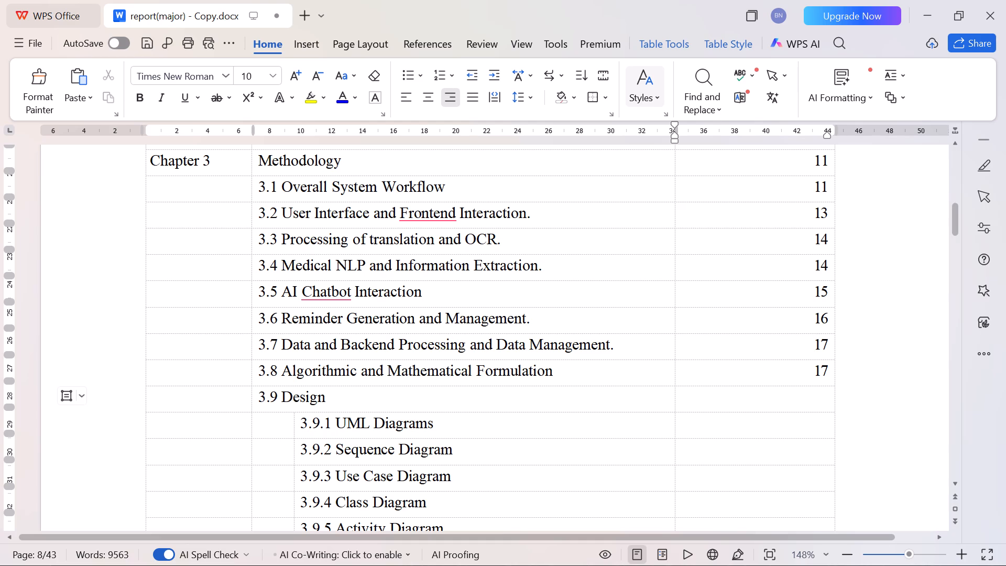
text(18)
key(Down)
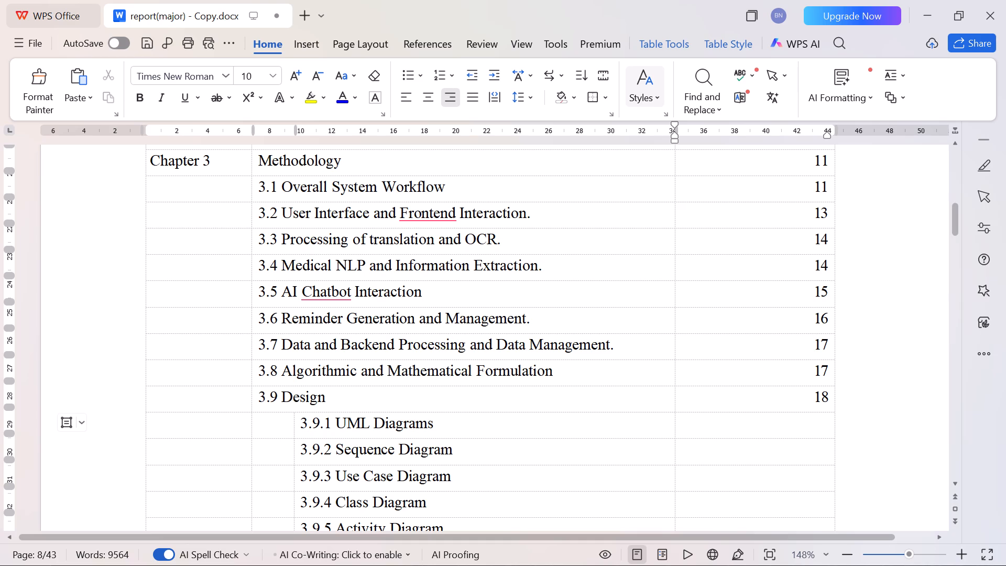
text(19)
key(Down)
text(19)
Check the page entries in the List of Tables and List of Figures.
scroll(734, 292, down, 5)
scroll(735, 295, down, 20)
scroll(735, 295, down, 11)
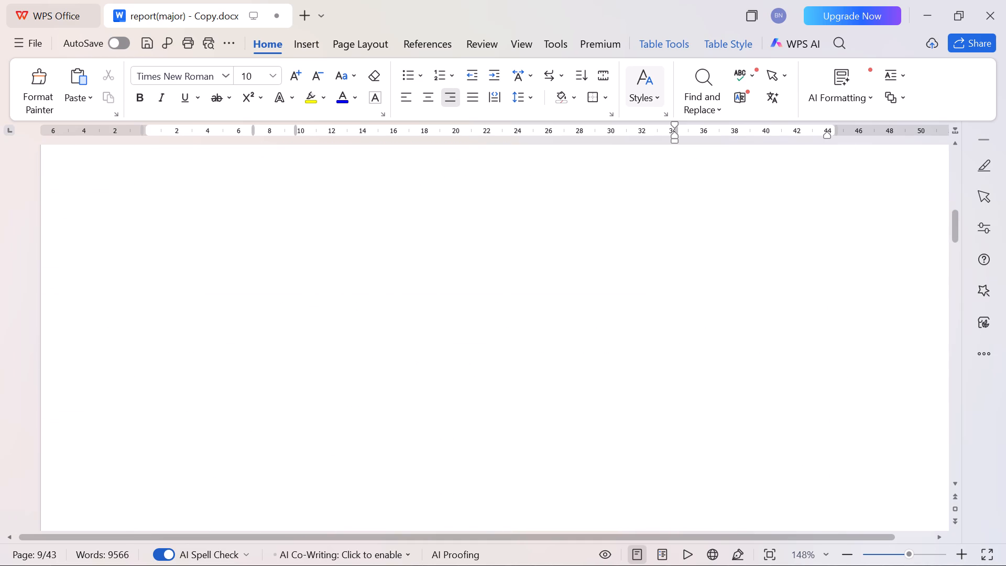
scroll(734, 294, down, 20)
scroll(734, 294, down, 19)
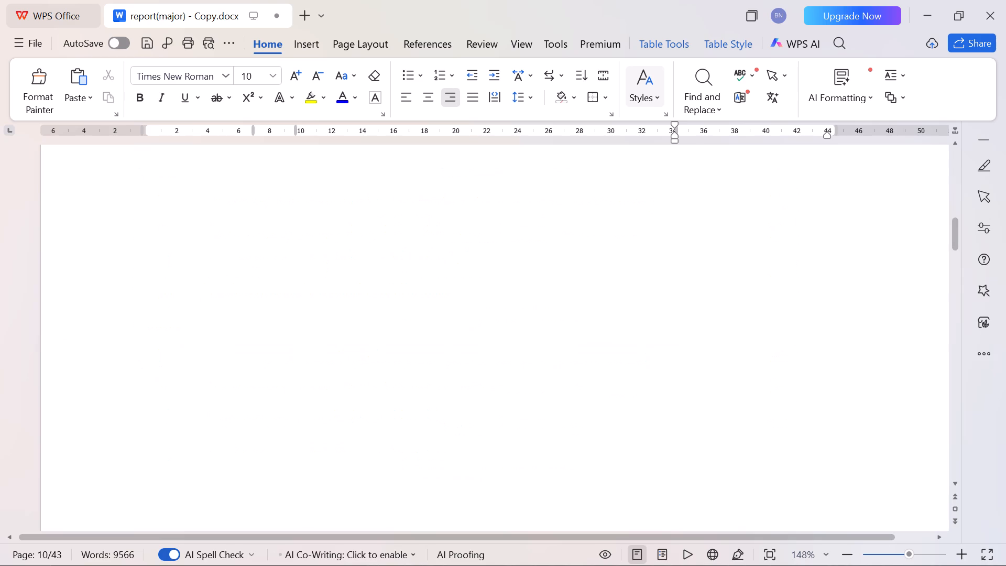
scroll(734, 290, down, 14)
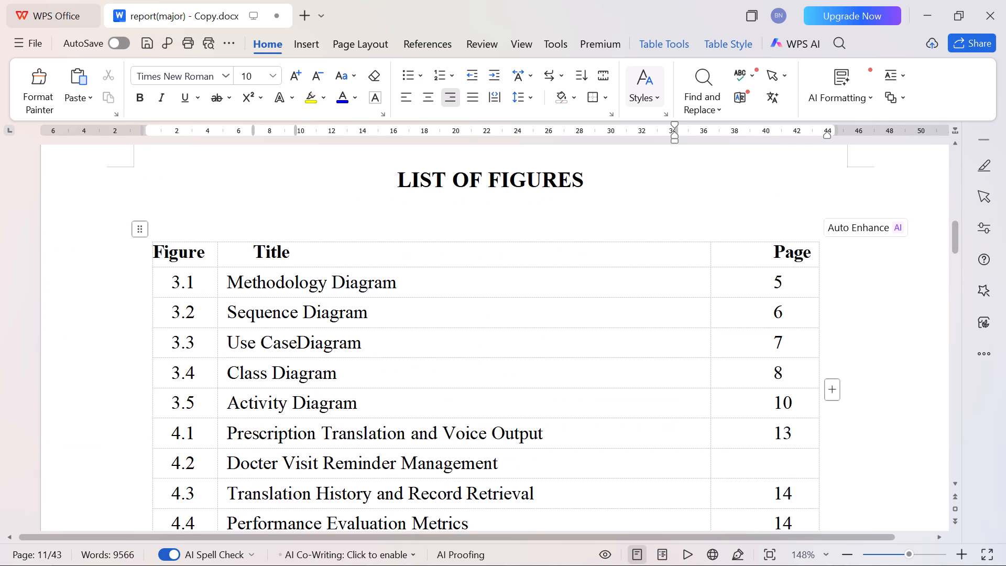
click(782, 285)
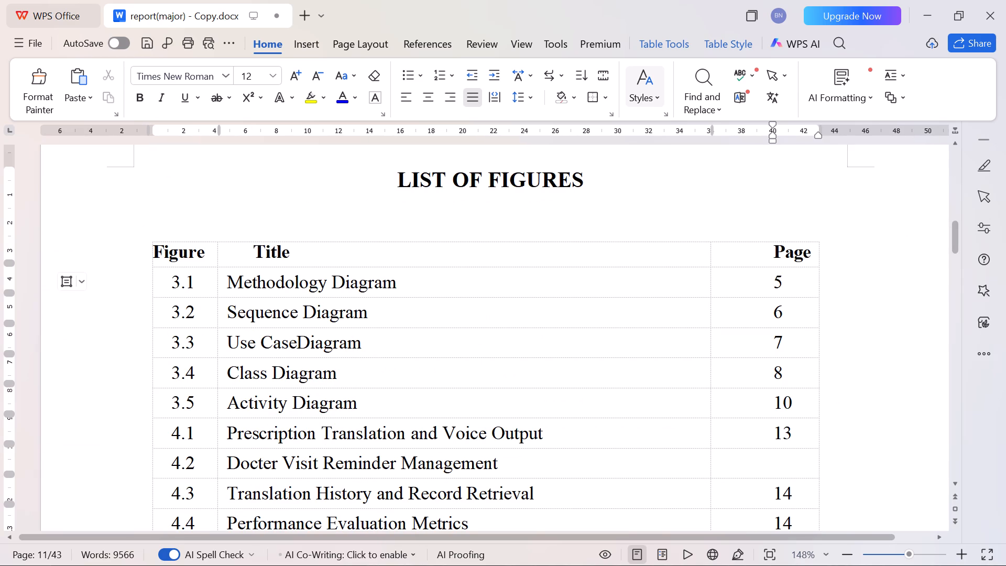
scroll(847, 322, up, 20)
scroll(847, 322, up, 16)
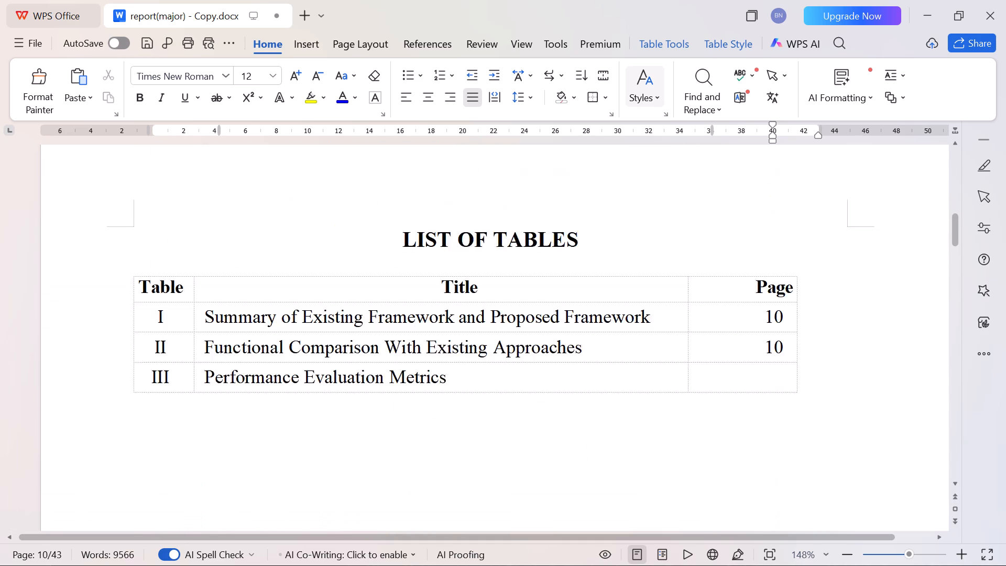
Set the Contents page numbers of 3.9.3 Use Case, 3.9.4 Class and 3.9.5 Activity Diagram to 20, 21 and 22.
scroll(847, 322, up, 20)
scroll(847, 322, up, 20)
scroll(847, 322, up, 1)
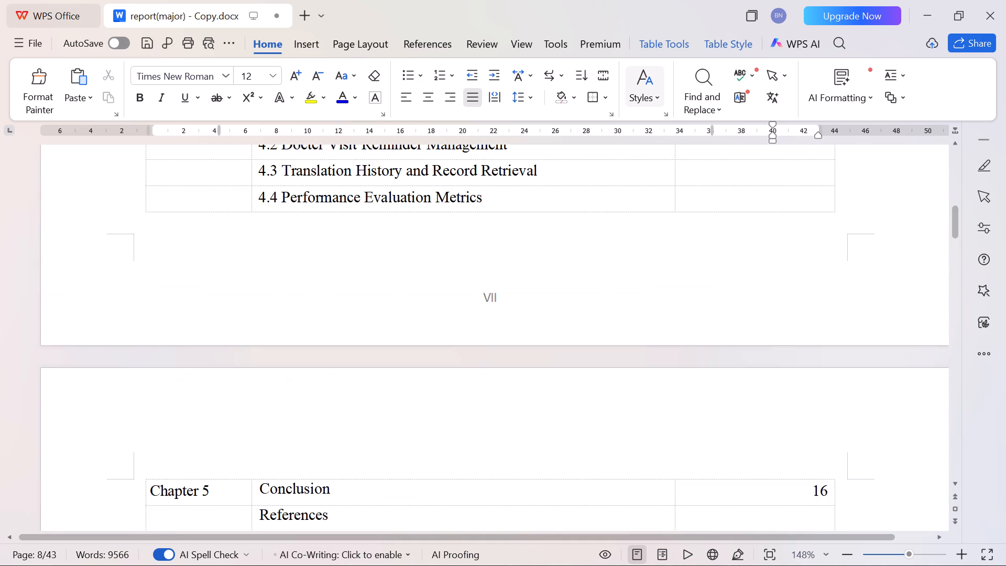
scroll(847, 322, up, 2)
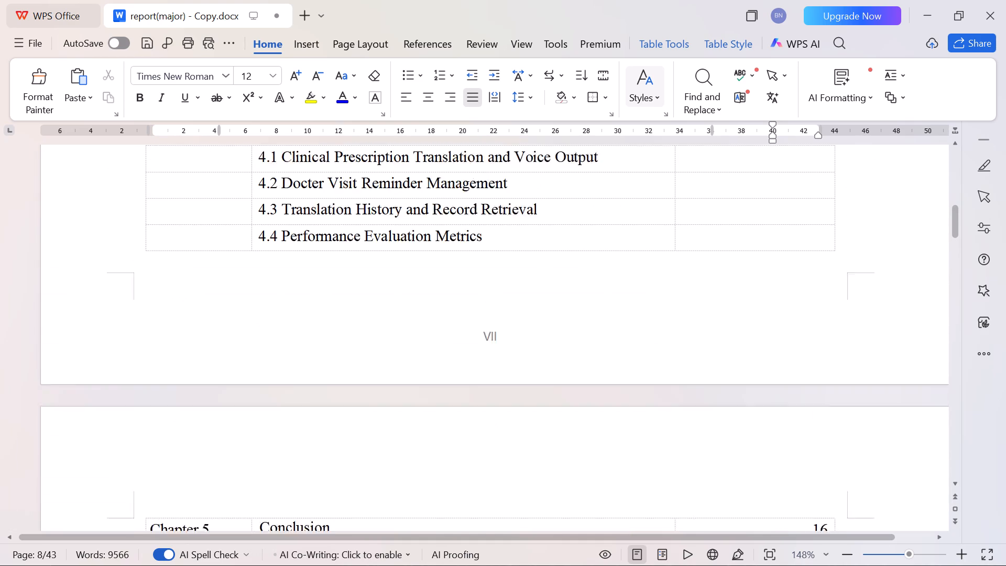
scroll(847, 322, up, 4)
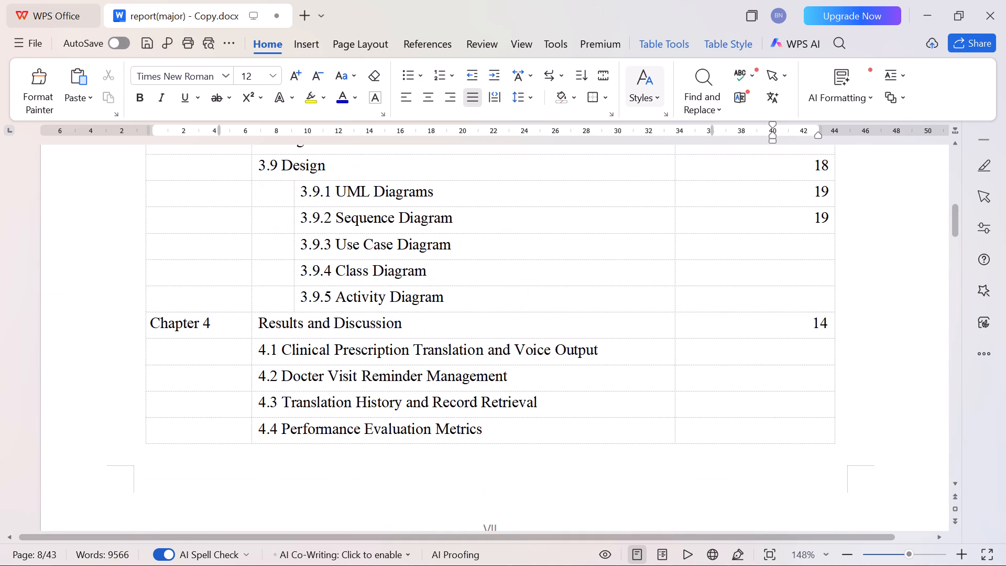
click(816, 247)
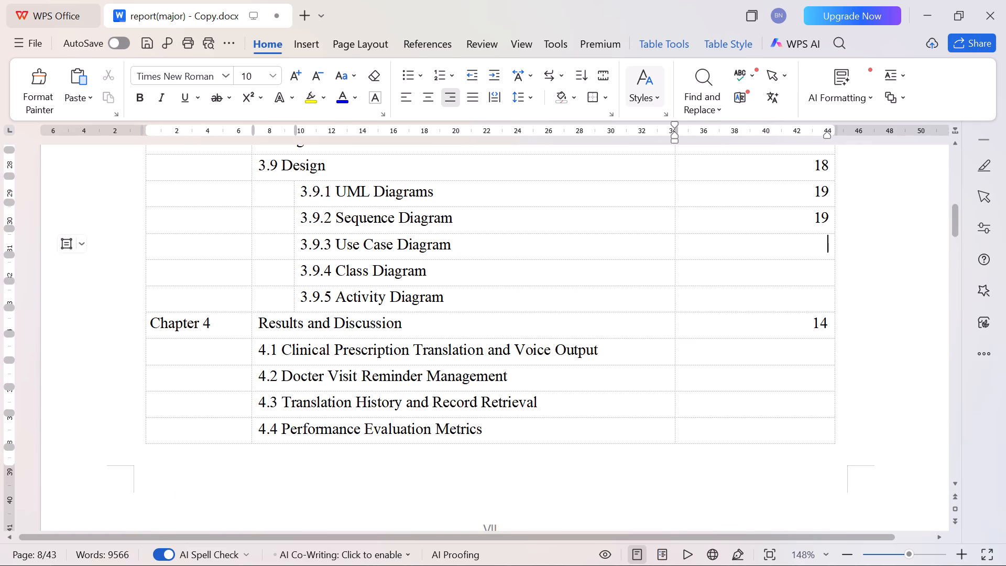
text(20)
key(Down)
text(21)
key(Down)
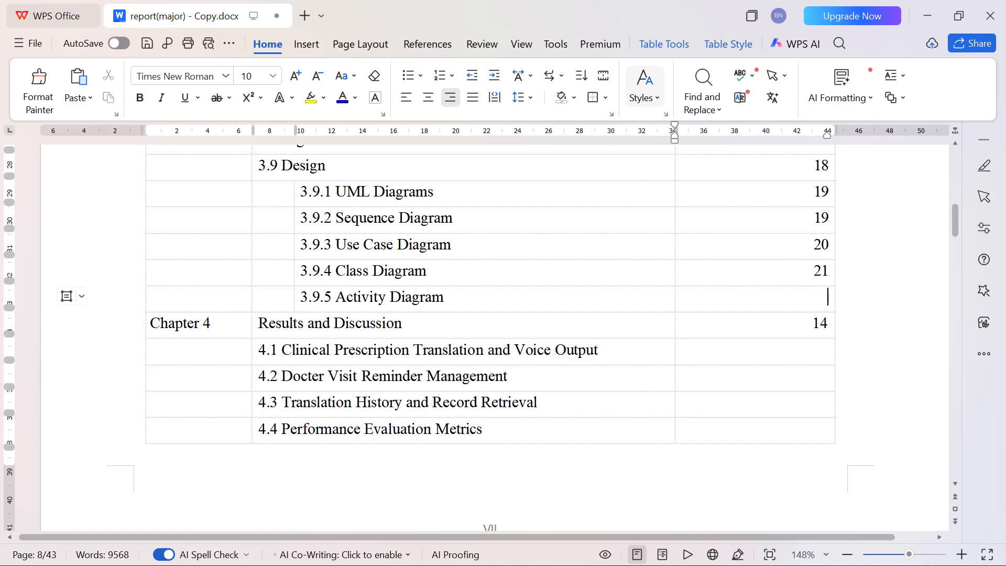
text(22)
Set the Contents page numbers to 24 for Chapter 4 and section 4.1, 25 for 4.2 and 4.3, and 26 for 4.4.
key(Down)
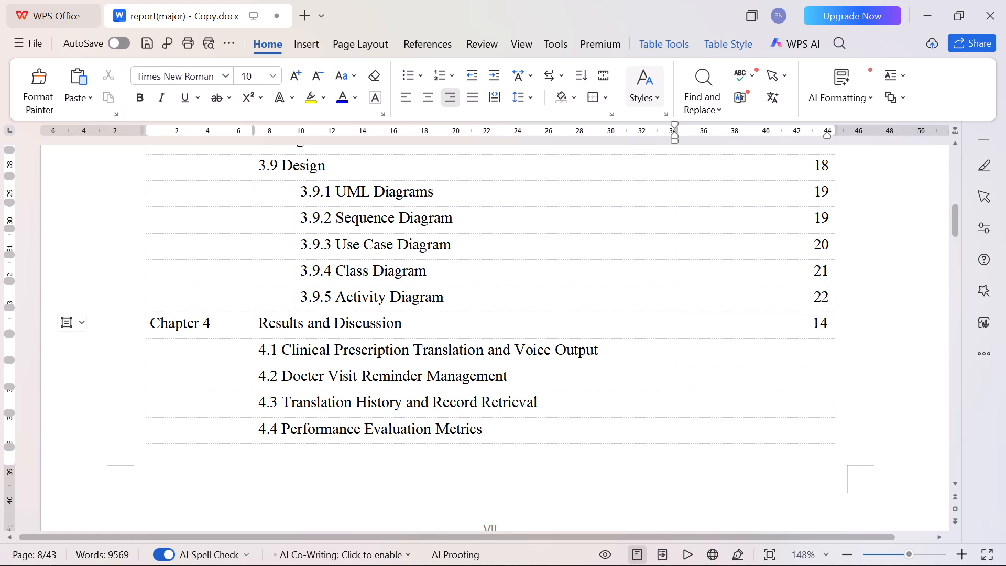
key(BackSpace)
key(BackSpace)
text(24)
key(Down)
text(24)
key(Down)
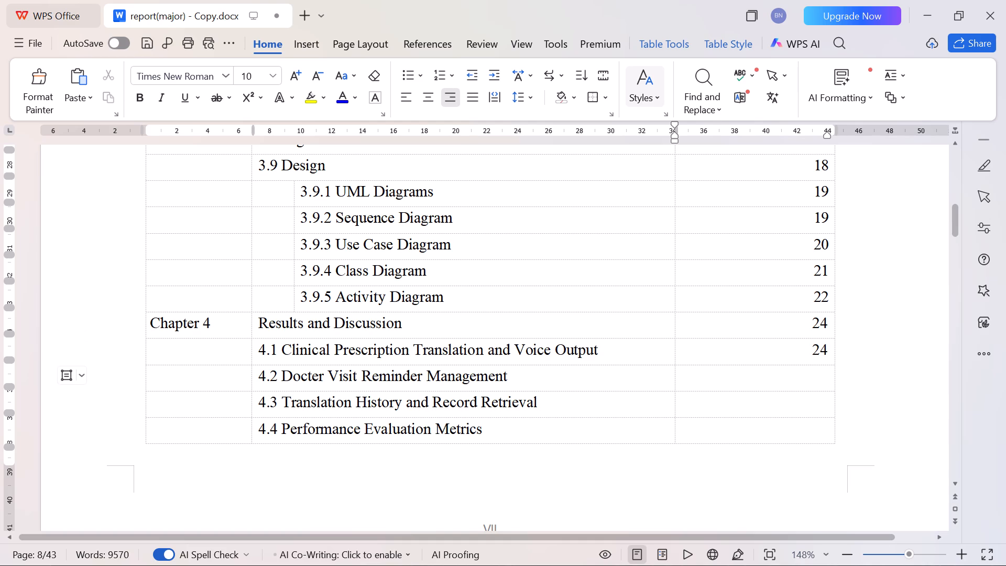
text(25)
key(Down)
text(25)
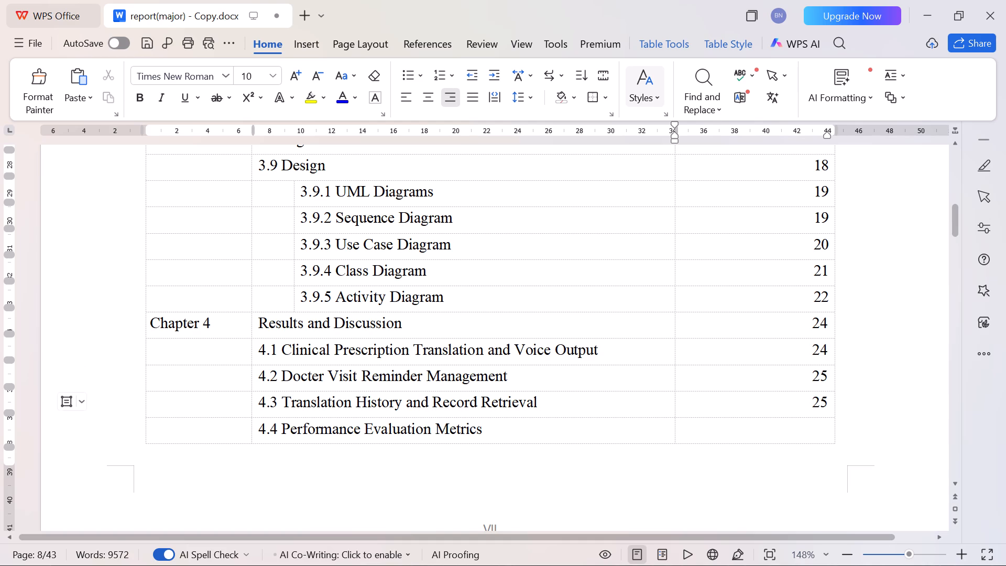
key(Down)
text(26)
Enter page number 26 for table III, Performance Evaluation Metrics, in the List of Tables.
scroll(816, 250, down, 20)
scroll(816, 250, down, 12)
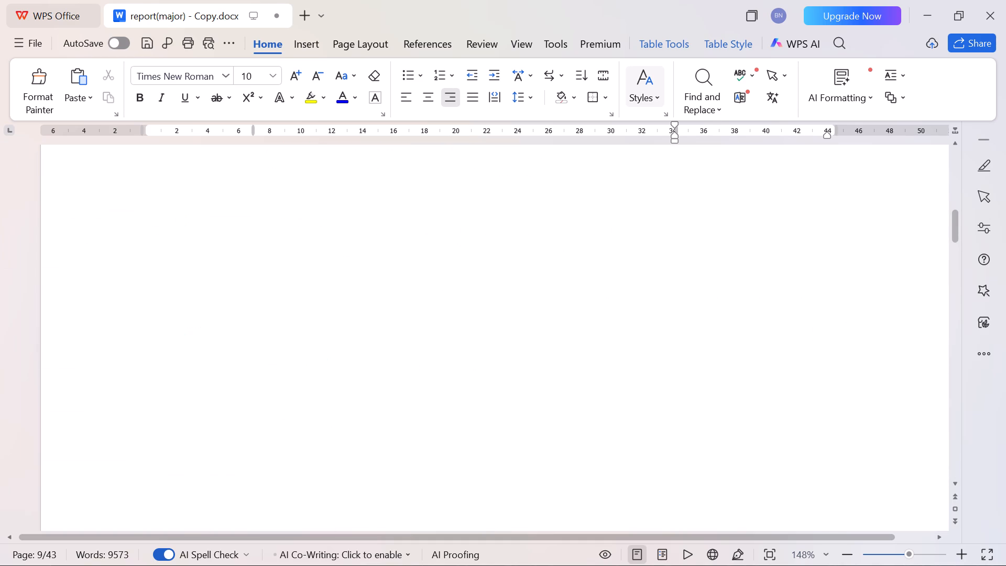
scroll(818, 285, down, 14)
click(773, 417)
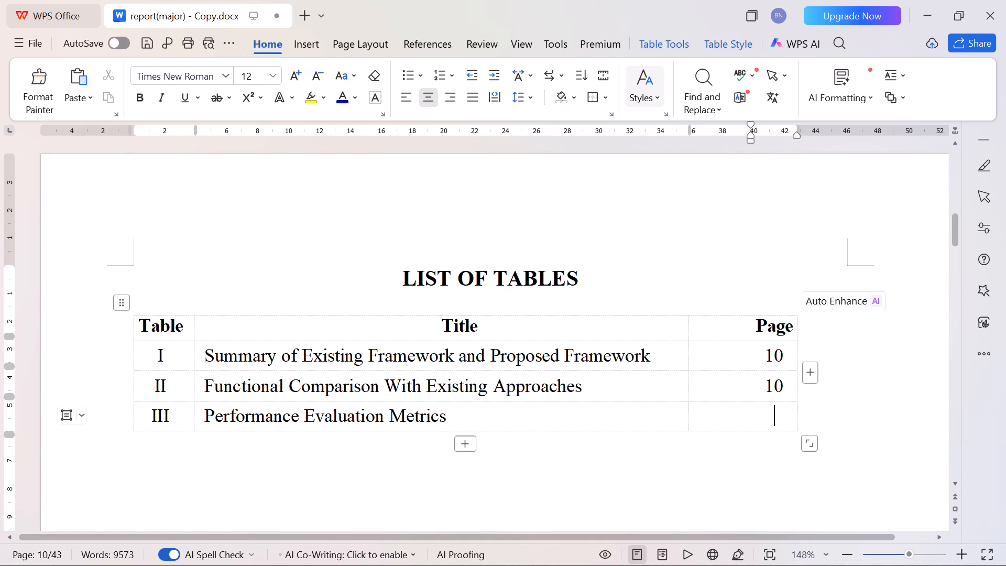
key(2)
key(6)
Set the Contents page numbers to 28 for Chapter 5 Conclusion and 30 for References, and save the document.
scroll(797, 413, up, 11)
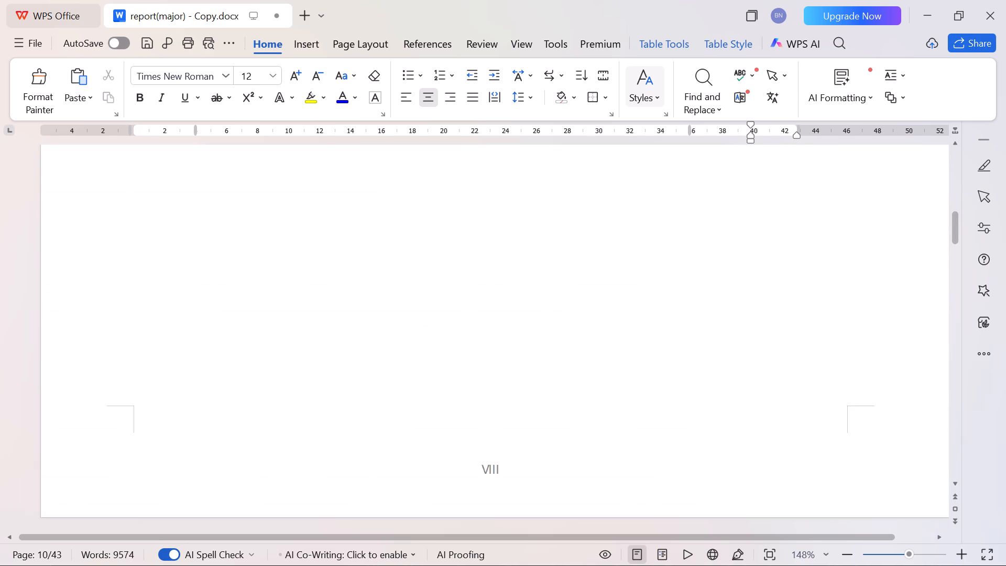
scroll(797, 410, up, 20)
scroll(797, 410, up, 15)
scroll(797, 410, down, 10)
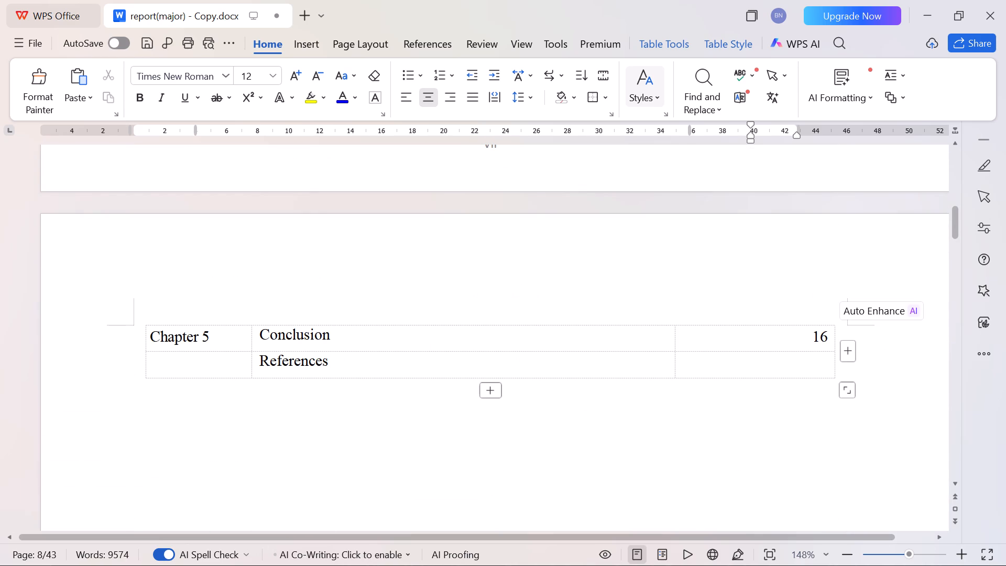
click(813, 342)
key(Delete)
key(Delete)
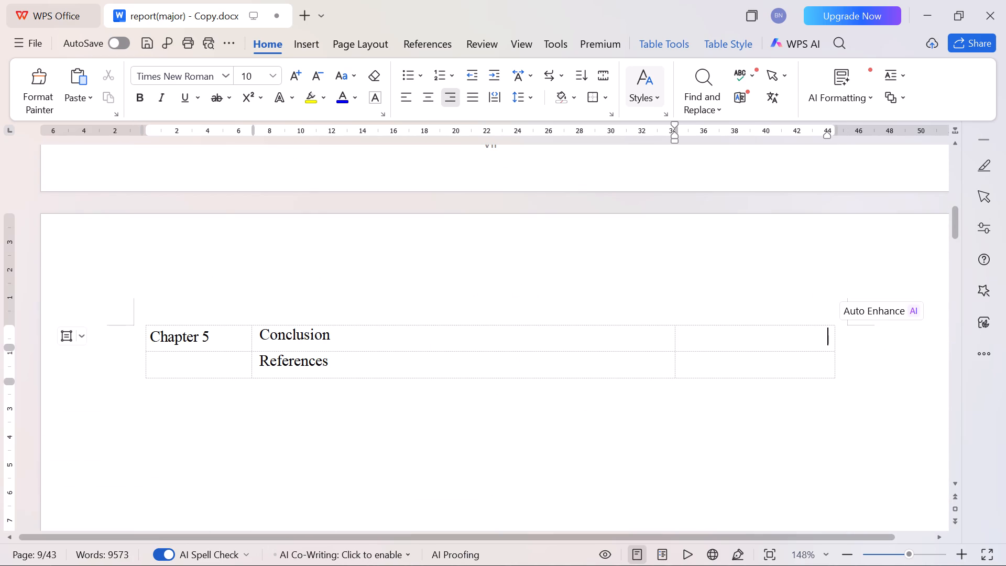
text(28)
key(Down)
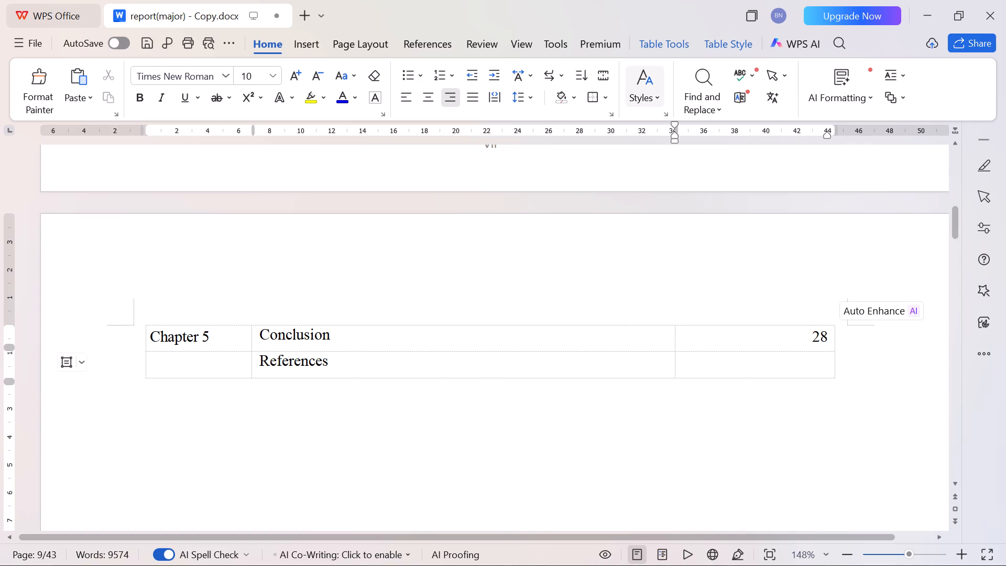
text(30)
key(ctrl+s)
In the List of Figures, set the page numbers to 12 for 3.1 Methodology Diagram and 19 for 3.2 Sequence Diagram.
scroll(727, 334, down, 20)
scroll(727, 334, down, 14)
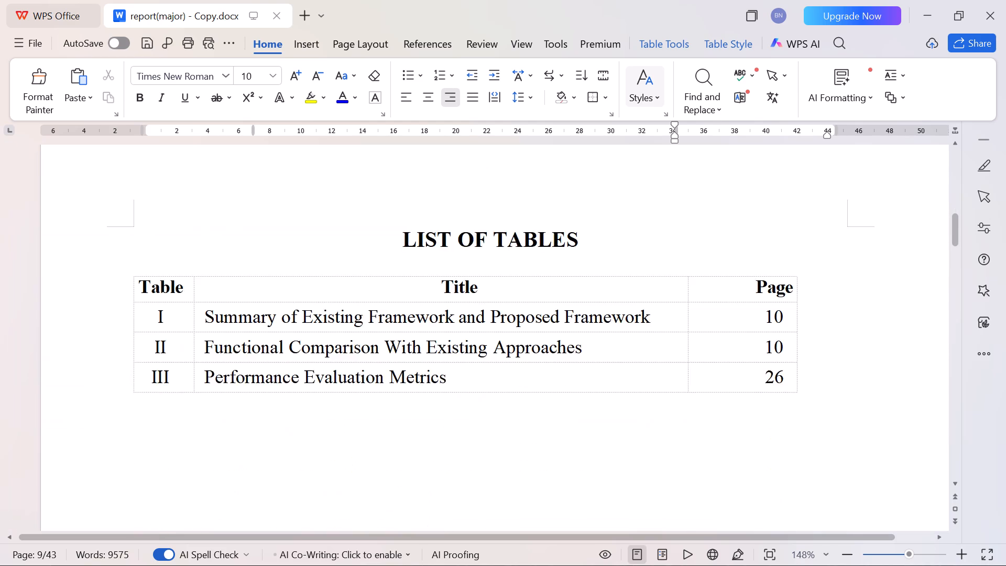
scroll(727, 333, down, 20)
scroll(727, 333, down, 14)
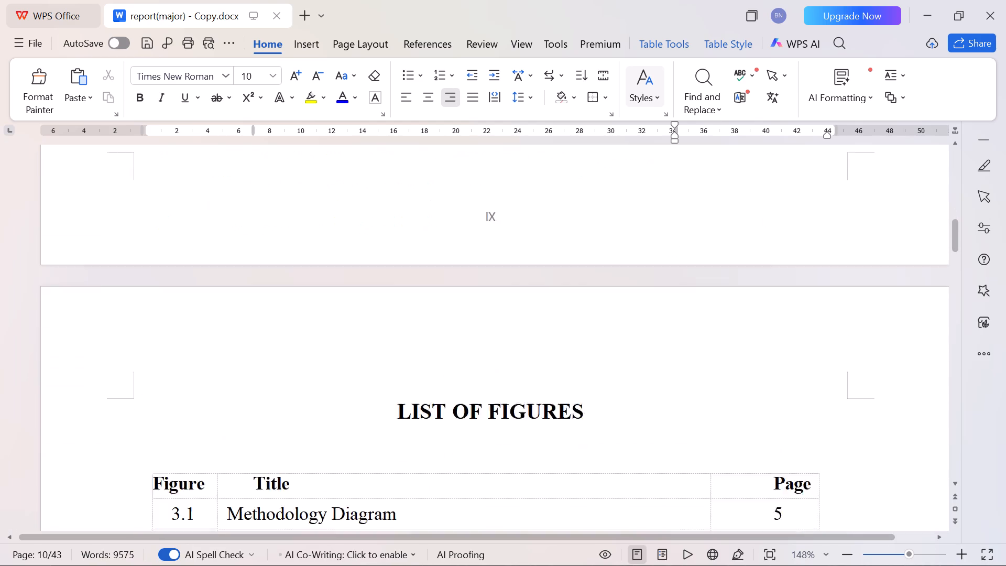
scroll(727, 333, down, 6)
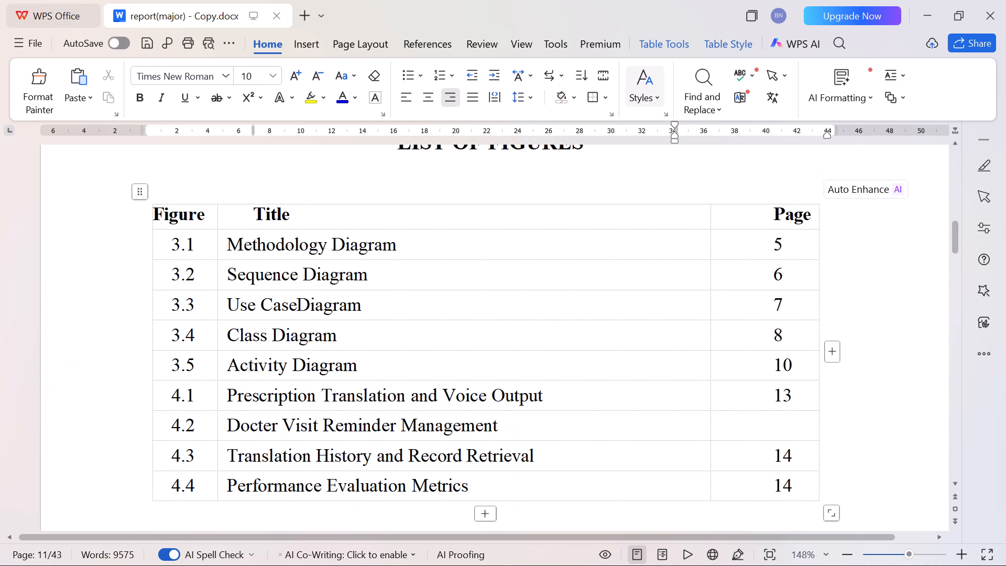
click(773, 243)
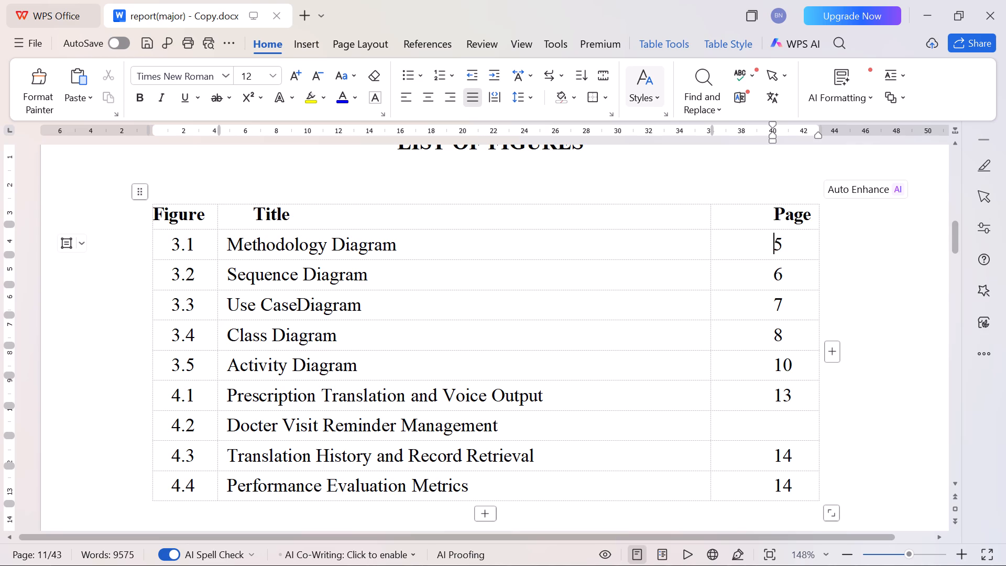
key(Delete)
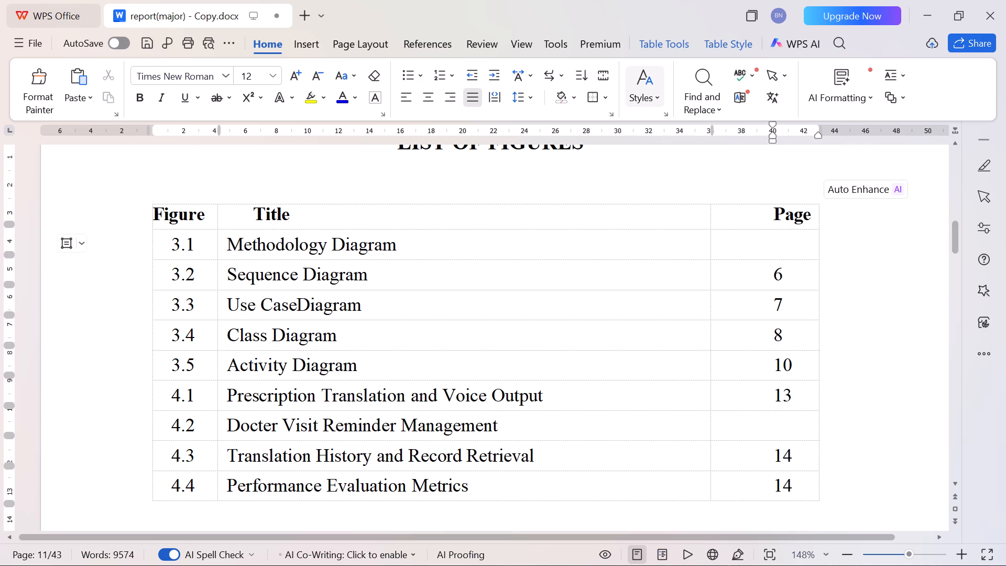
text(12)
key(Down)
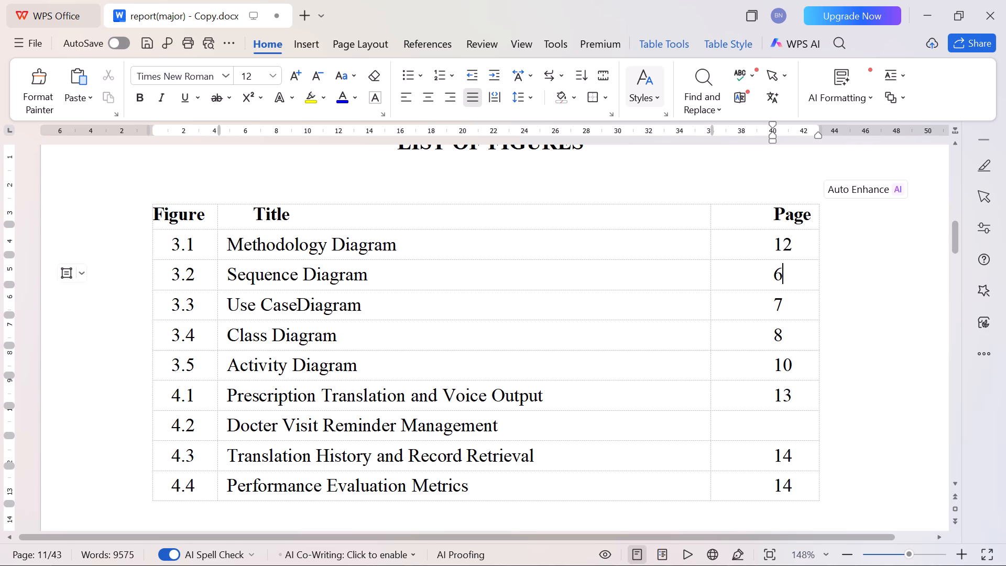
key(BackSpace)
text(19)
Set the List of Figures page numbers of 3.3 Use Case, 3.4 Class and 3.5 Activity Diagram to 20, 21 and 22.
key(Down)
key(BackSpace)
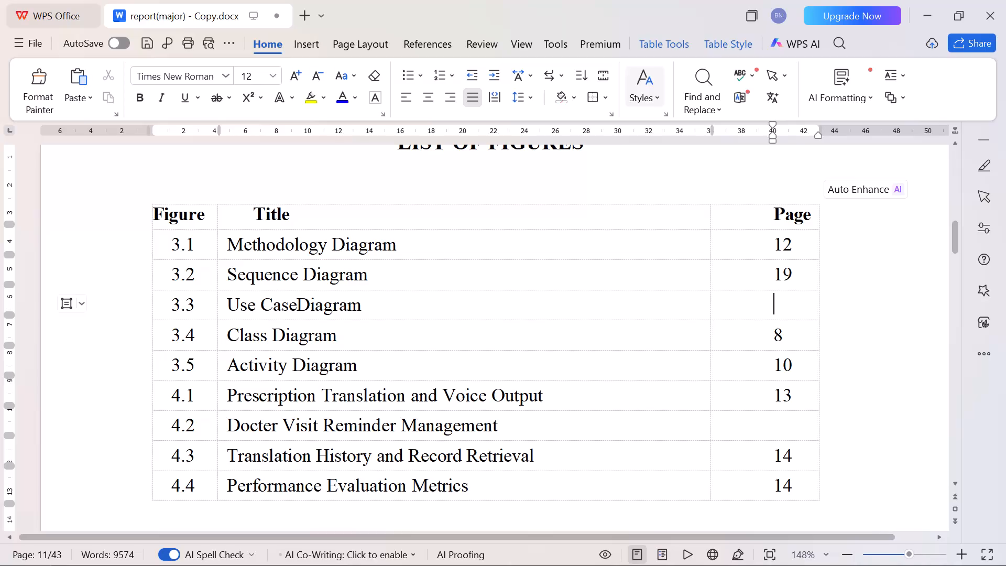
text(20)
key(Down)
key(BackSpace)
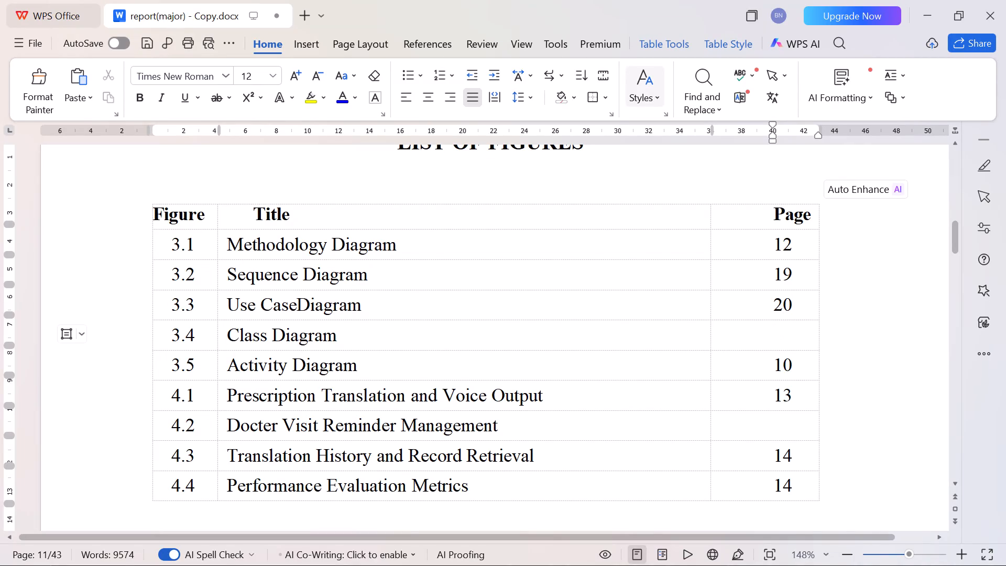
text(21)
key(Down)
key(BackSpace)
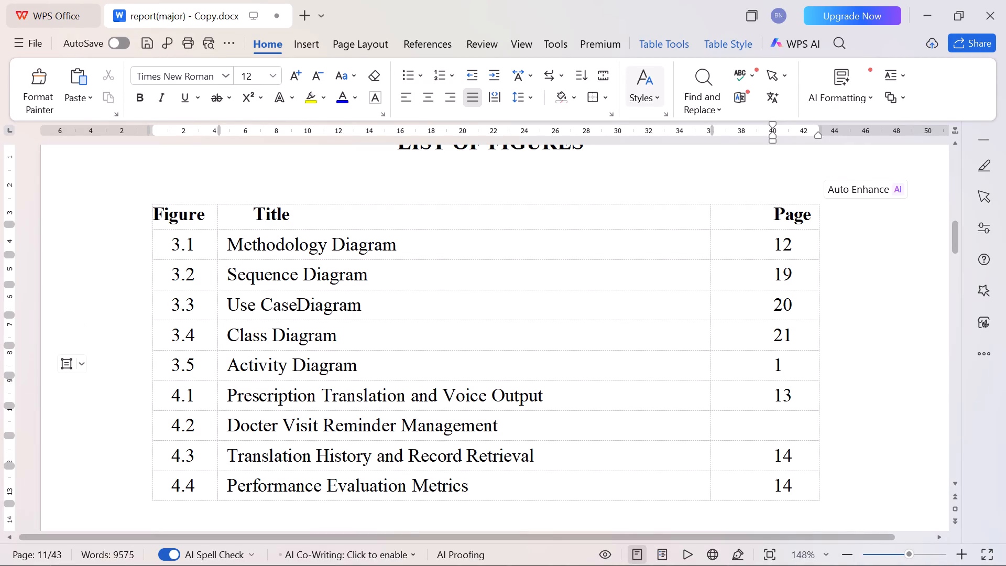
key(BackSpace)
text(22)
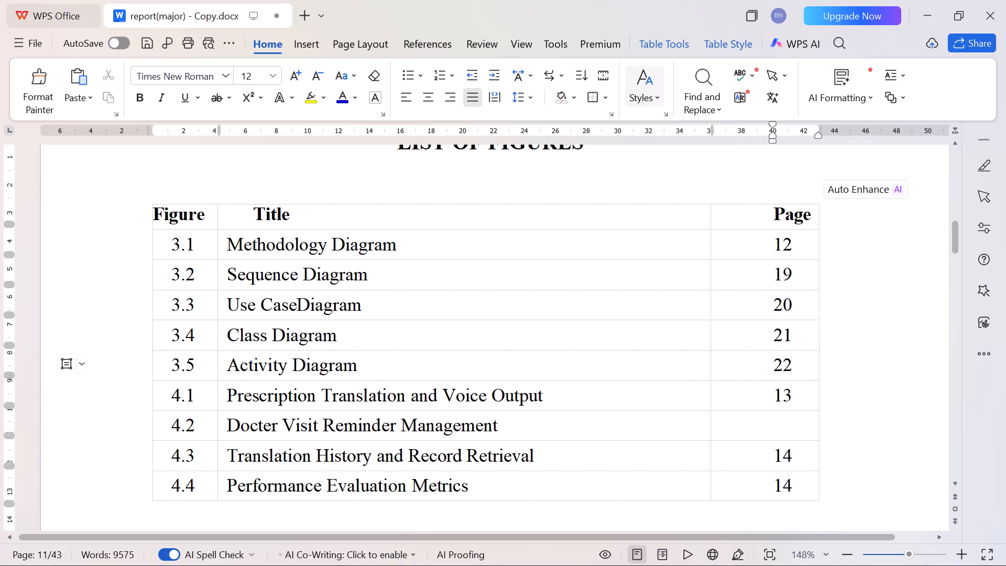
Set the List of Figures page numbers of figures 4.1 to 4.4 to 24, 25, 25 and 26, and save the document.
key(Down)
key(BackSpace)
key(BackSpace)
text(24)
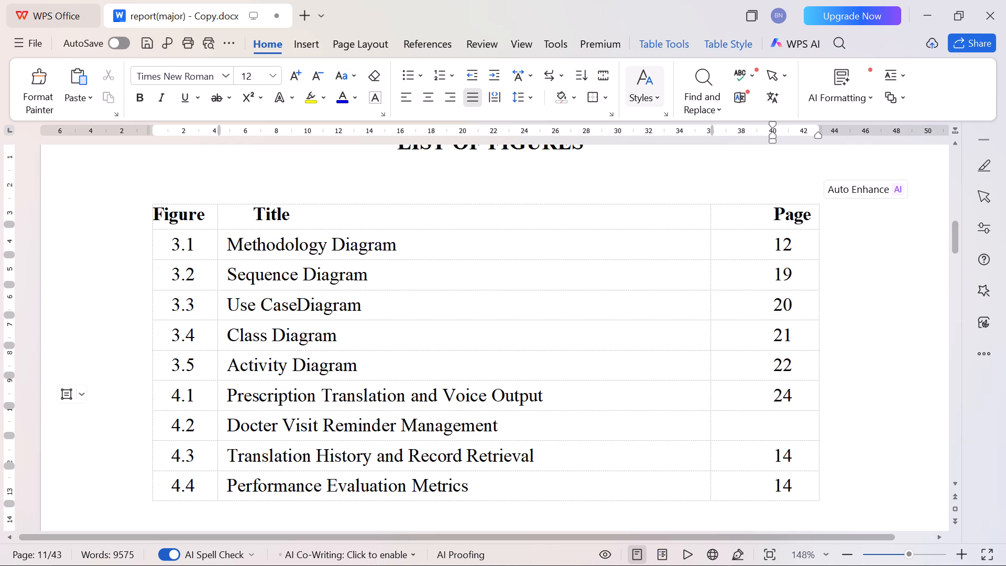
key(Down)
text(25)
key(Down)
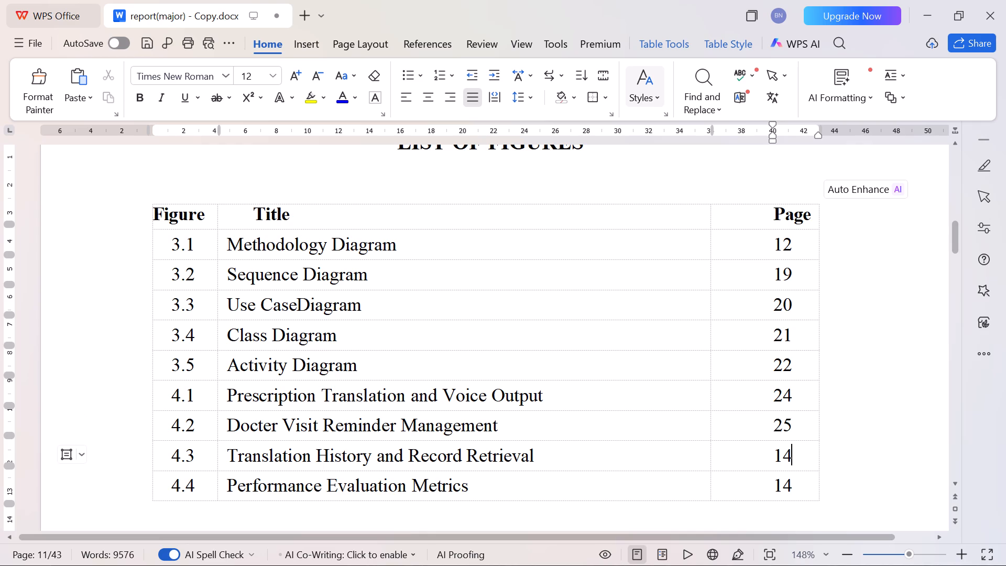
key(BackSpace)
key(BackSpace)
text(25)
key(Down)
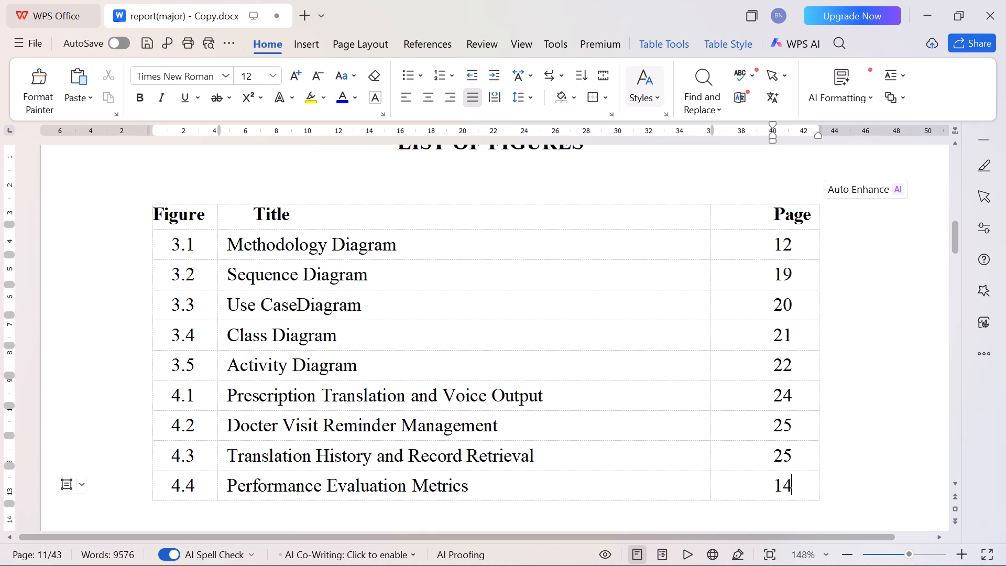
key(BackSpace)
key(BackSpace)
text(26)
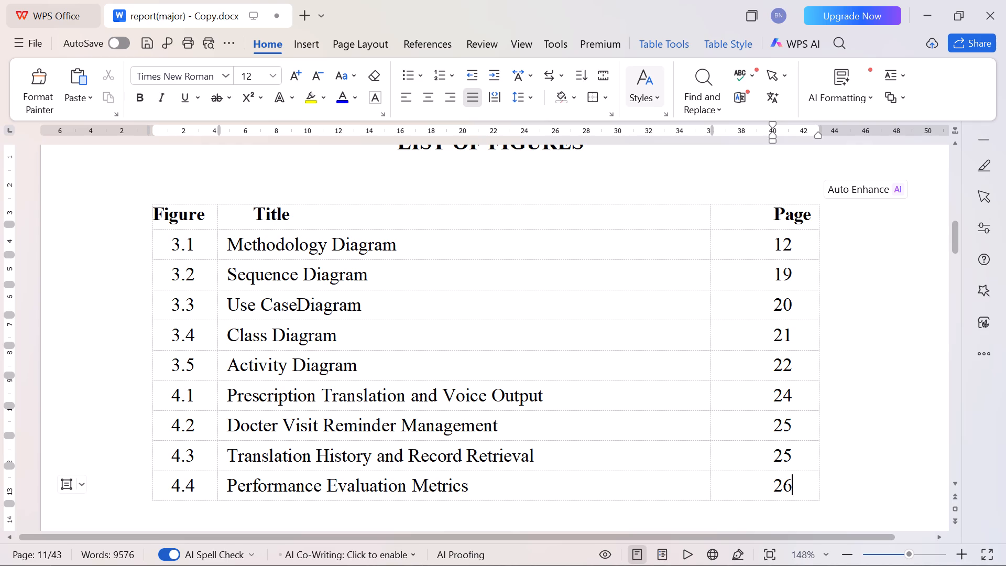
key(ctrl+s)
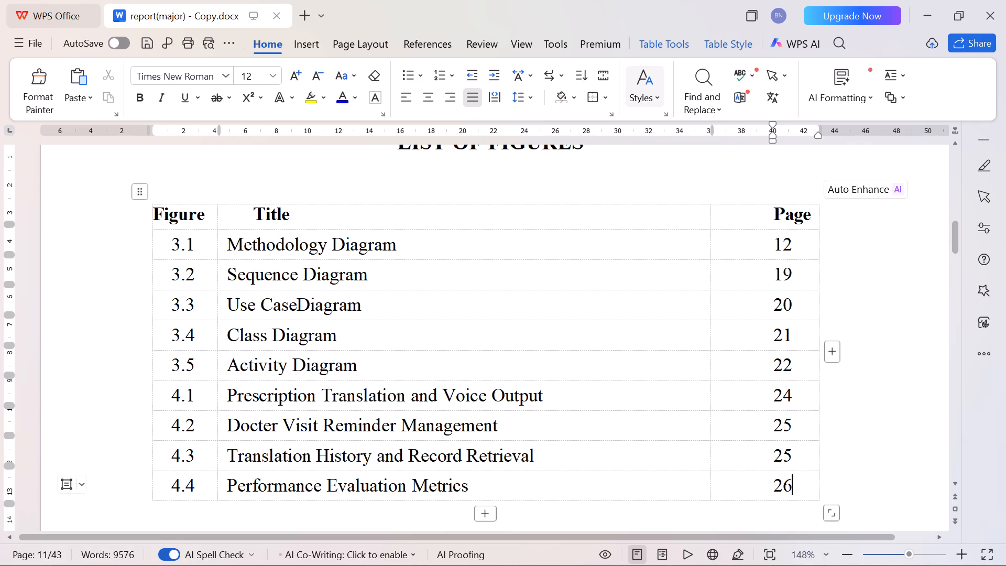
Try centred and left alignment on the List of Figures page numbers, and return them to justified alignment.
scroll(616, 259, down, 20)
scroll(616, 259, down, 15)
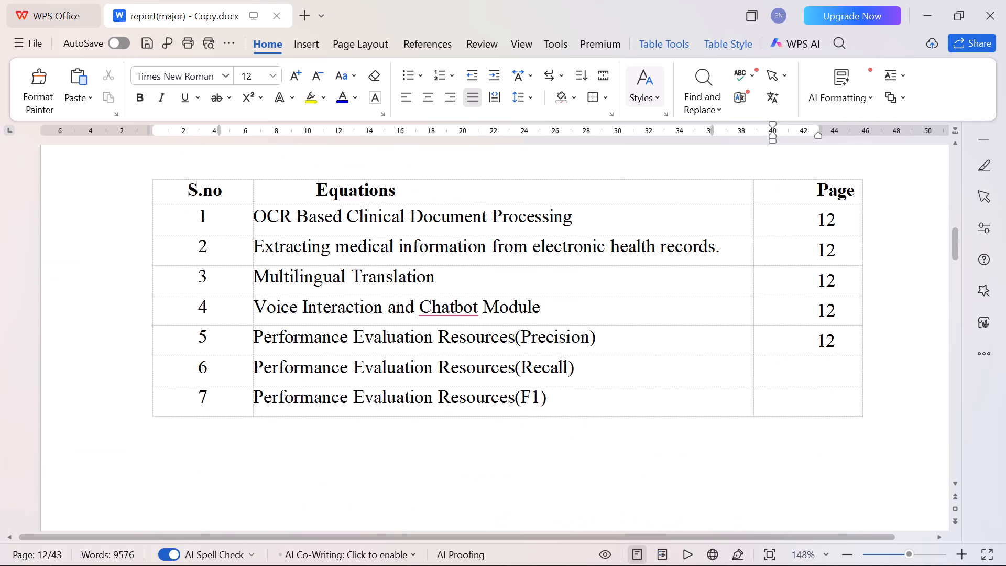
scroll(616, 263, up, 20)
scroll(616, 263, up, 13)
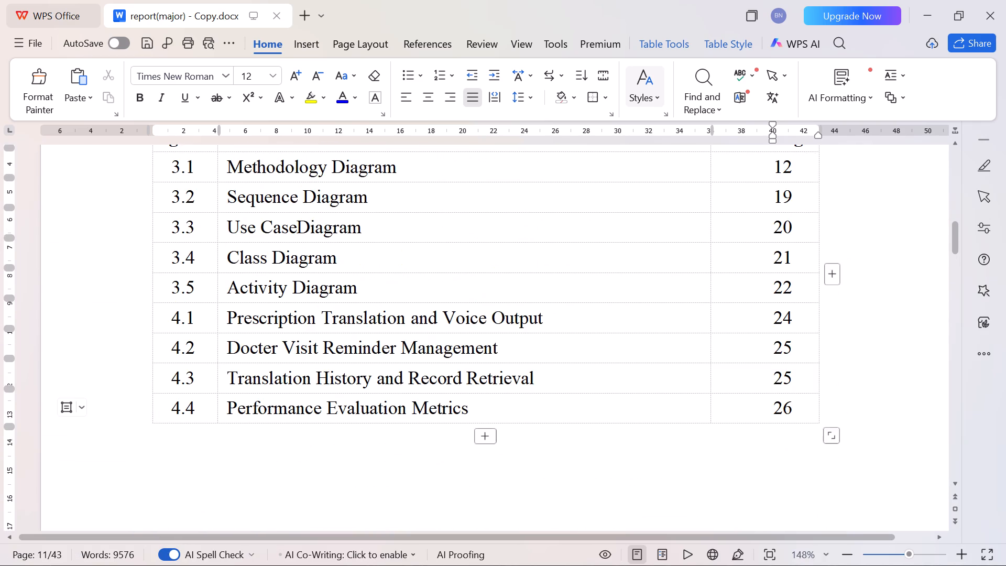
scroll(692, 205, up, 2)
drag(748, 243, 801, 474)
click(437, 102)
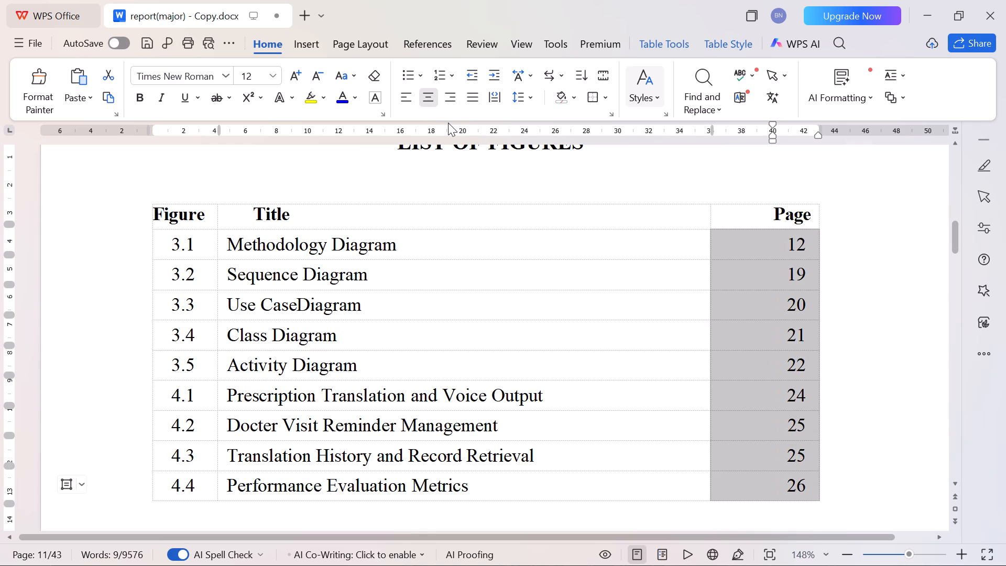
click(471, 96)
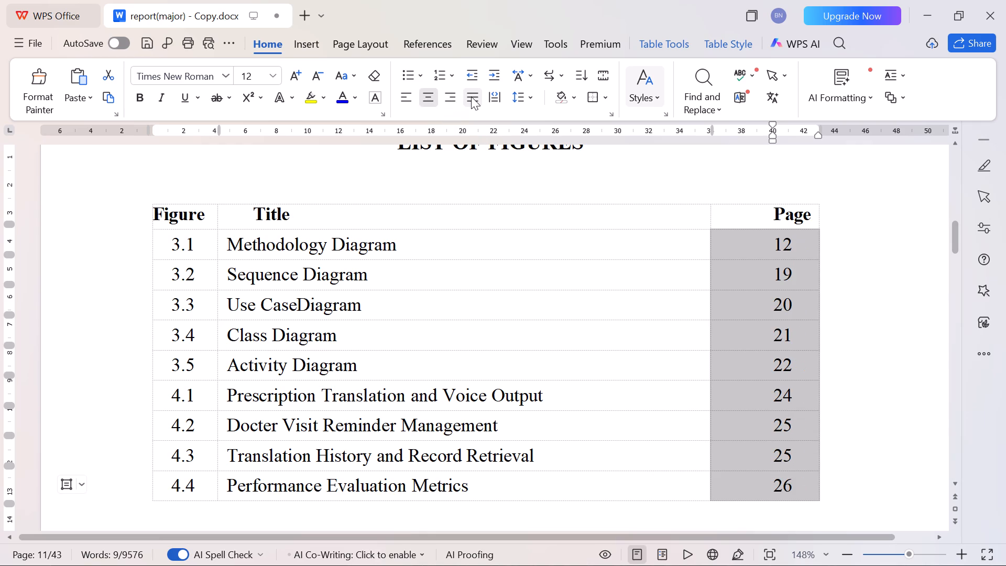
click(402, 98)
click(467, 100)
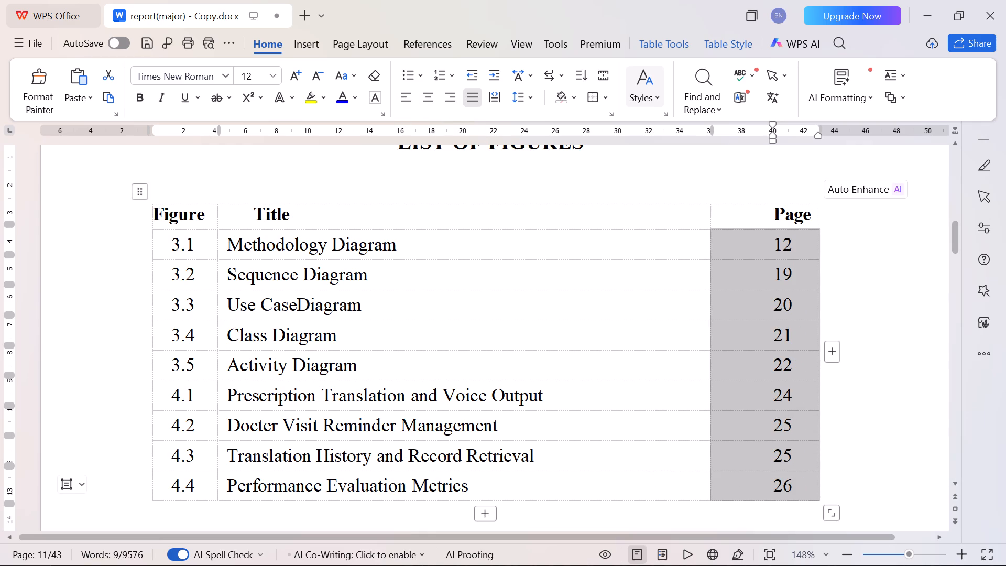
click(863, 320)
In the List of Equations, set the page number of equations 1 to 4 to 17.
scroll(863, 320, down, 20)
scroll(863, 320, down, 10)
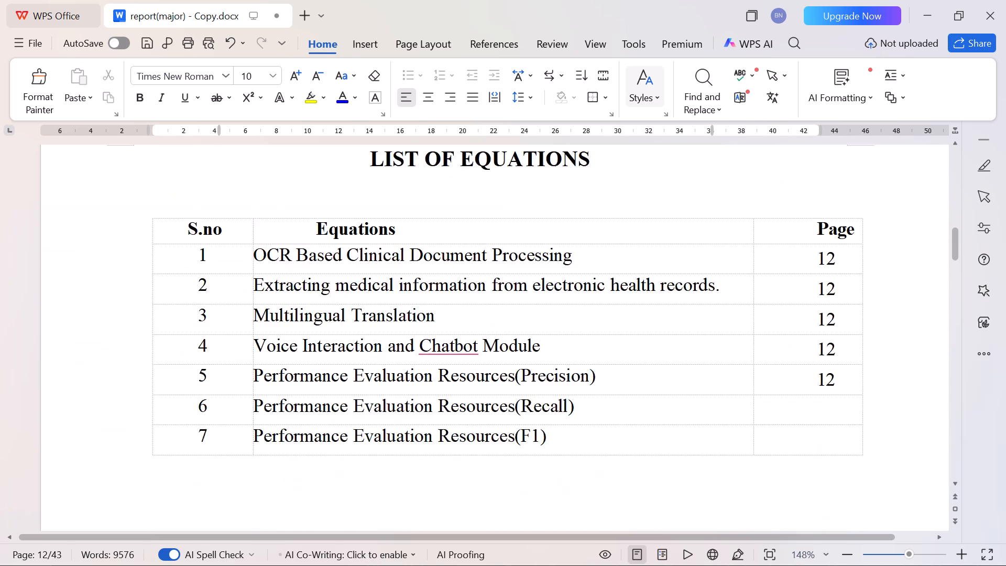
scroll(861, 323, down, 5)
scroll(861, 323, up, 1)
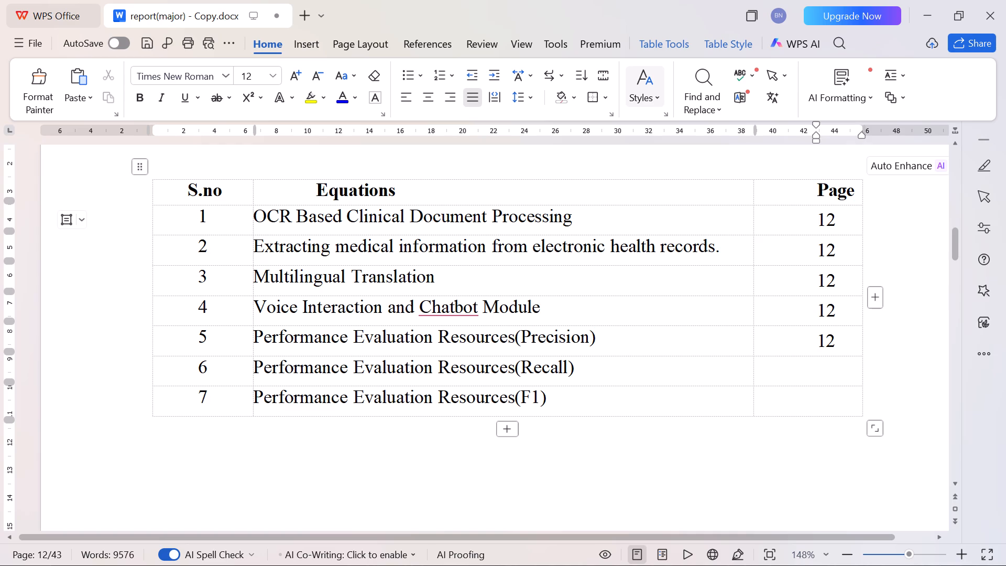
key(Right)
key(Delete)
key(7)
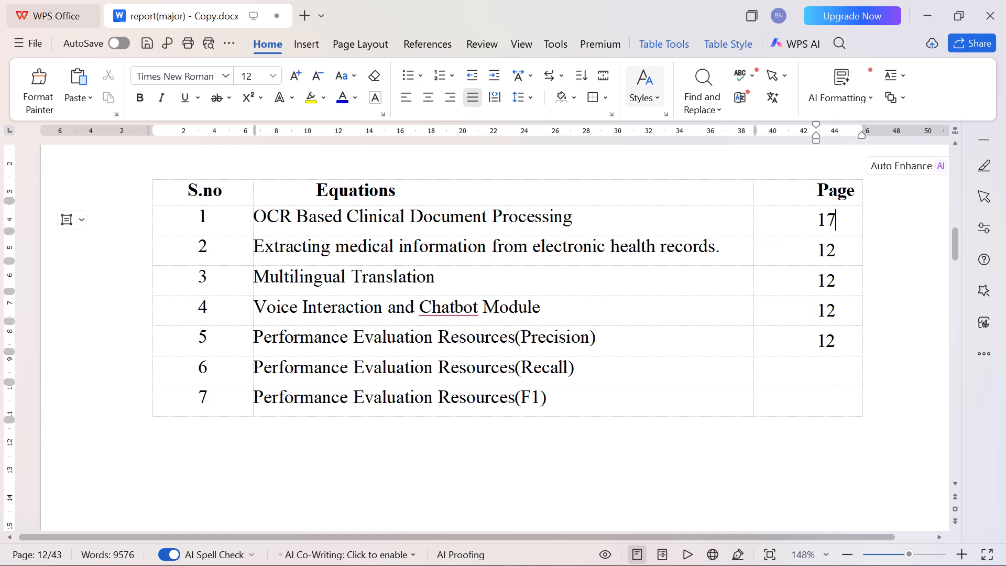
key(Down)
key(BackSpace)
key(7)
key(Down)
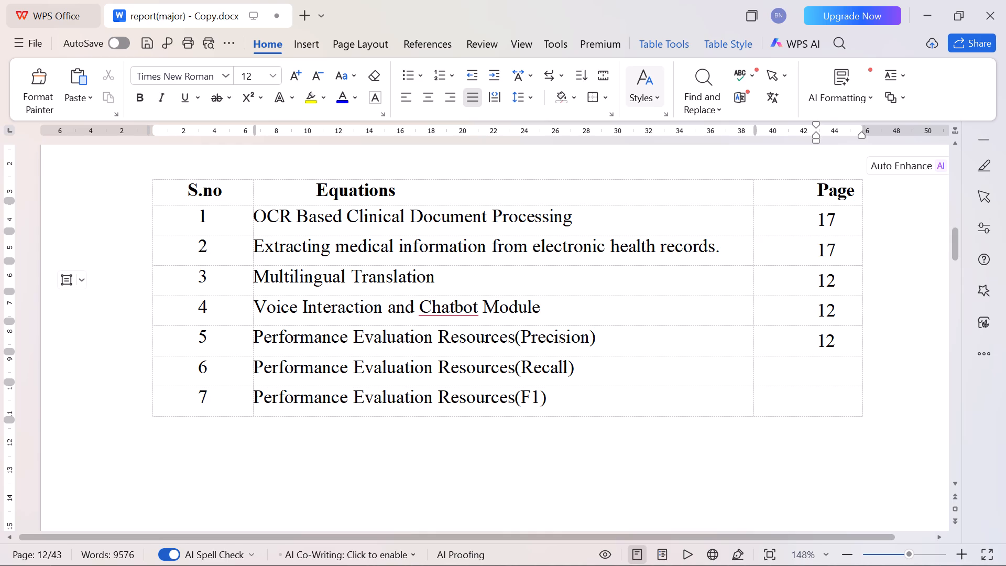
key(BackSpace)
key(7)
key(Down)
key(BackSpace)
key(7)
Set the List of Equations page number of equations 5, 6 and 7 to 18, and save the document.
key(Down)
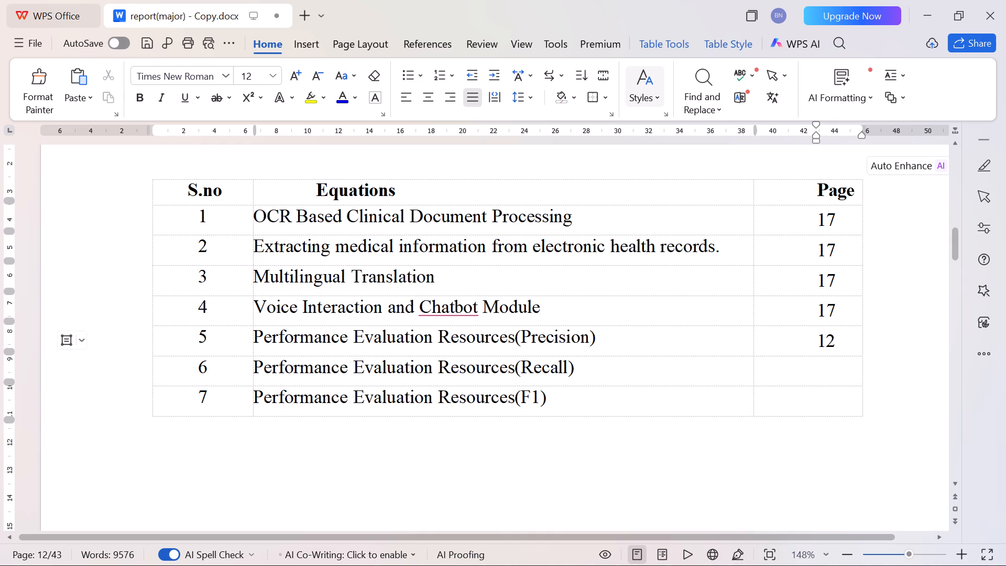
key(BackSpace)
key(8)
key(Down)
text(18)
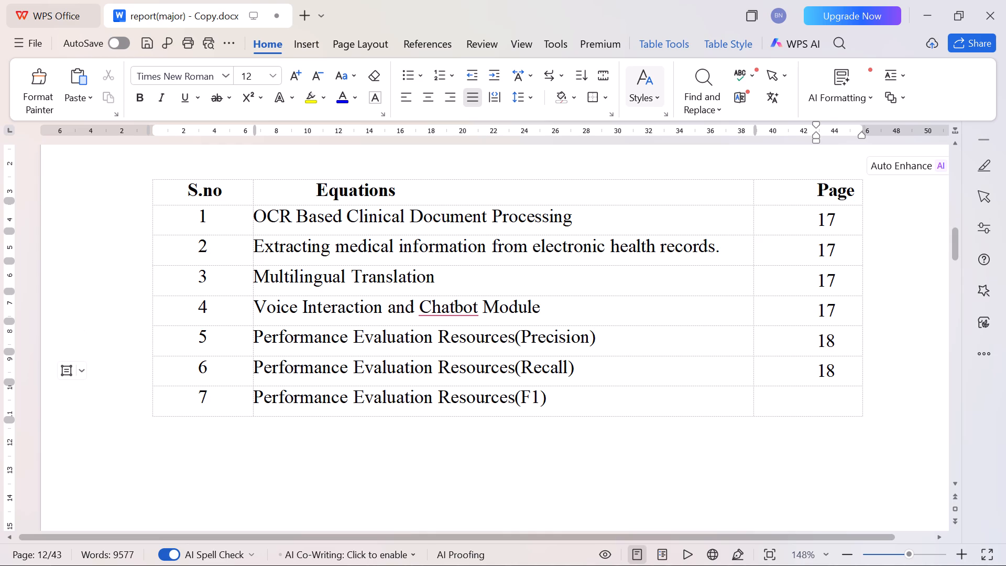
key(Down)
text(18)
key(ctrl+s)
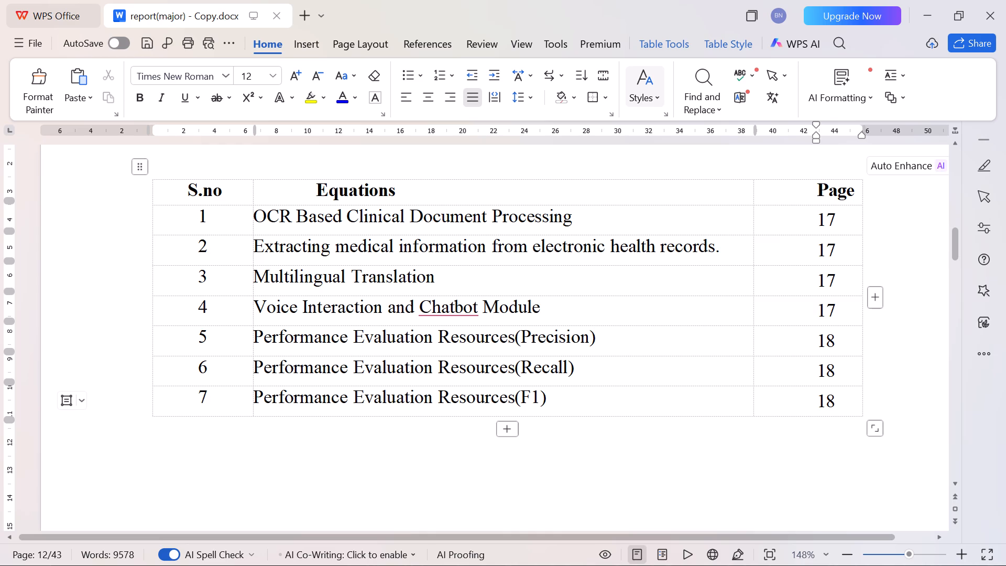
Look over the pages following the List of Equations, into the Chapter 1 Introduction.
scroll(576, 413, down, 20)
scroll(576, 413, down, 2)
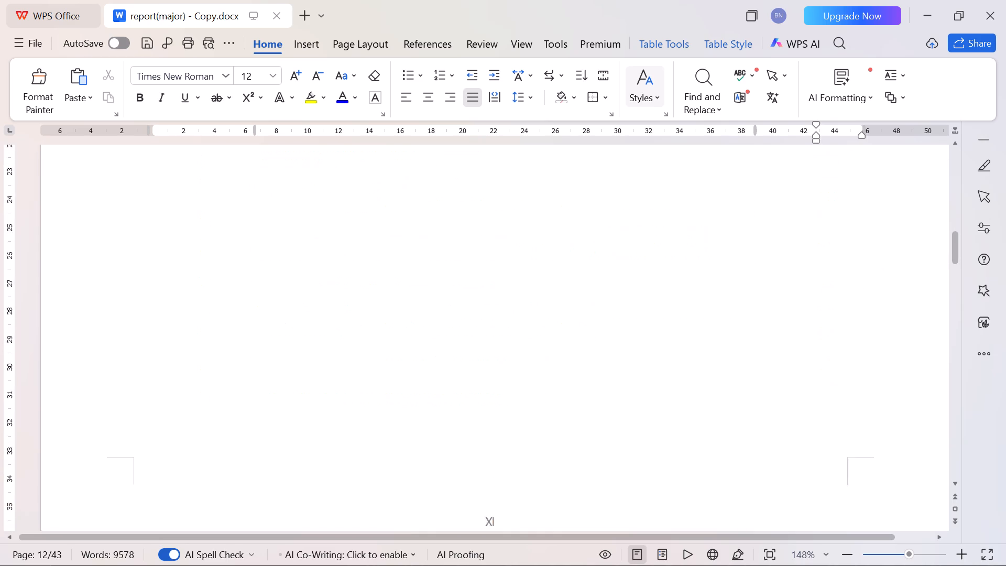
scroll(581, 405, down, 16)
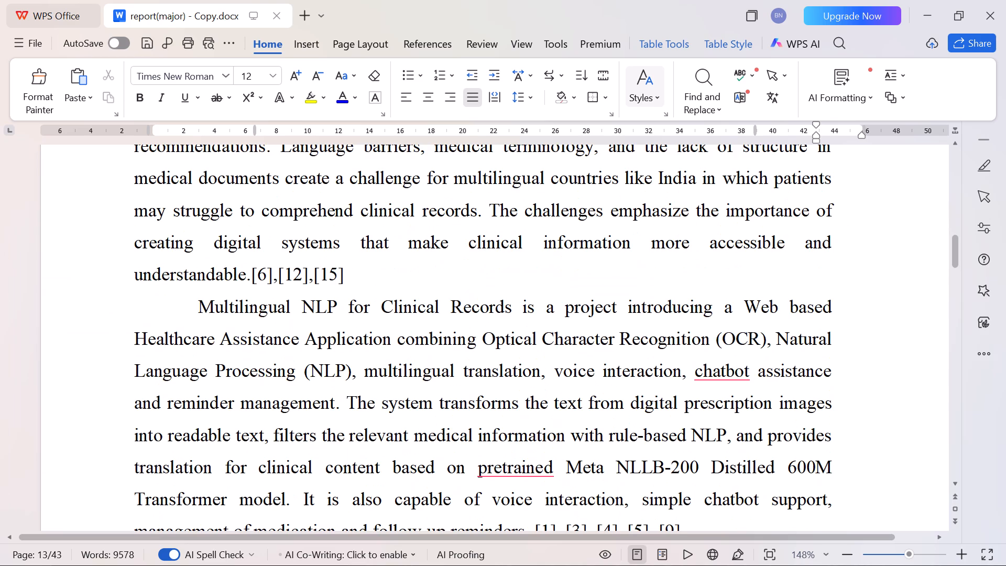
ctrl+scroll(581, 398, down, 6)
scroll(581, 398, down, 1)
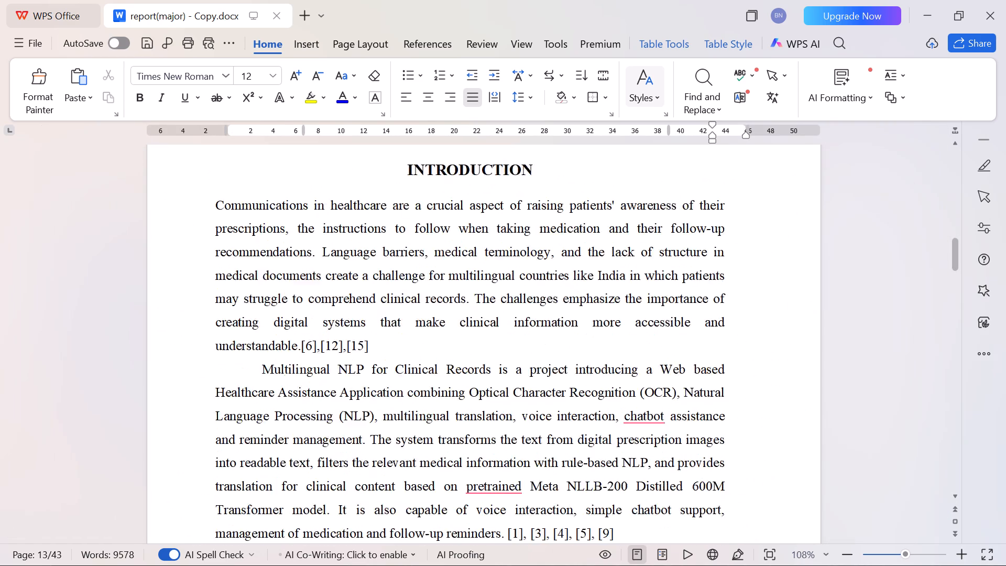
scroll(581, 398, down, 1)
scroll(581, 398, up, 1)
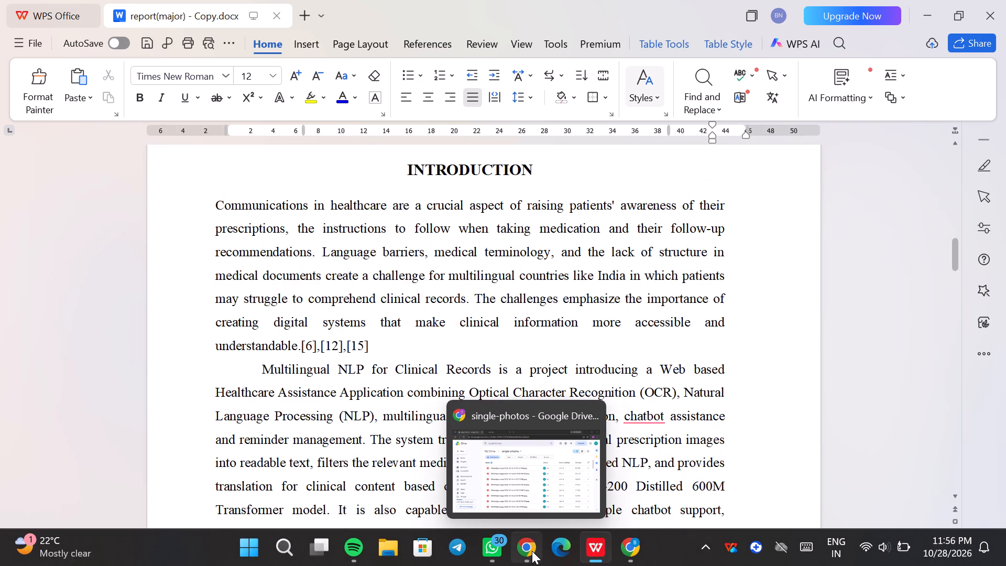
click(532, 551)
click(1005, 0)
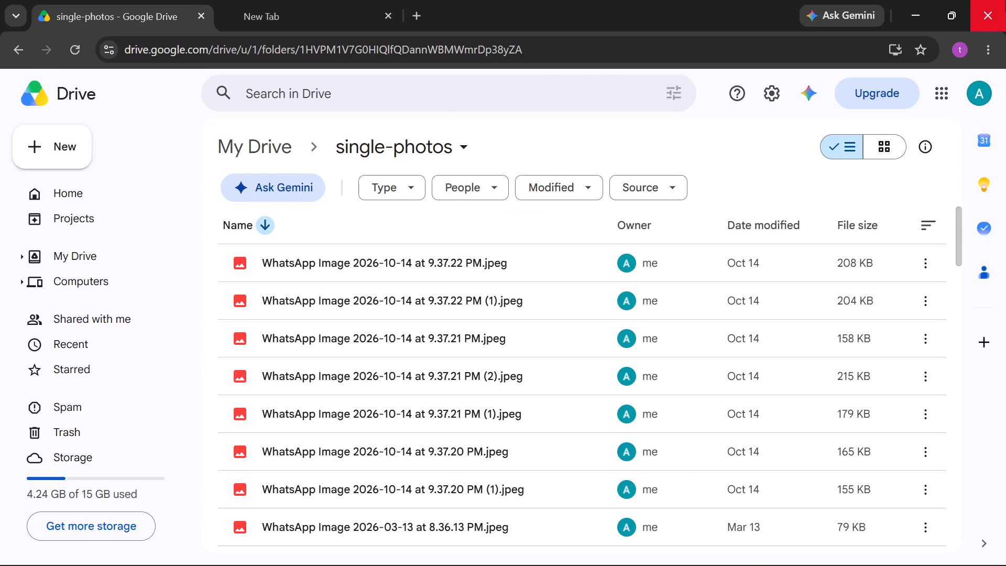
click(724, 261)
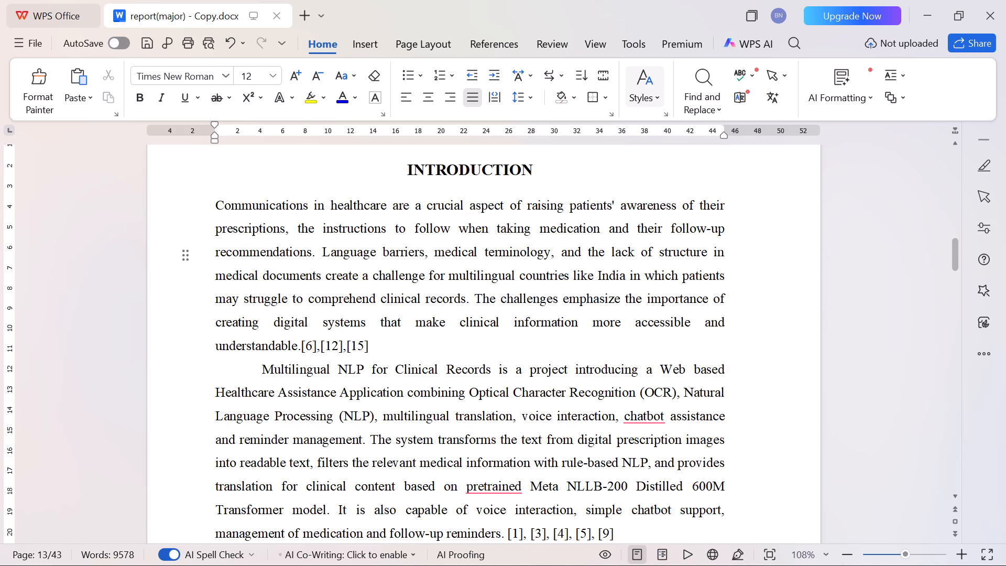
Review the page numbers in the Contents table and check the front-matter lists through to the List of Equations.
scroll(665, 295, up, 3)
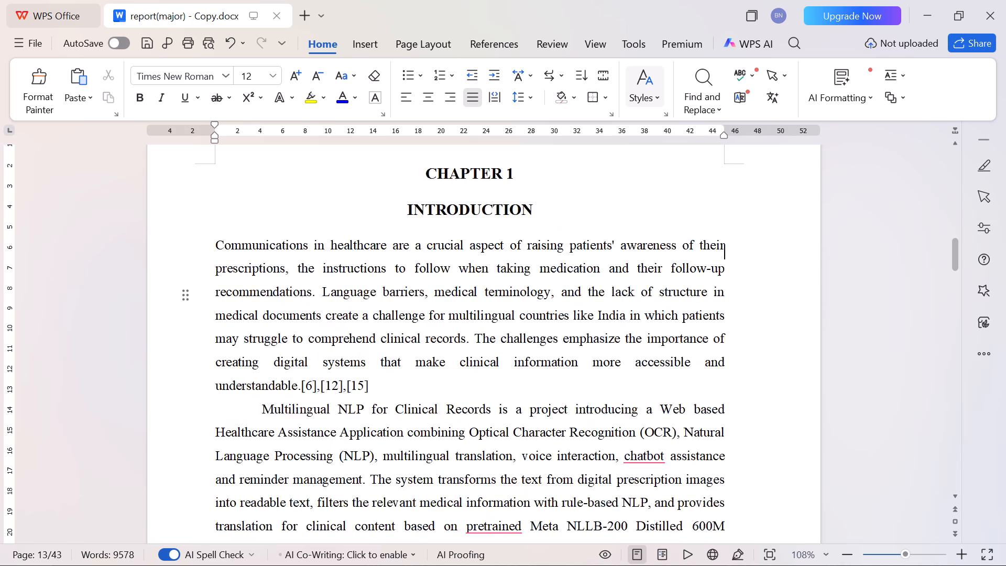
scroll(665, 295, up, 19)
scroll(665, 295, down, 1)
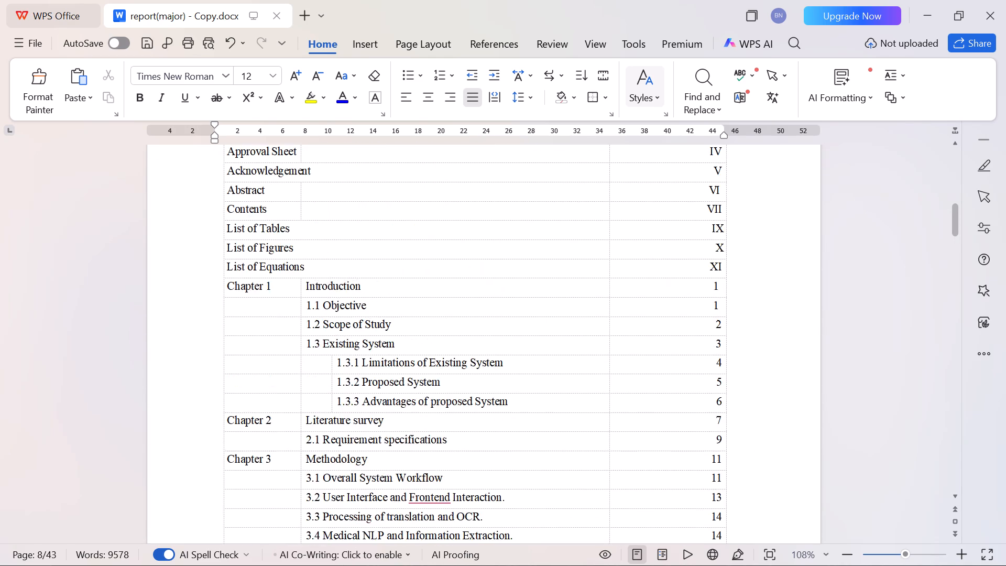
scroll(665, 295, down, 1)
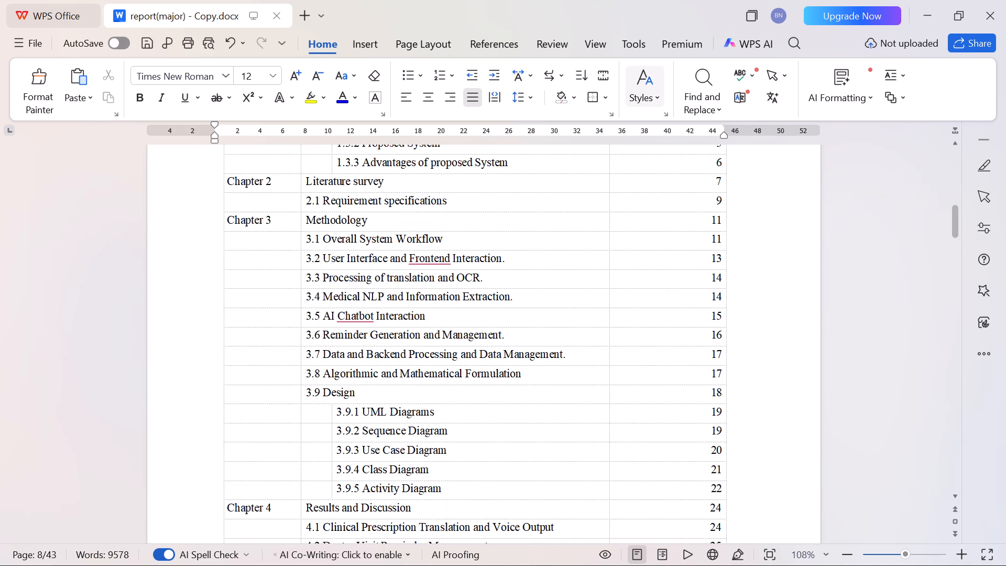
scroll(665, 295, down, 2)
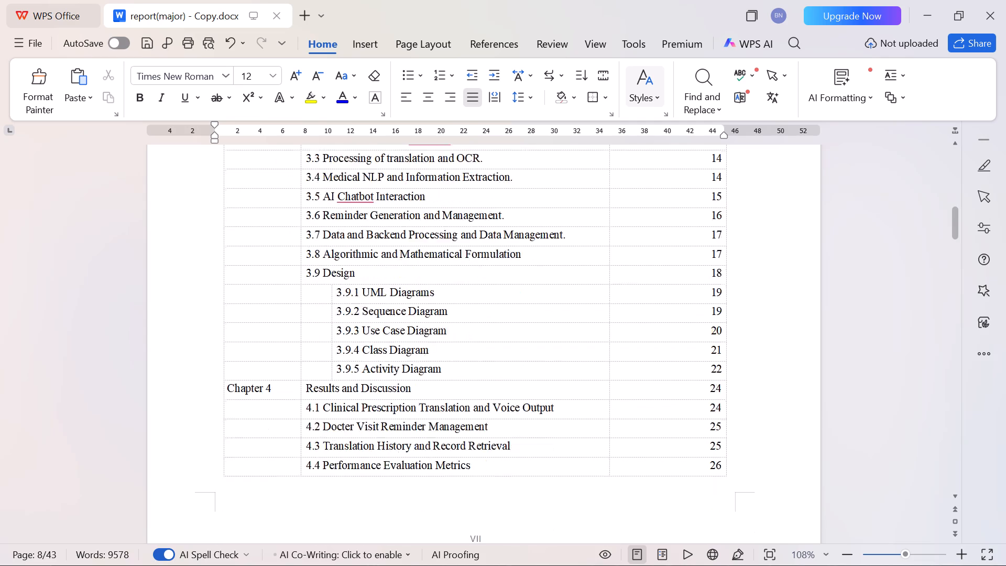
scroll(665, 295, down, 13)
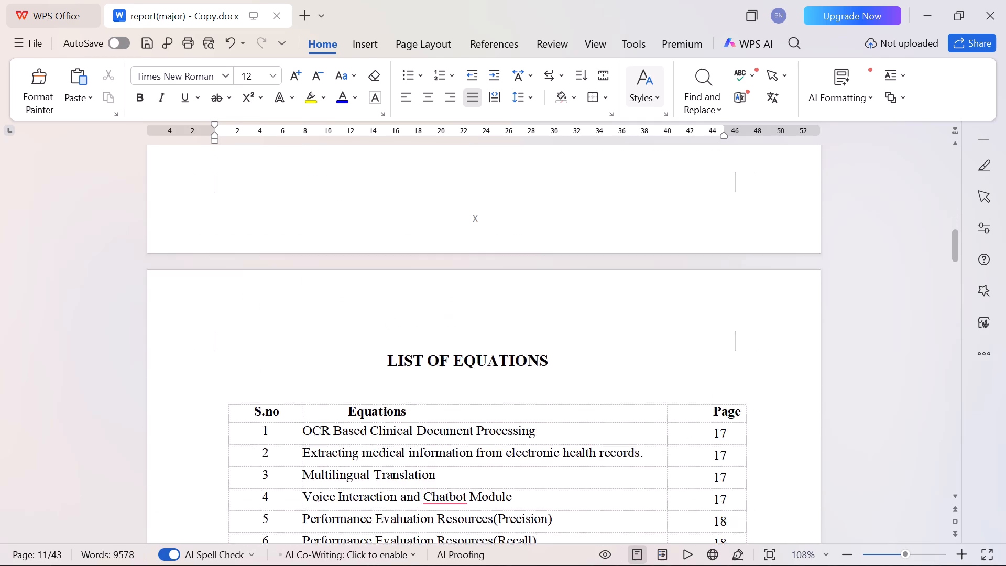
Look through the report body from Chapter 1 to the References, checking the chapter pages and their page numbers.
scroll(665, 295, down, 10)
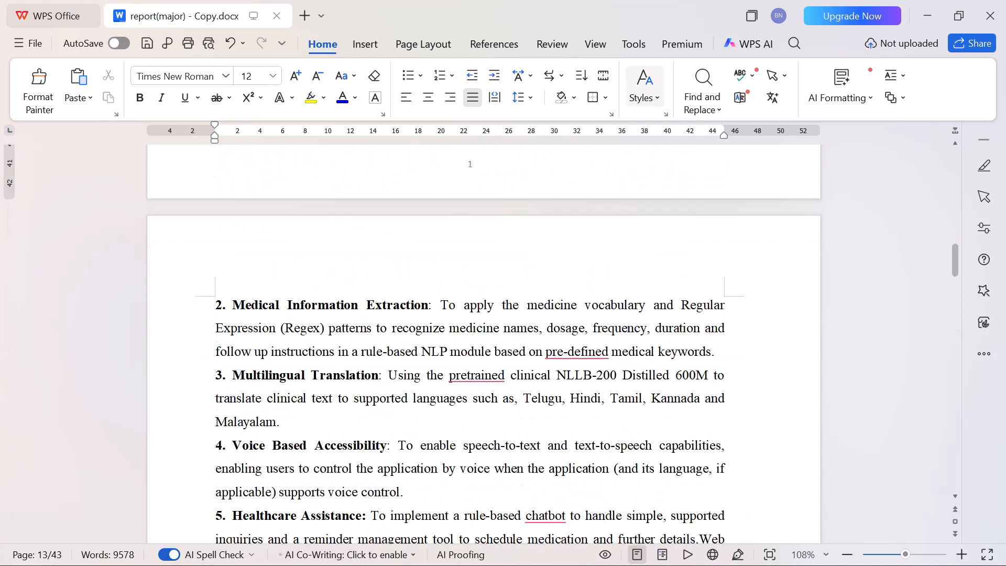
scroll(665, 295, down, 9)
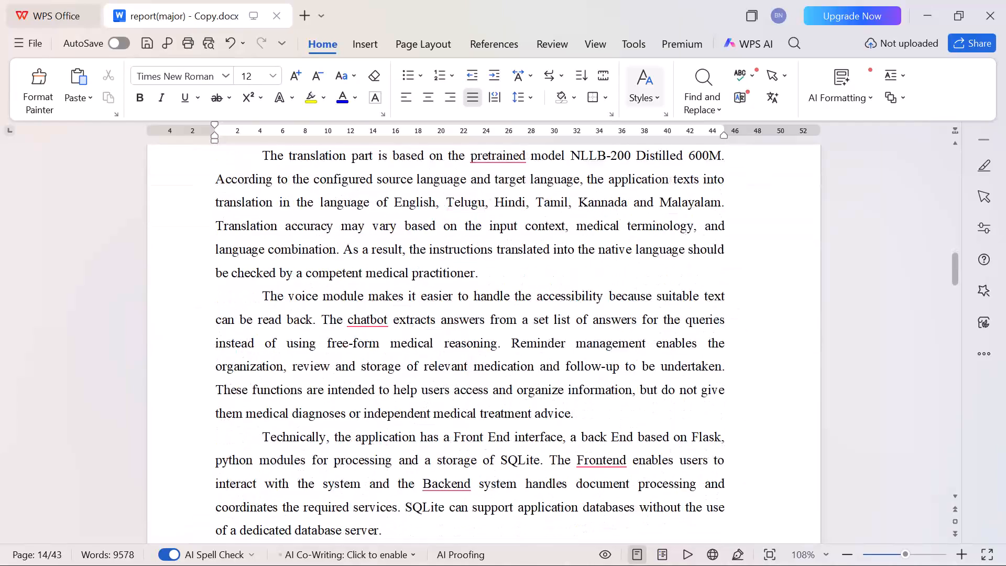
scroll(665, 295, down, 17)
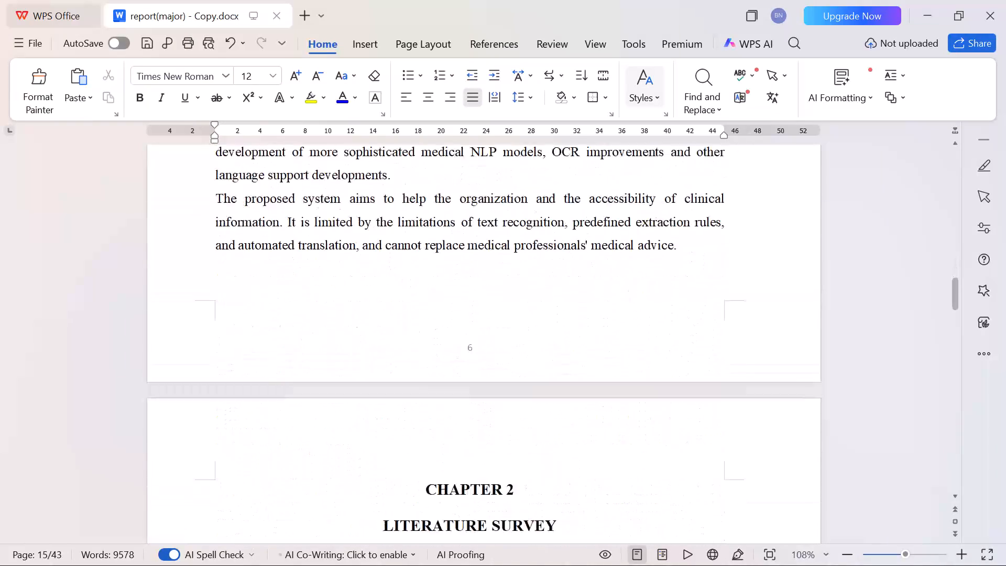
scroll(665, 295, down, 17)
scroll(665, 295, up, 1)
scroll(665, 295, down, 13)
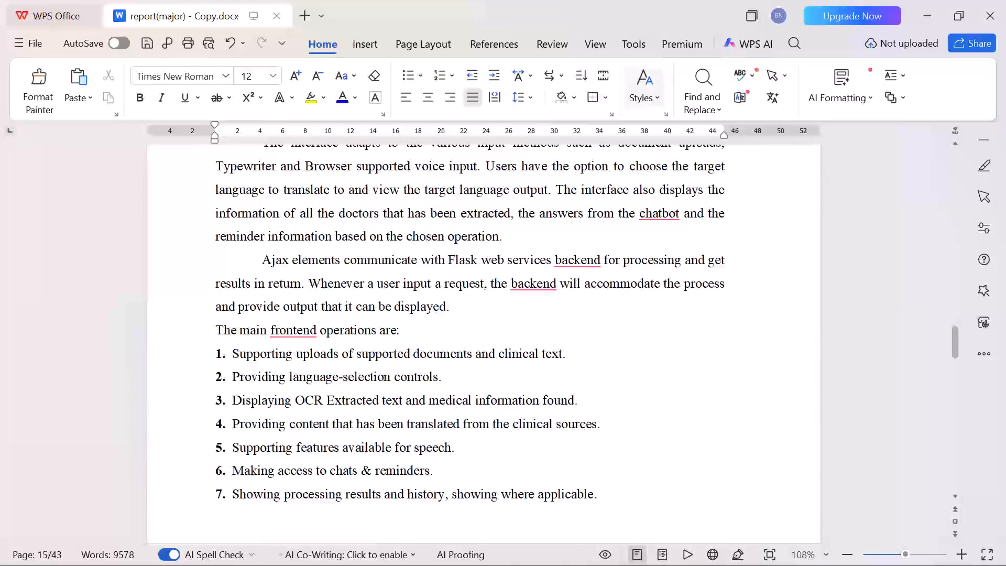
scroll(665, 295, down, 20)
scroll(665, 295, down, 13)
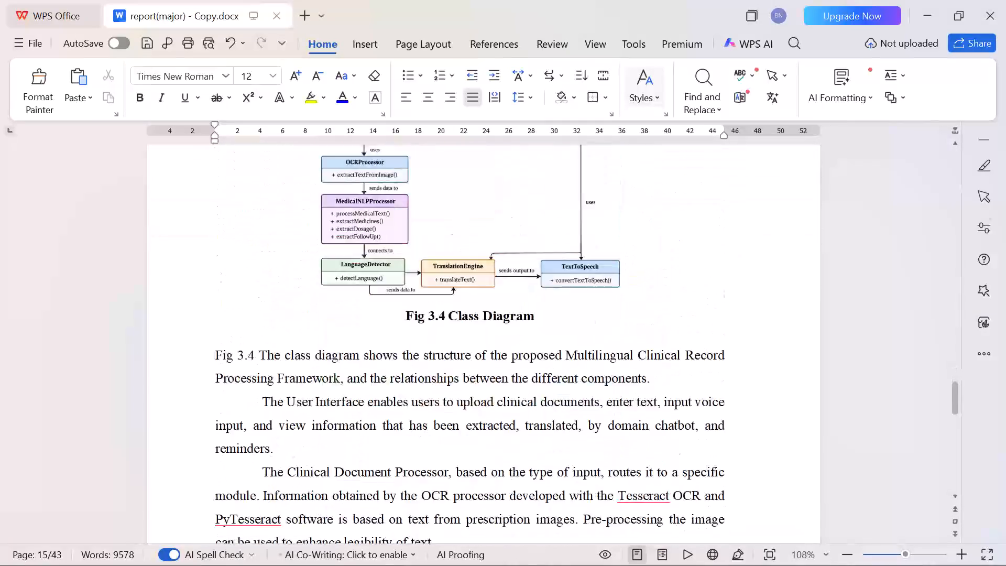
scroll(665, 295, down, 20)
scroll(665, 295, down, 13)
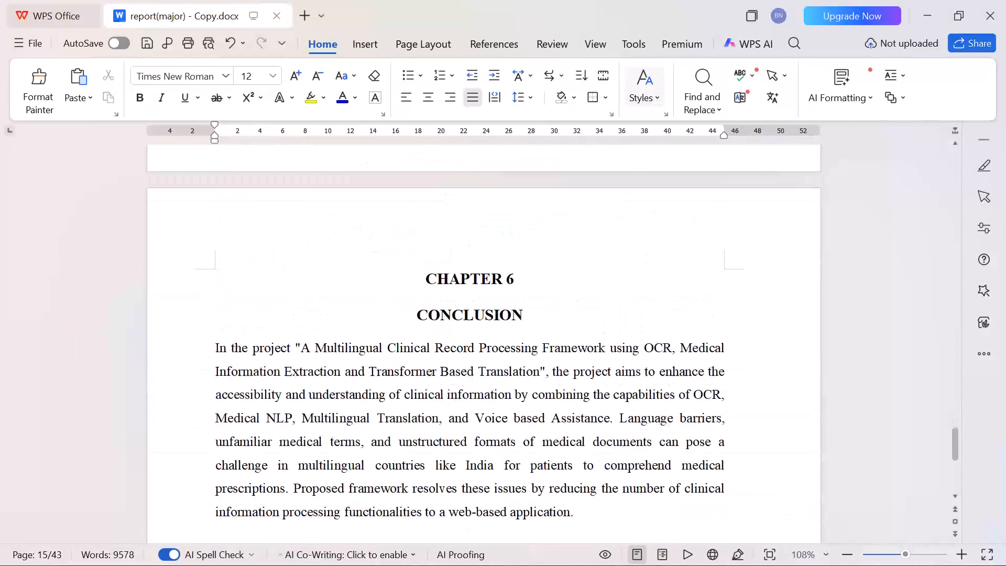
scroll(665, 295, down, 18)
scroll(665, 295, up, 6)
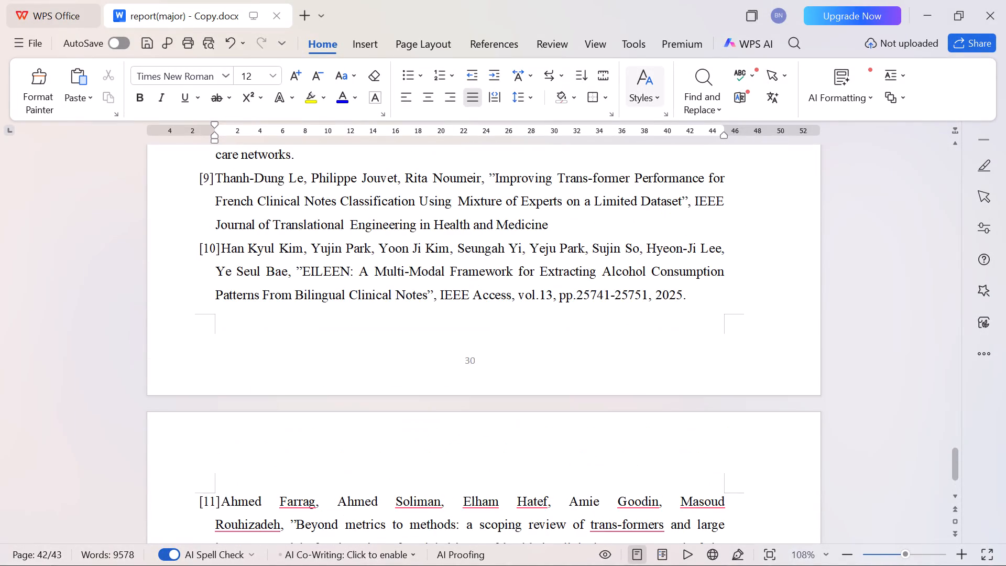
scroll(665, 295, up, 4)
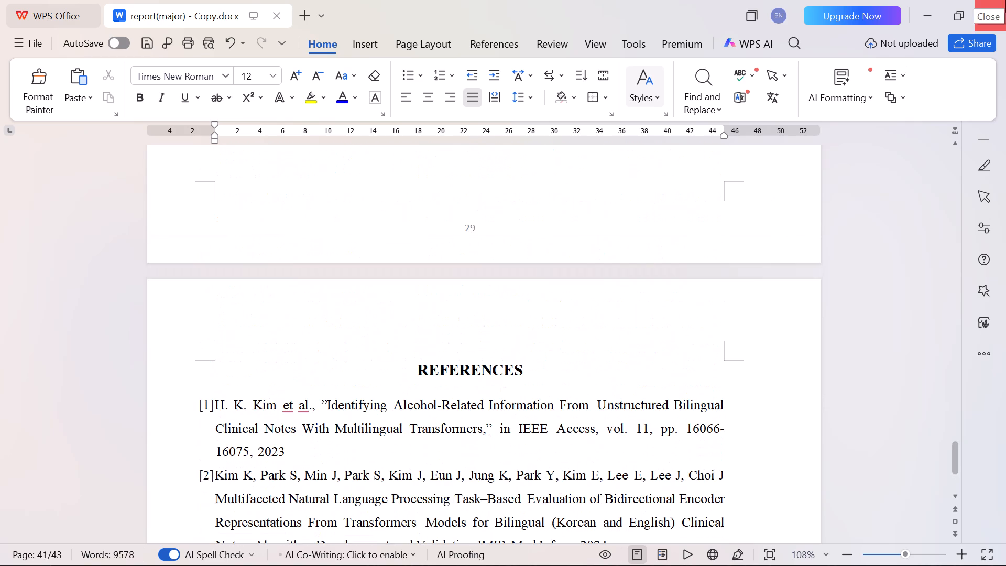
Close the WPS Office window containing the report copy.
click(1005, 0)
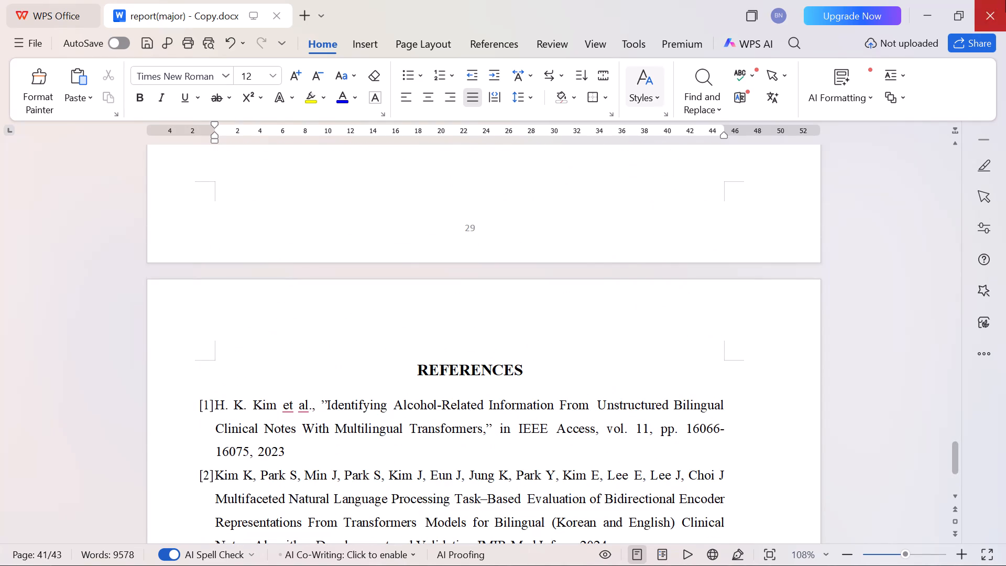
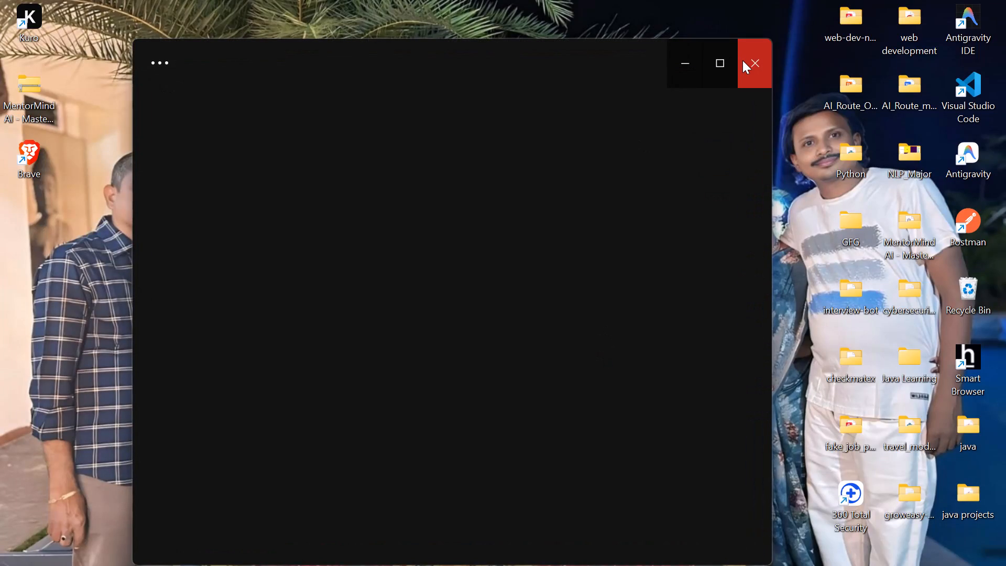
Close the Spotify window and the blank Chrome window.
click(742, 60)
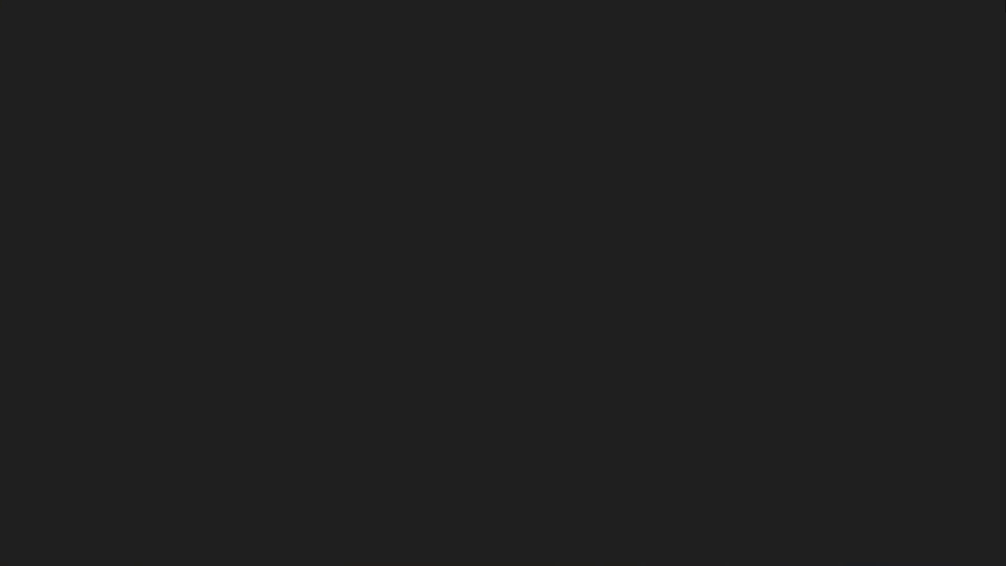
double_click(1005, 0)
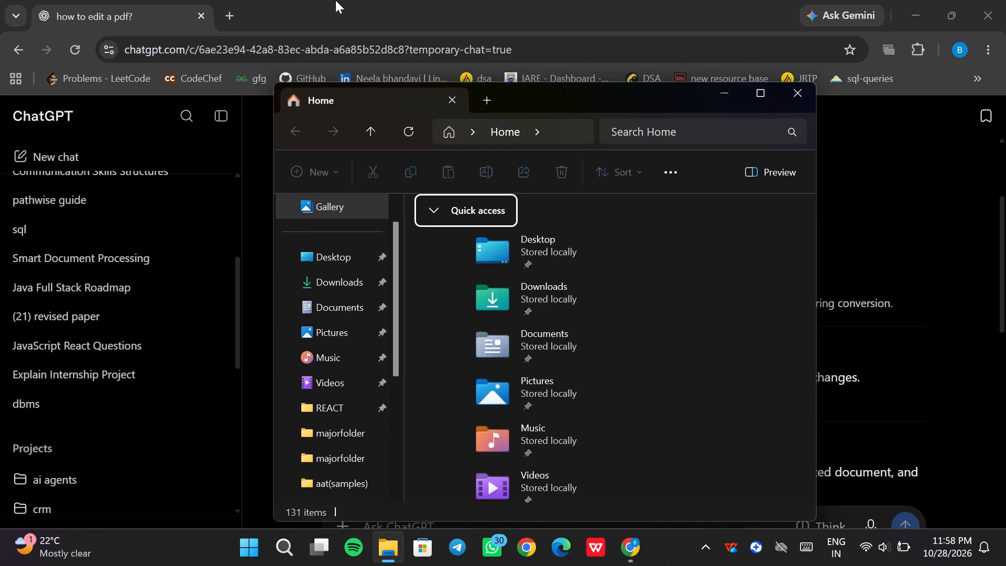
click(357, 263)
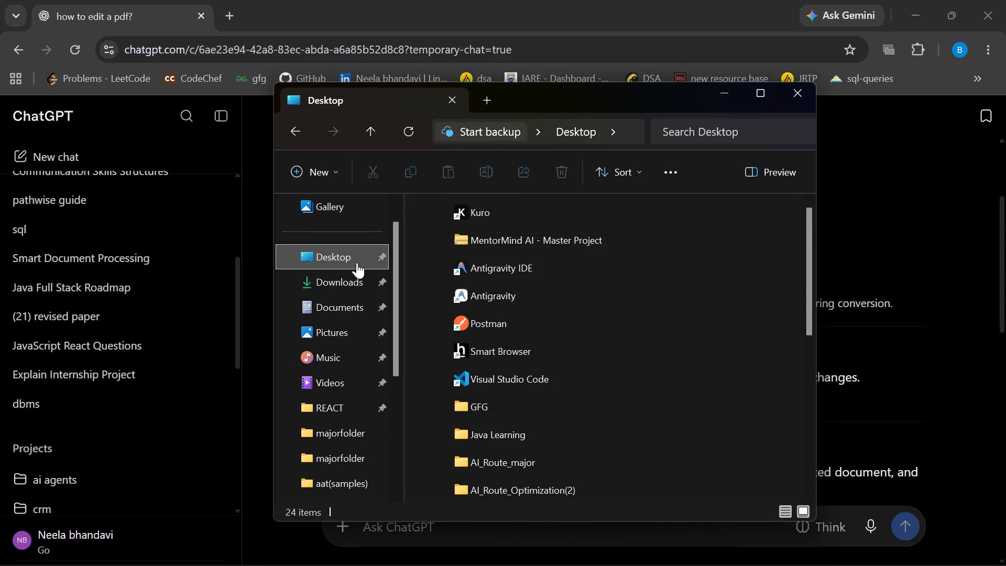
click(346, 280)
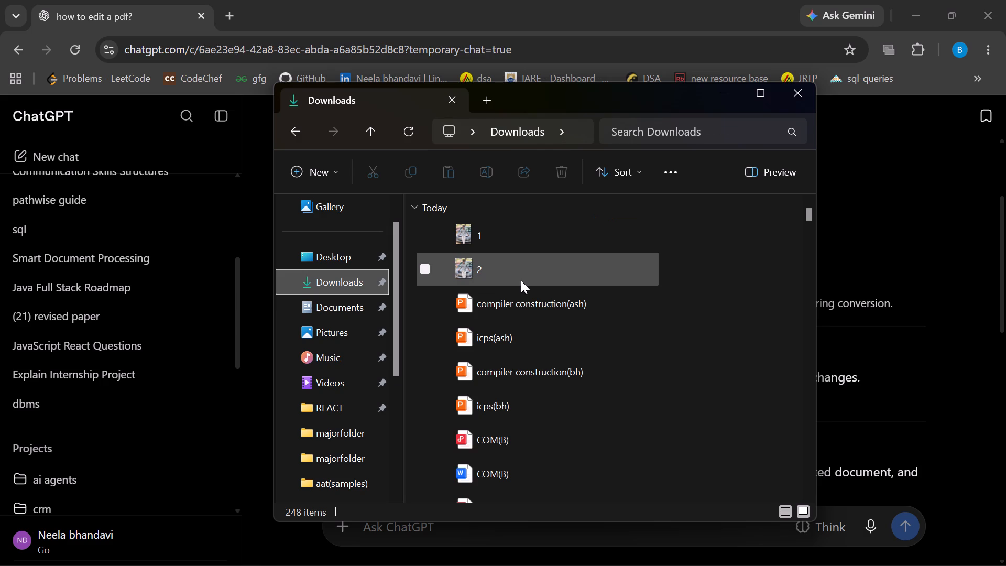
click(521, 280)
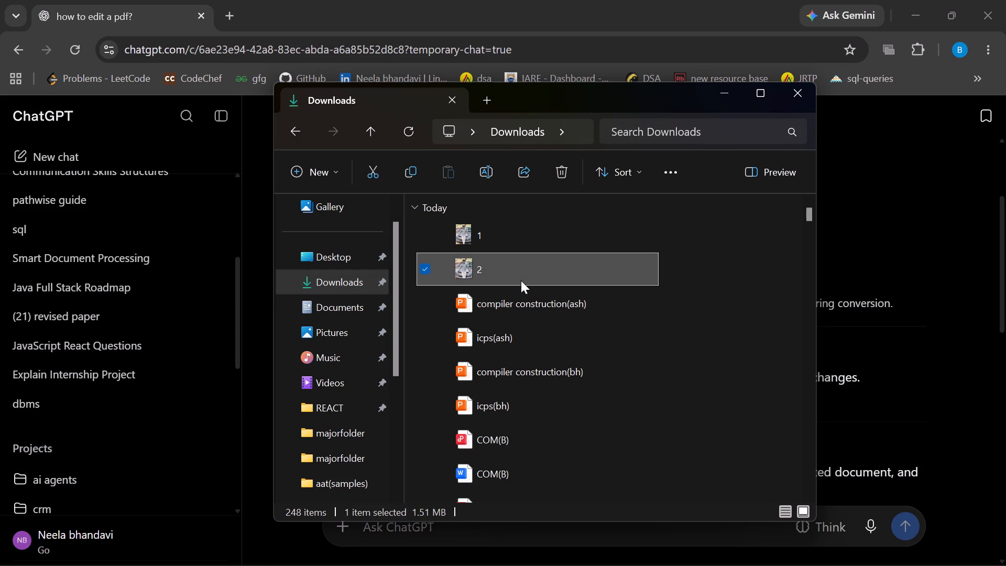
key(shift+Up)
key(Delete)
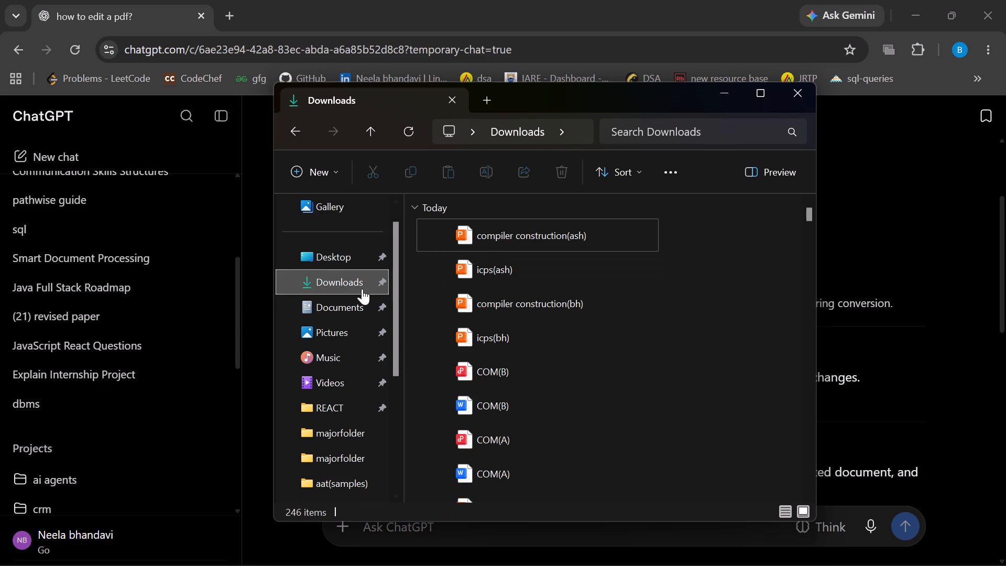
Open the majorfolder folder inside AI_Route_major on the Desktop.
click(335, 268)
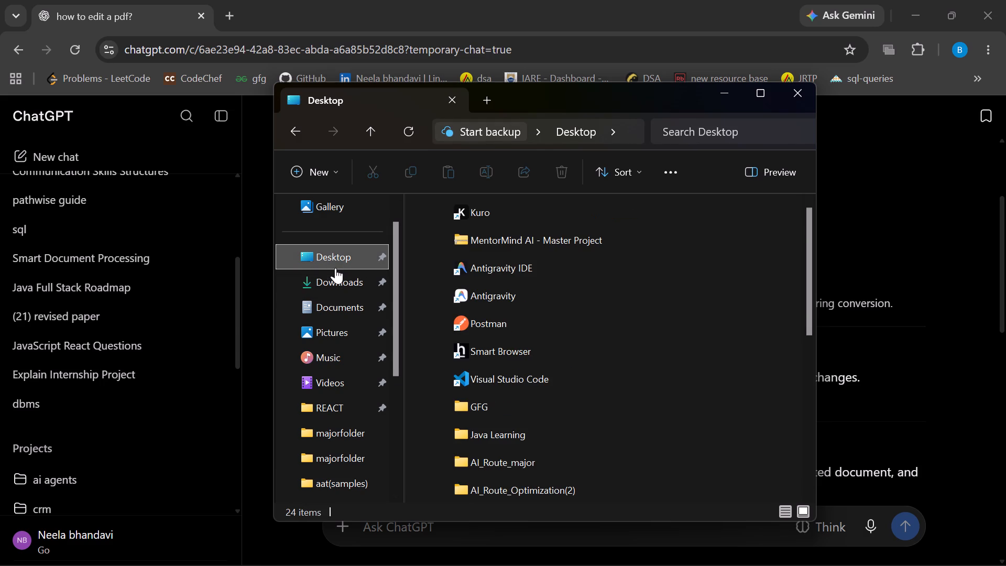
click(336, 284)
click(340, 264)
scroll(506, 309, down, 3)
double_click(547, 234)
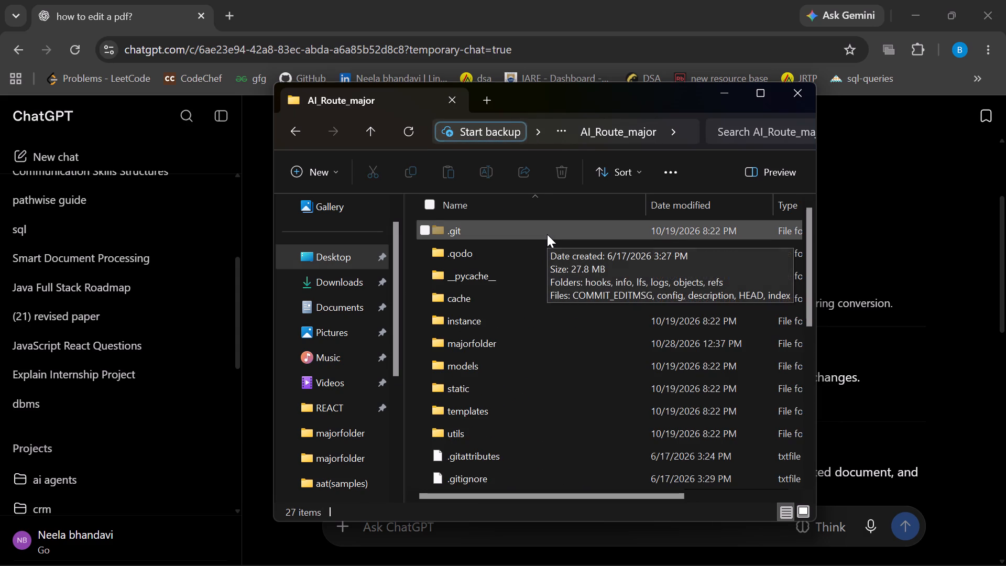
double_click(496, 347)
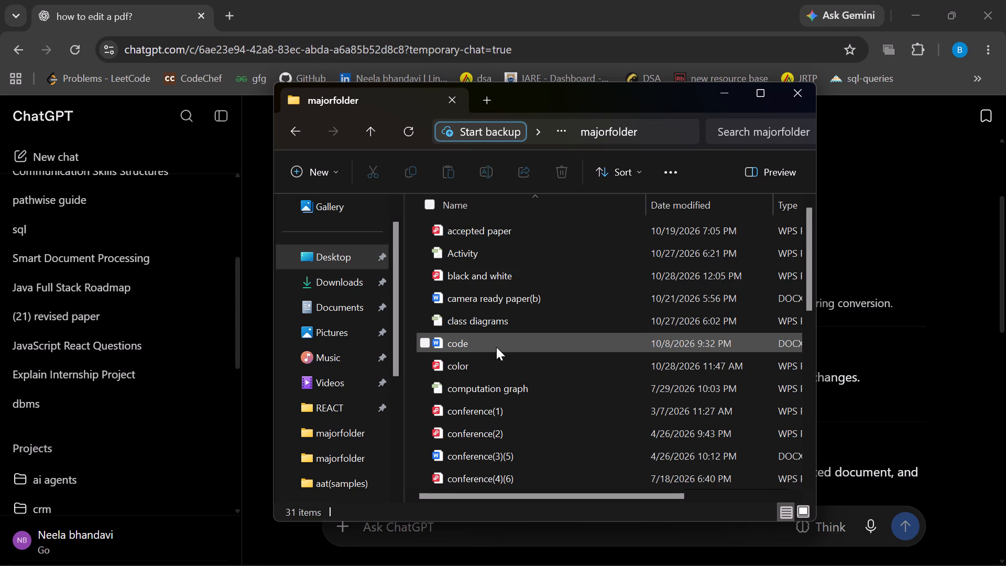
Find the black and white PDF among the majorfolder files, open it in WPS Office and dismiss the OCR suggestion.
scroll(496, 347, down, 4)
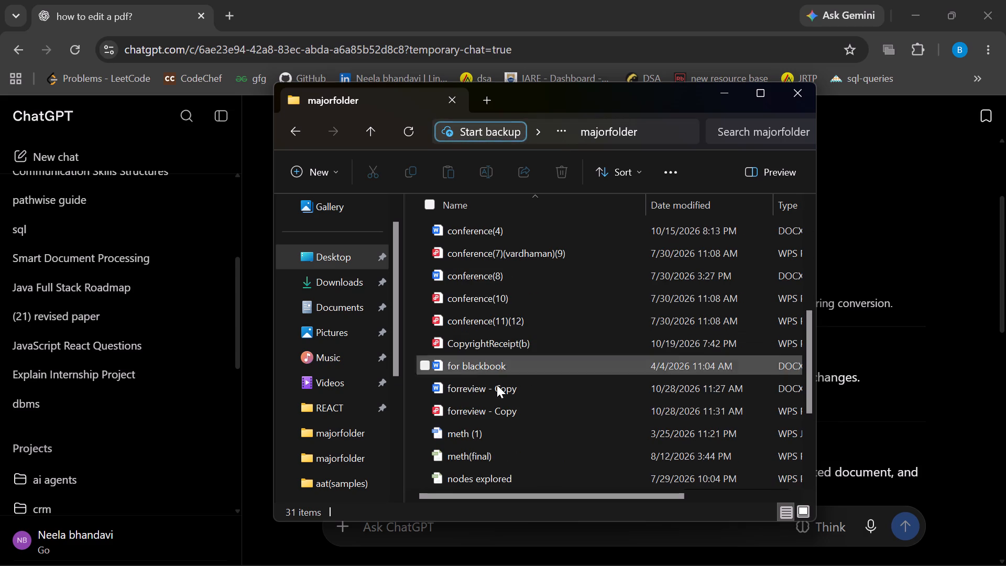
scroll(497, 416, down, 1)
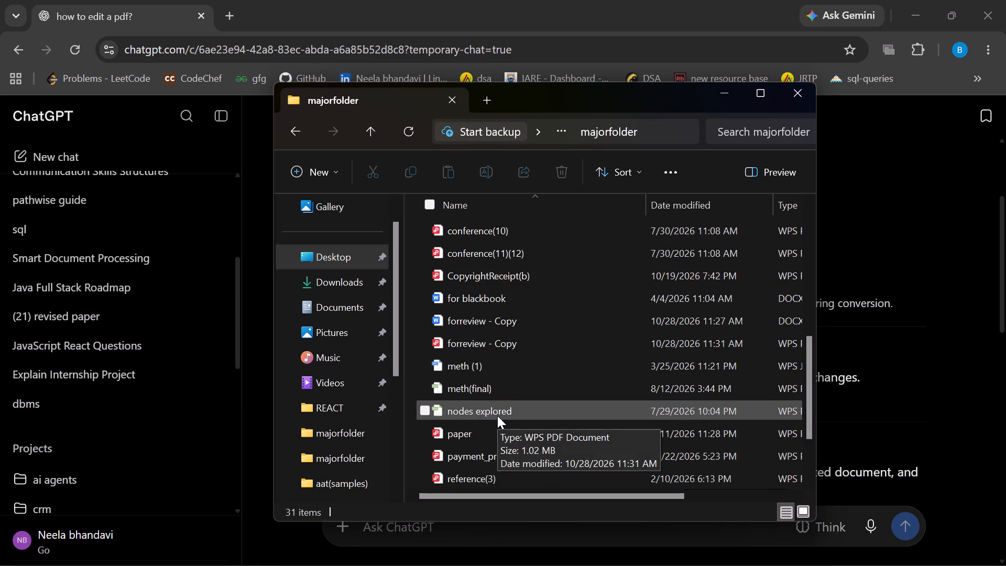
scroll(497, 416, down, 10)
scroll(497, 416, up, 3)
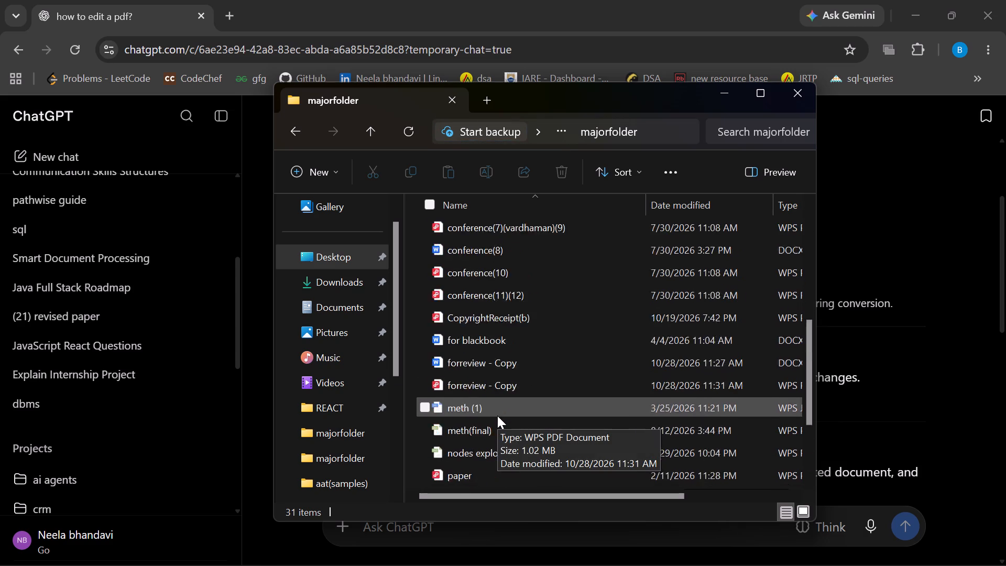
scroll(497, 416, up, 9)
click(497, 416)
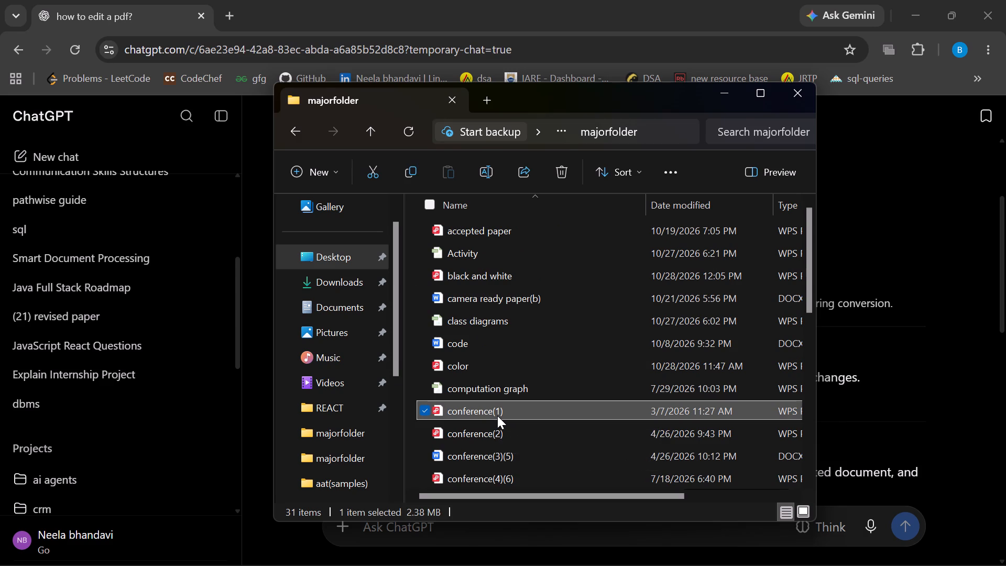
text(bla)
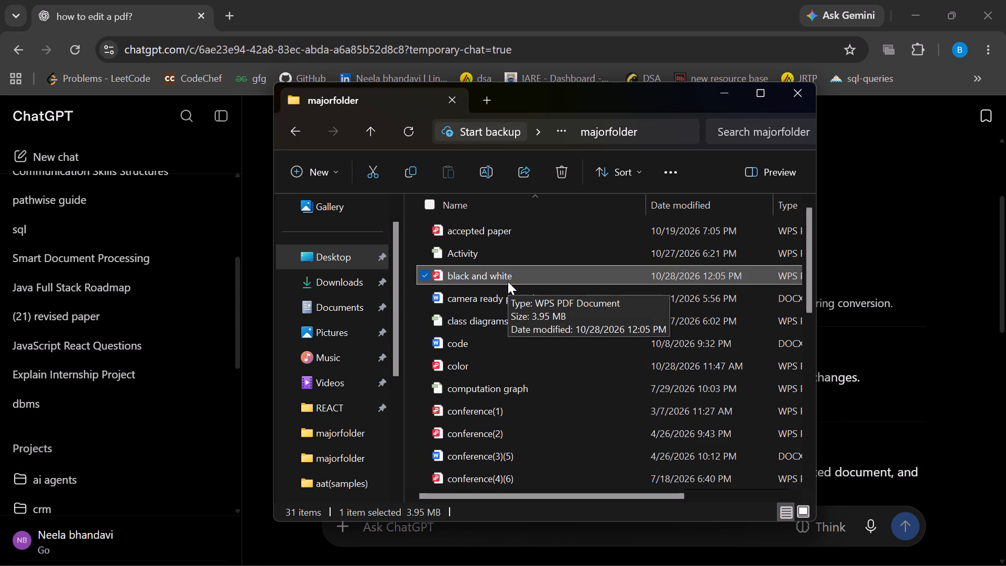
text(col)
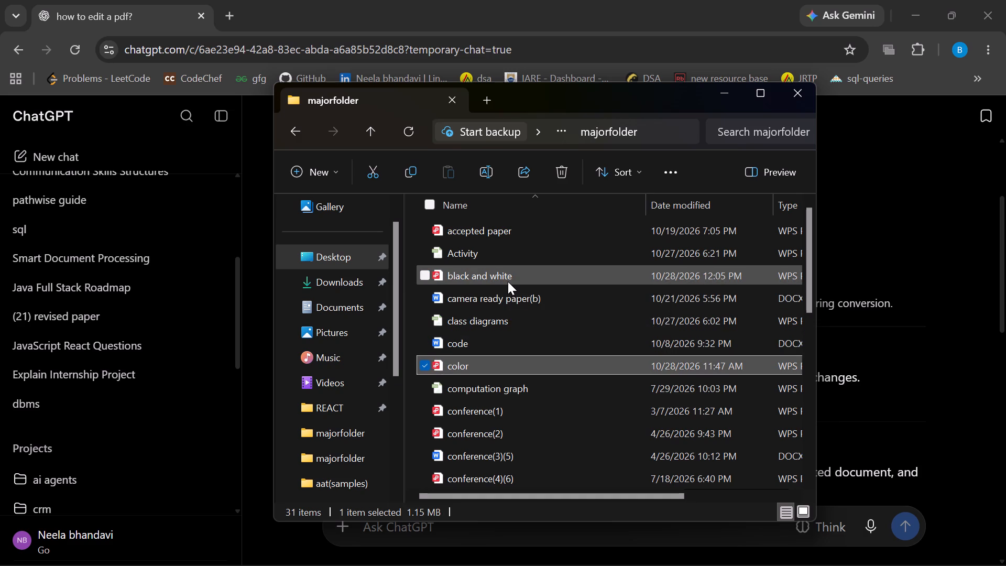
double_click(513, 274)
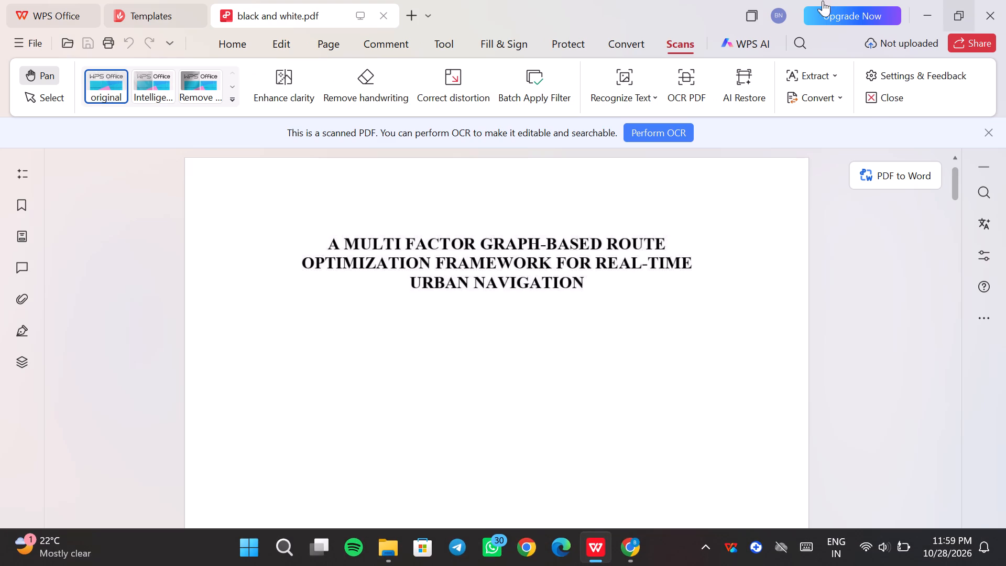
click(986, 127)
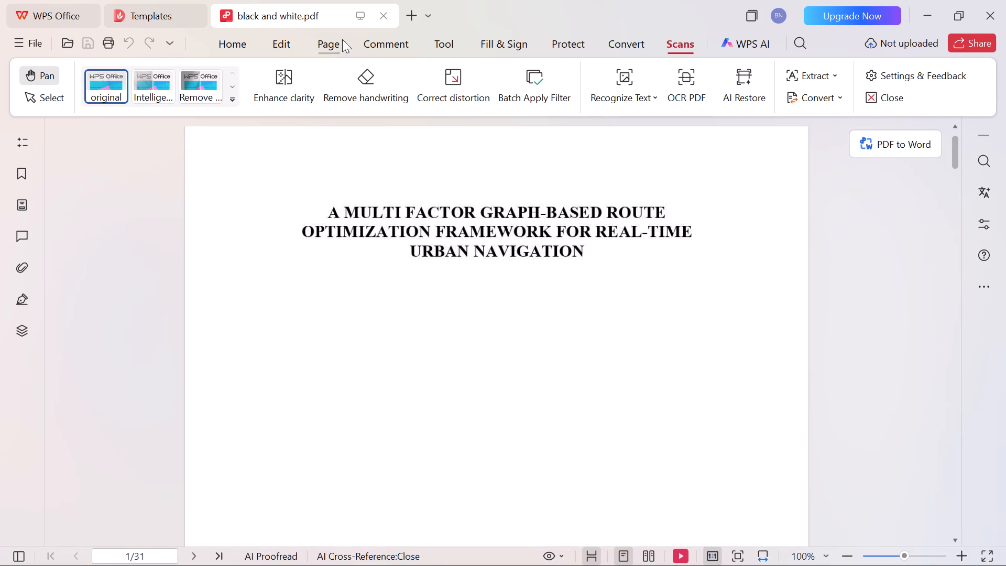
Look through the black and white PDF's front matter from the title page to the List of Tables.
click(221, 34)
scroll(506, 369, down, 14)
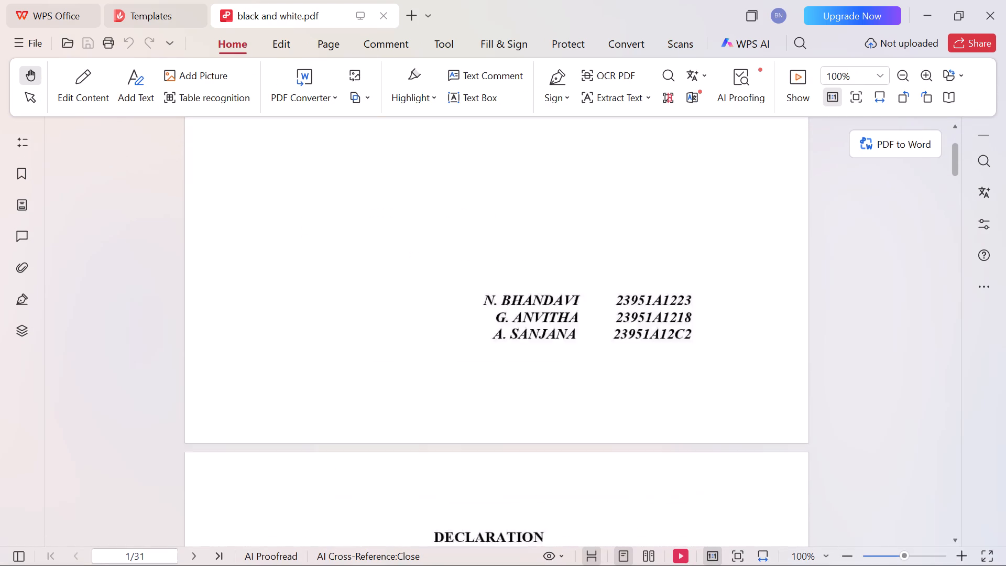
scroll(505, 366, down, 20)
scroll(505, 366, up, 14)
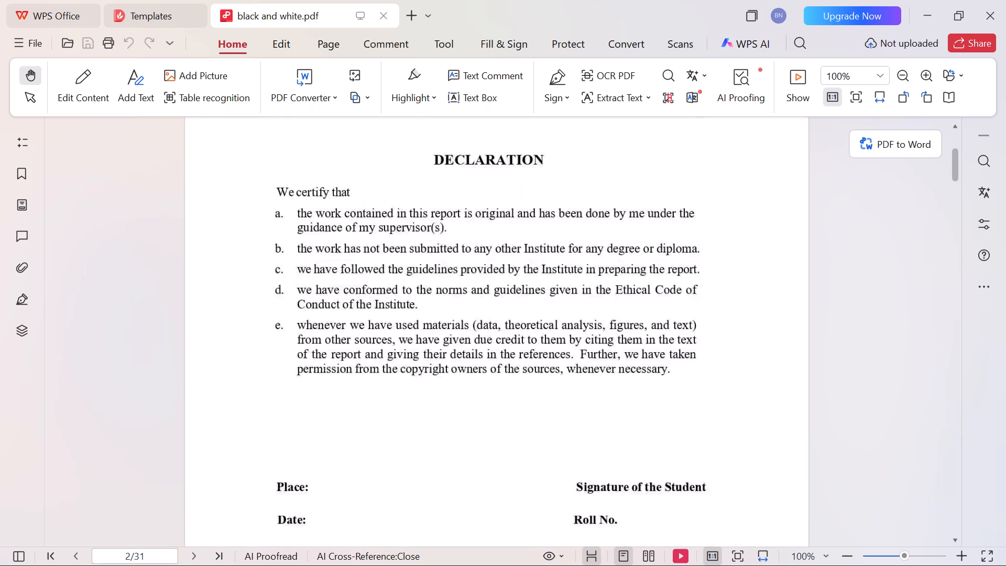
scroll(505, 366, up, 1)
scroll(505, 366, down, 20)
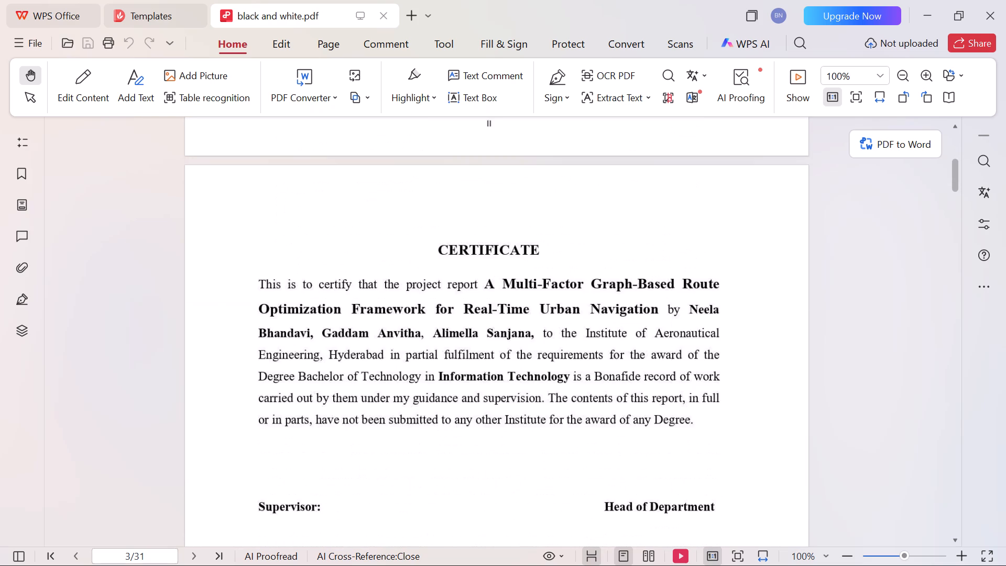
scroll(505, 366, down, 15)
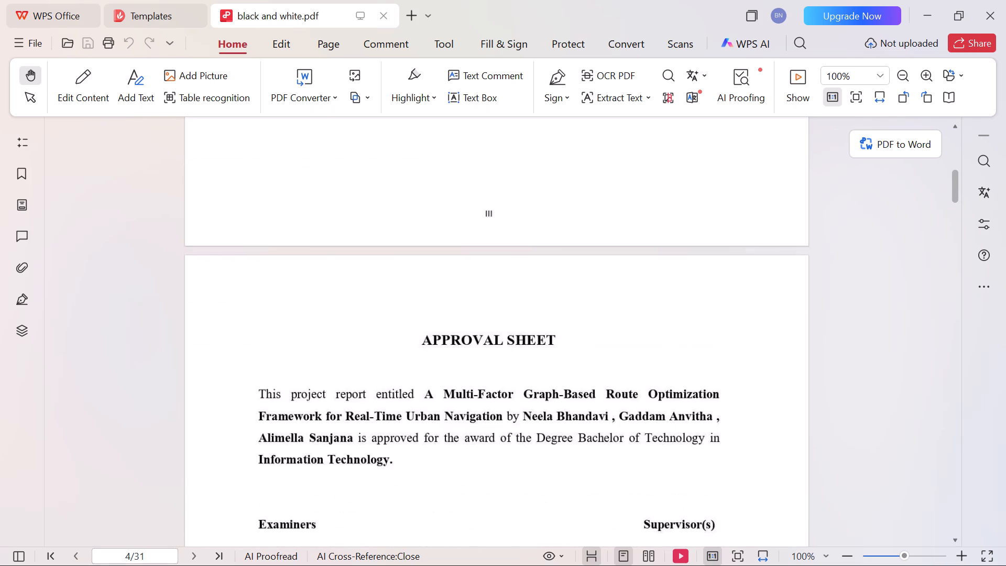
scroll(505, 366, down, 4)
scroll(503, 362, down, 20)
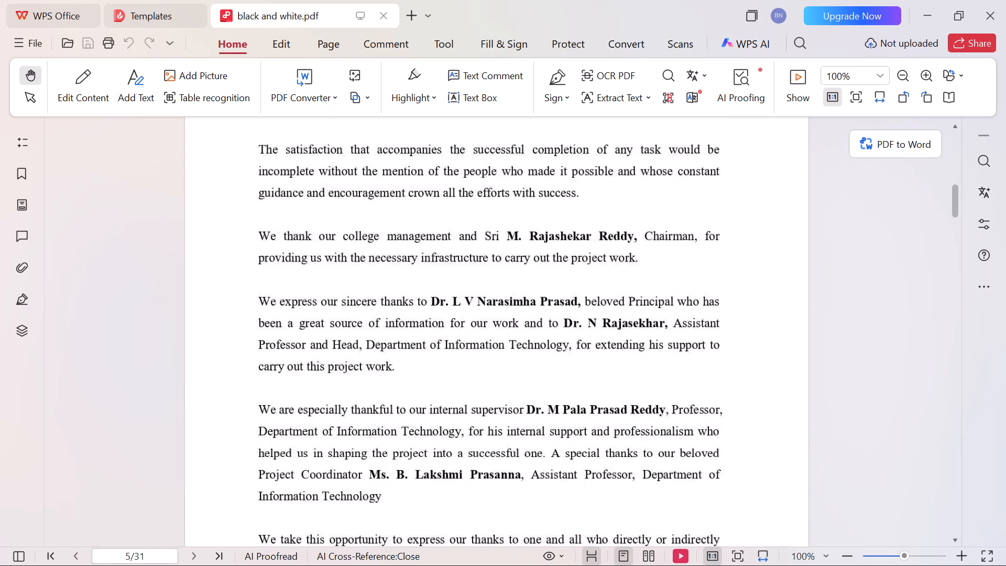
scroll(495, 344, down, 19)
scroll(495, 344, down, 4)
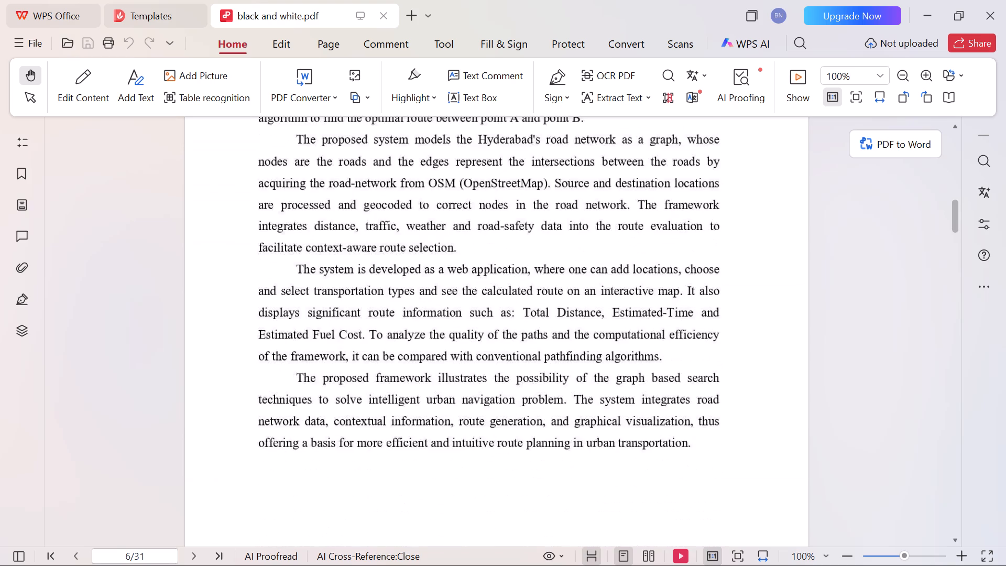
scroll(495, 344, down, 12)
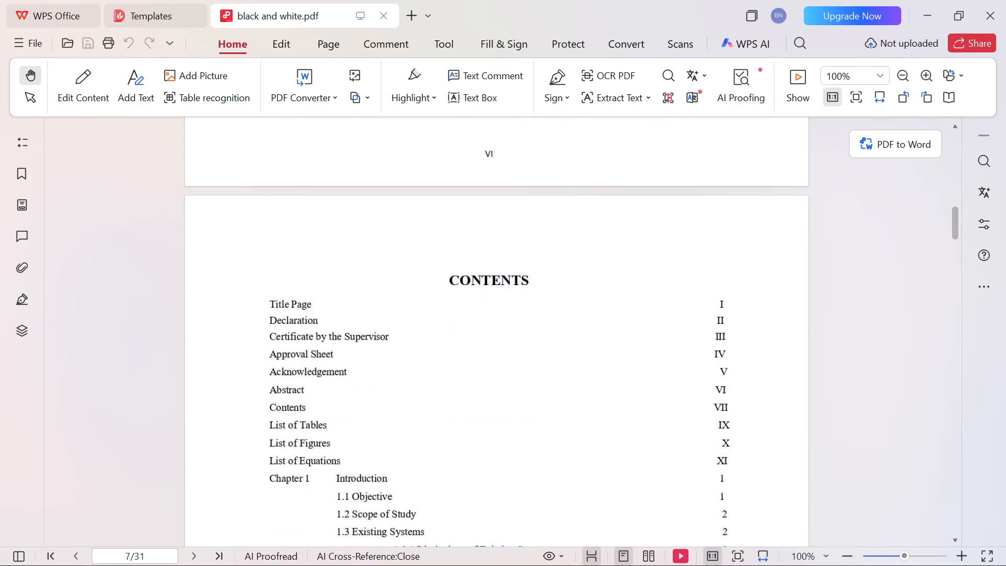
scroll(495, 344, down, 4)
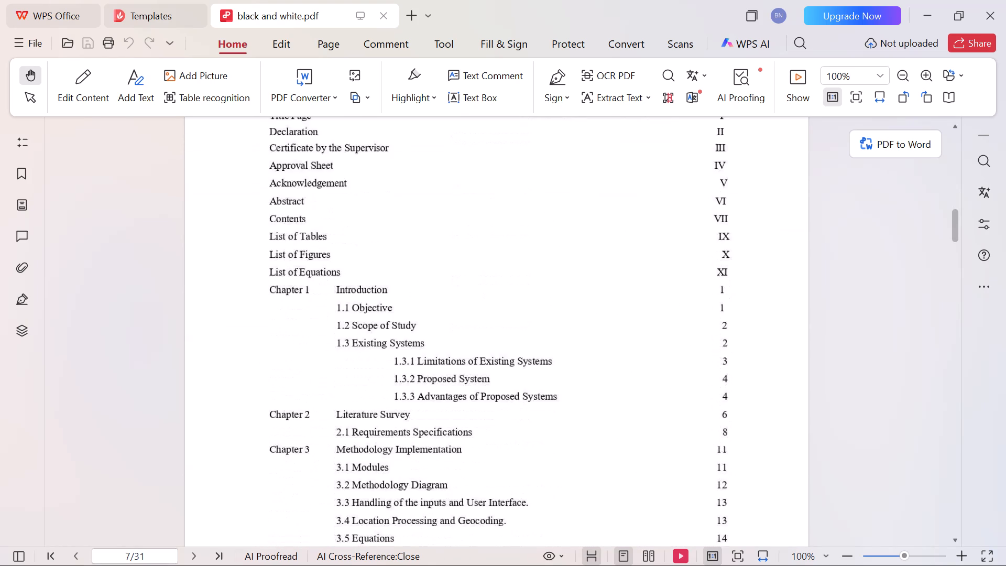
scroll(495, 344, down, 15)
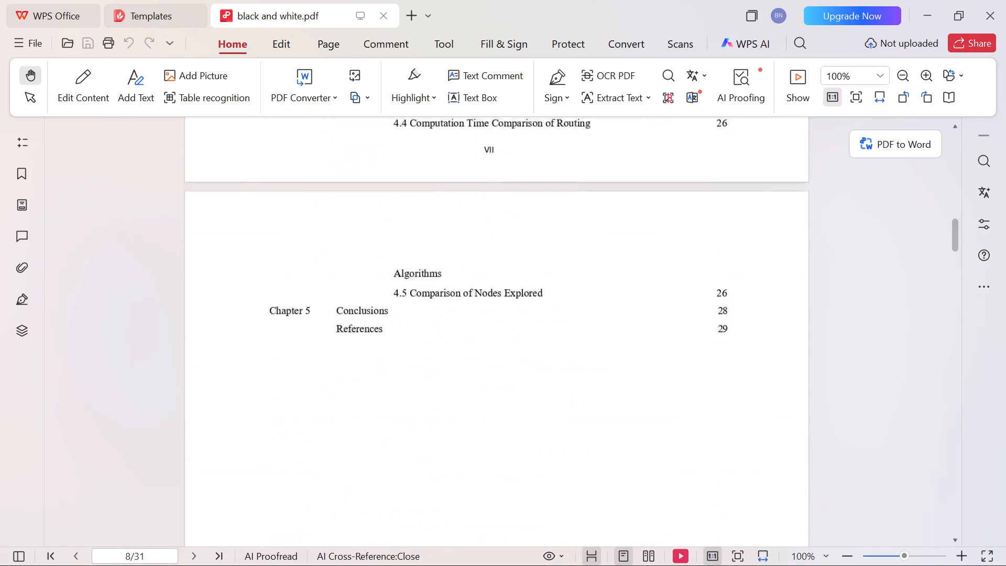
scroll(495, 343, down, 20)
scroll(495, 343, down, 4)
scroll(664, 303, up, 4)
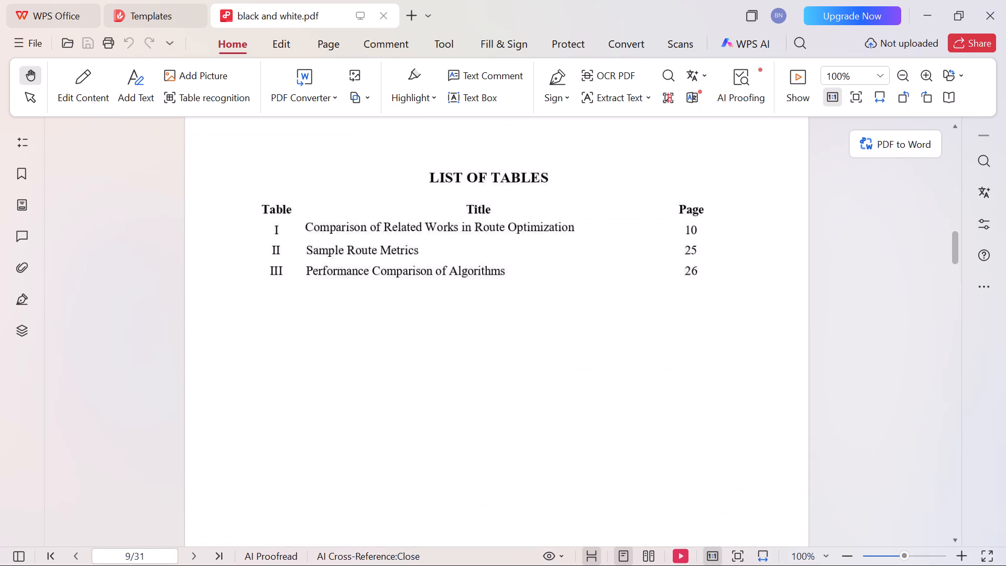
Skim the PDF's chapters as far as section 3.3 of the Methodology, switching from the Pan to the Select tool.
drag(954, 254, 949, 311)
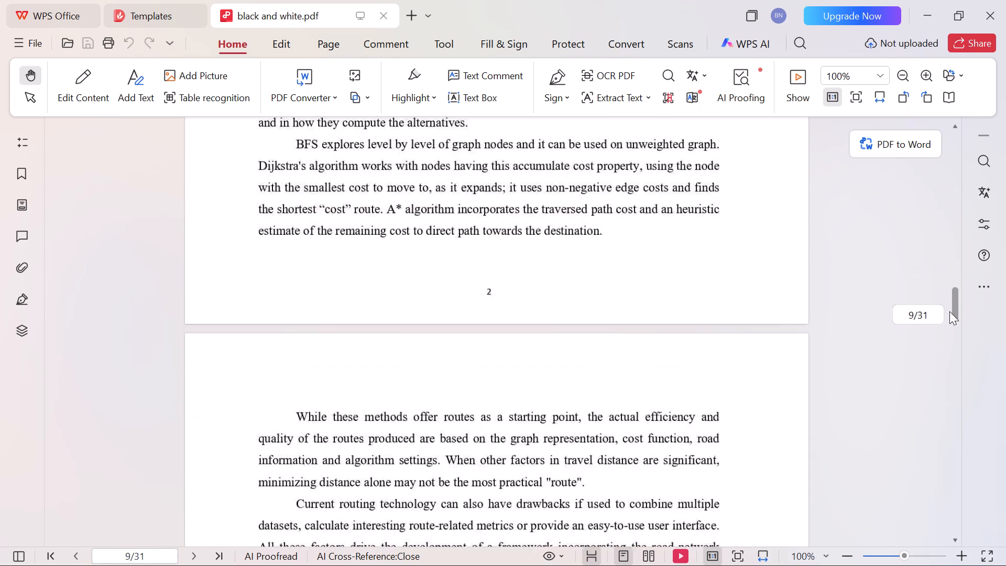
drag(949, 311, 951, 347)
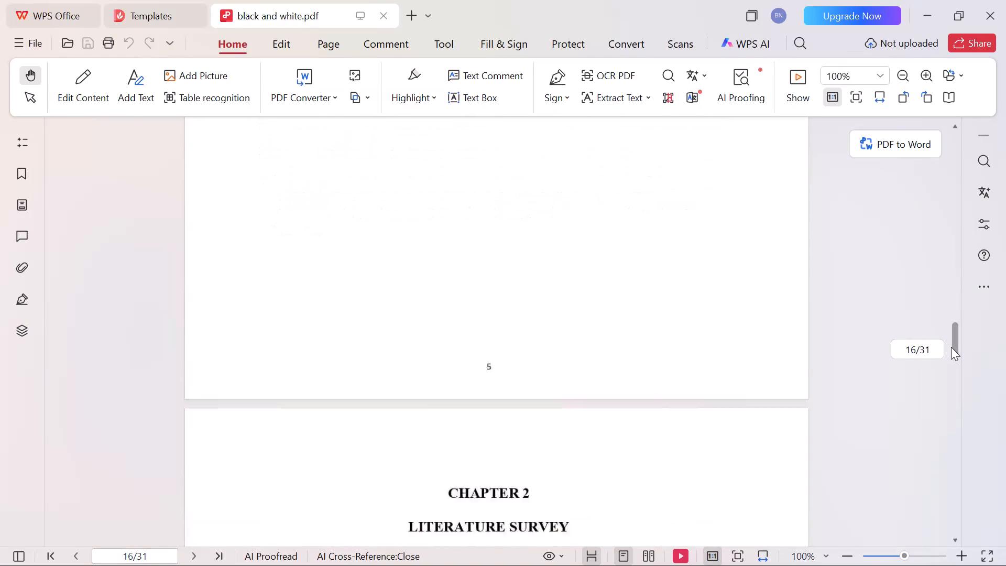
drag(951, 347, 953, 382)
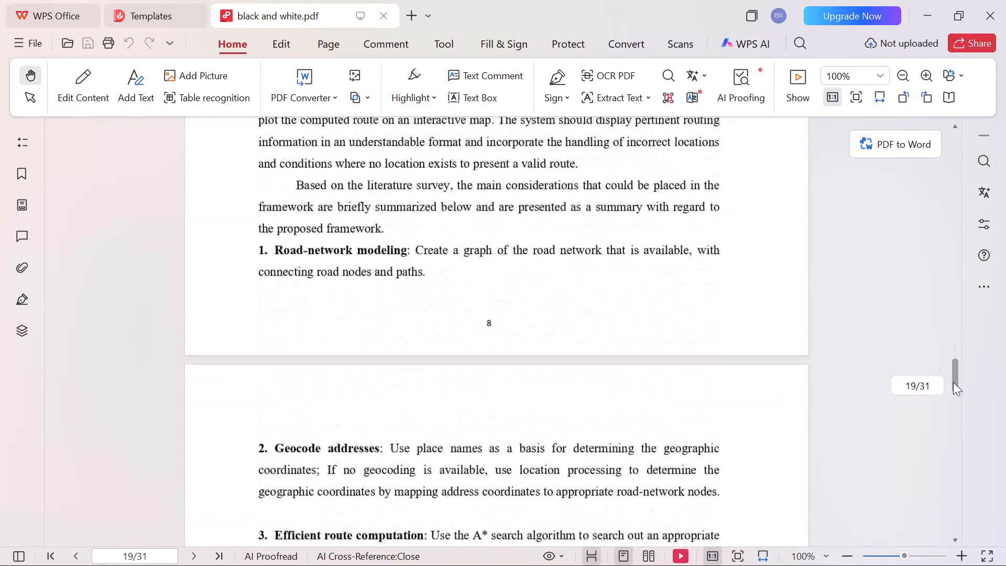
drag(953, 382, 952, 407)
scroll(645, 402, left, 1)
ctrl+scroll(645, 402, up, 5)
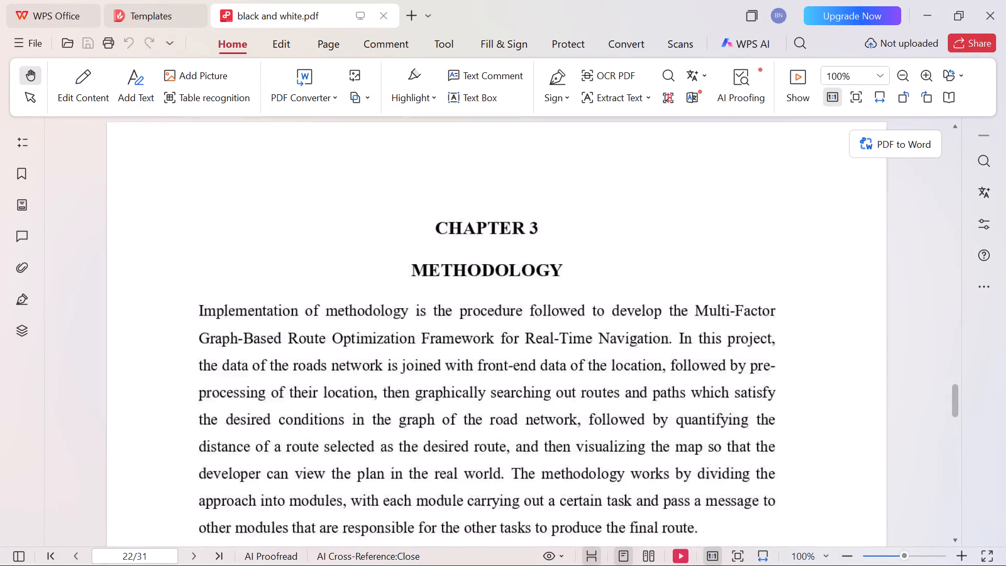
scroll(638, 384, down, 5)
ctrl+scroll(637, 382, down, 2)
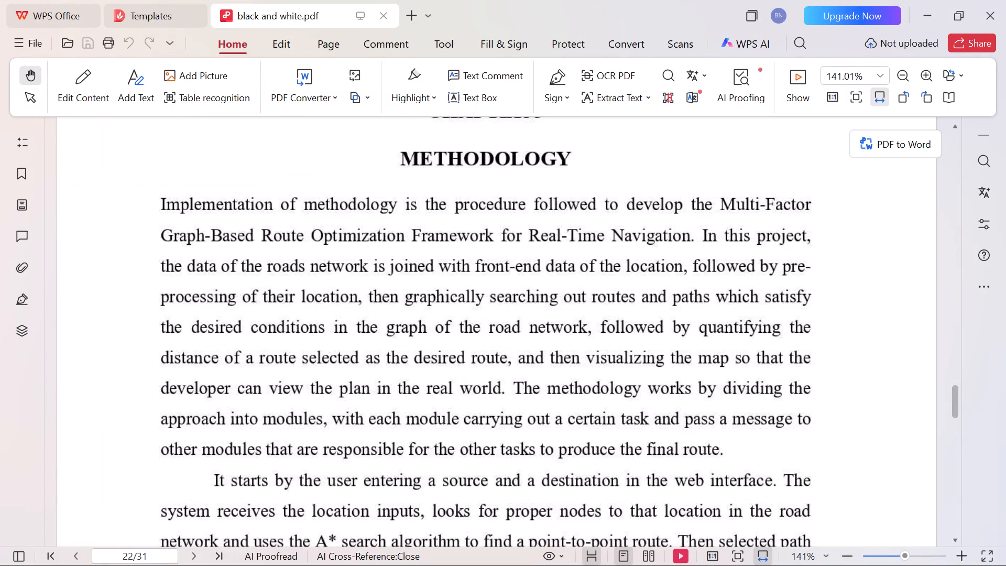
ctrl+scroll(637, 382, down, 4)
scroll(637, 382, down, 1)
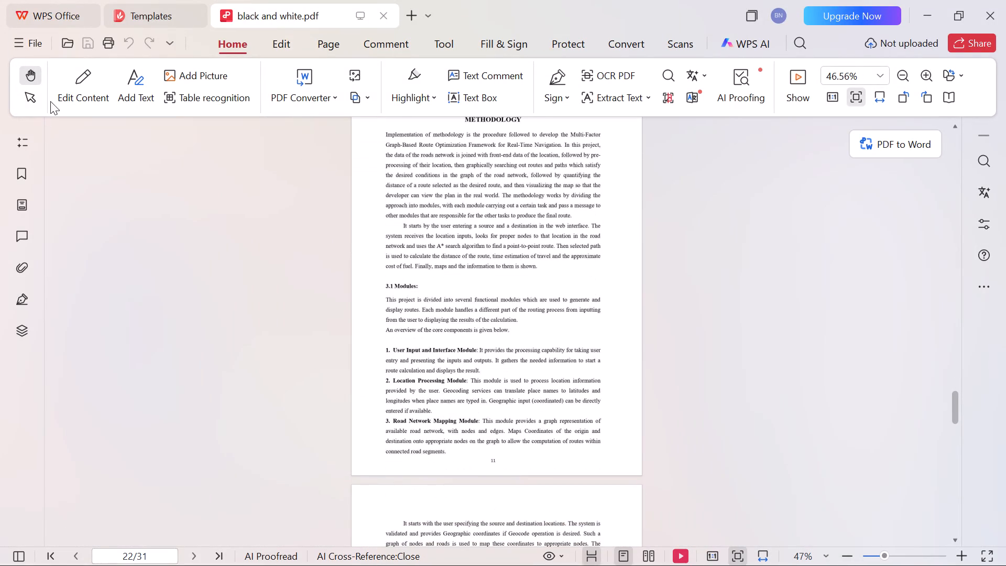
click(29, 89)
ctrl+scroll(446, 258, up, 5)
scroll(446, 258, down, 2)
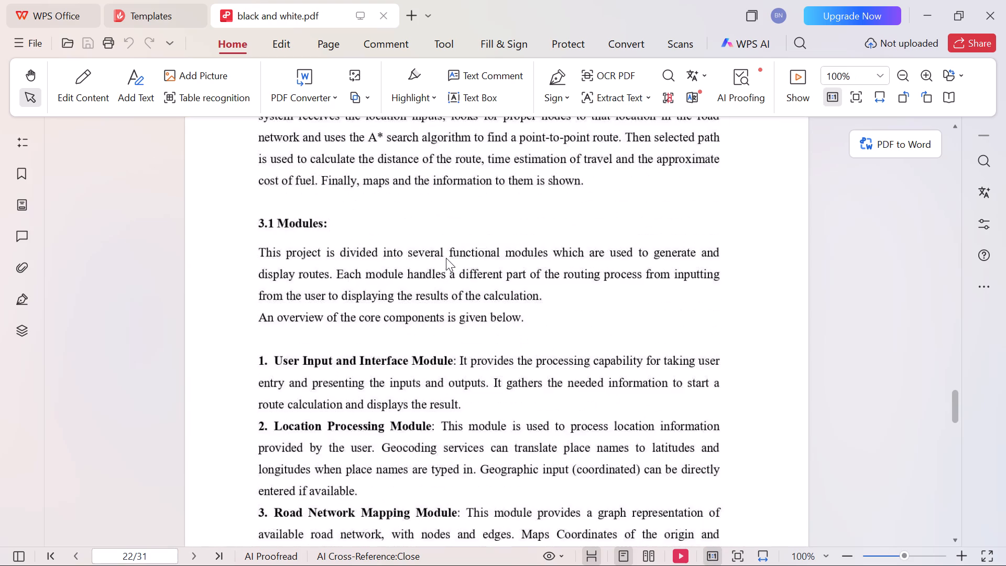
scroll(446, 258, down, 15)
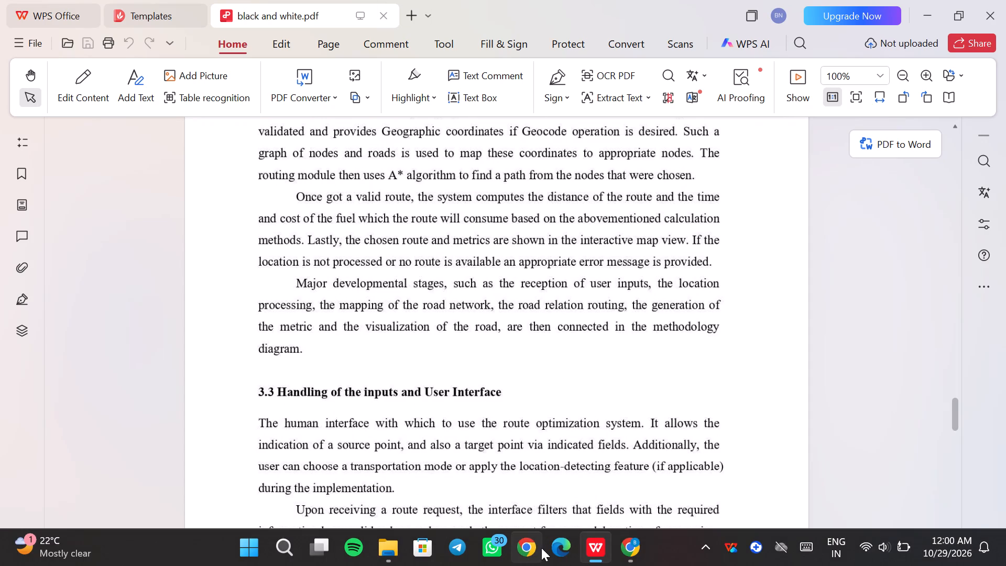
Switch to Chrome, close the ChatGPT chat, search Google for "pdf to word" and open iLovePDF's converter.
click(635, 553)
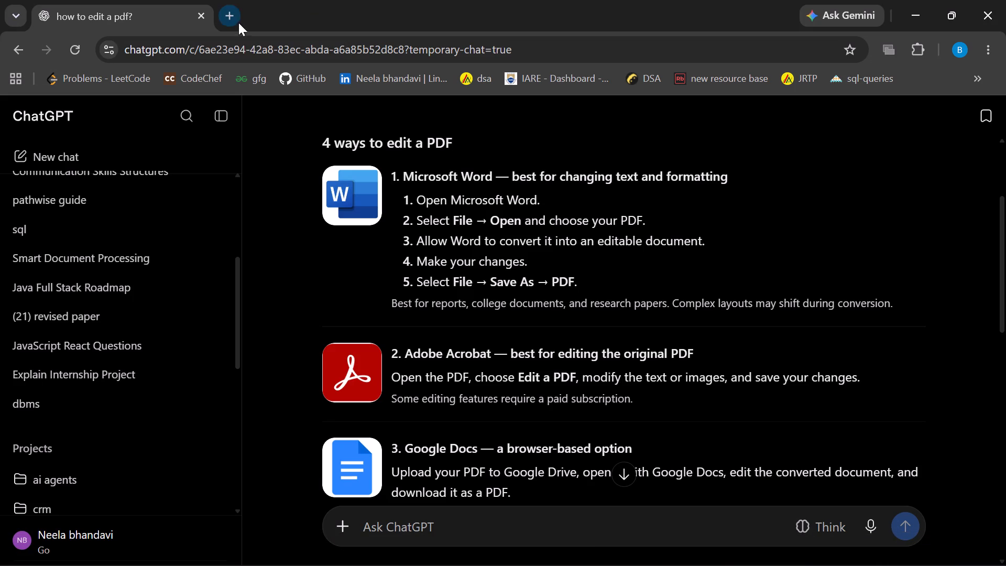
click(232, 12)
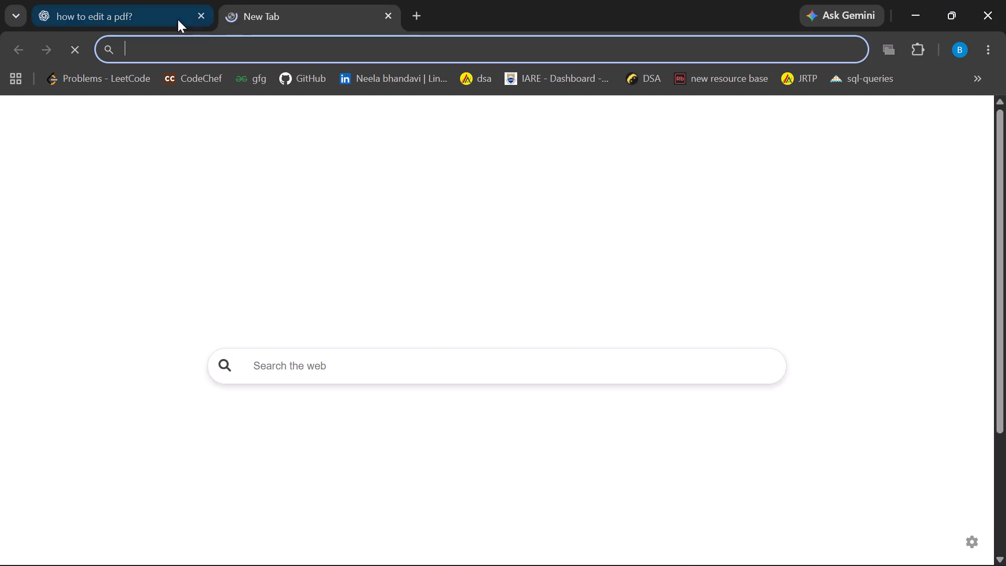
click(203, 16)
click(584, 464)
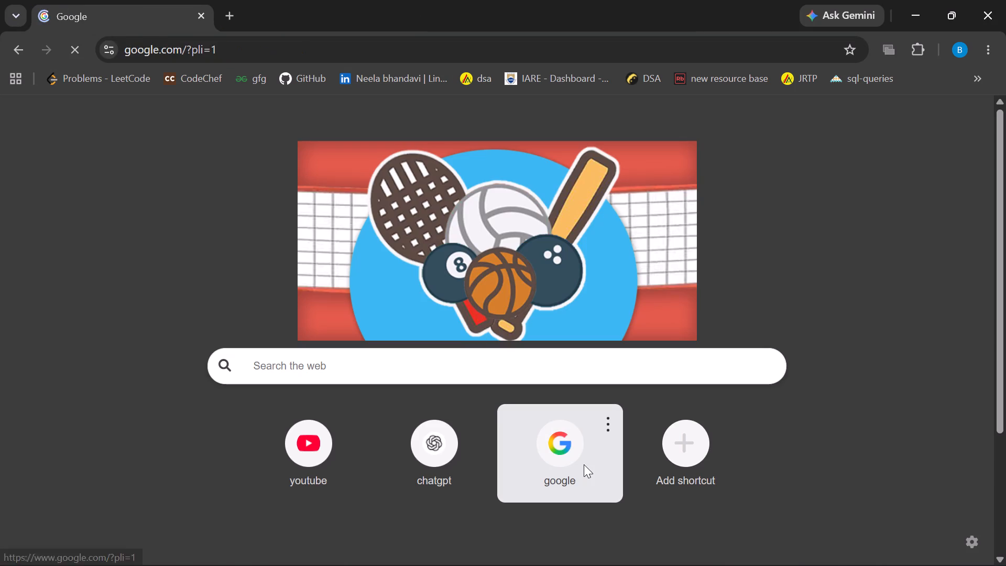
click(476, 255)
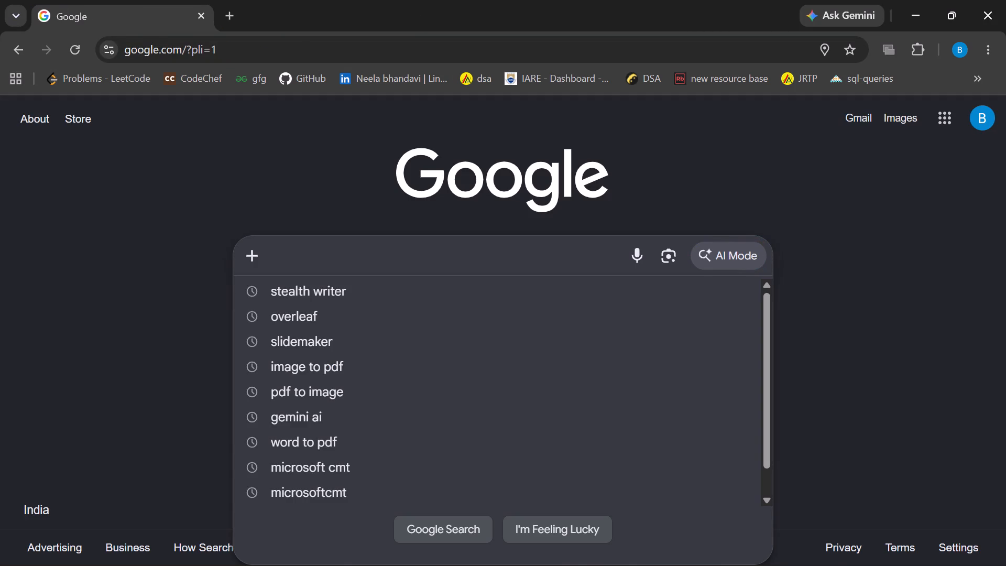
text(pdf to word)
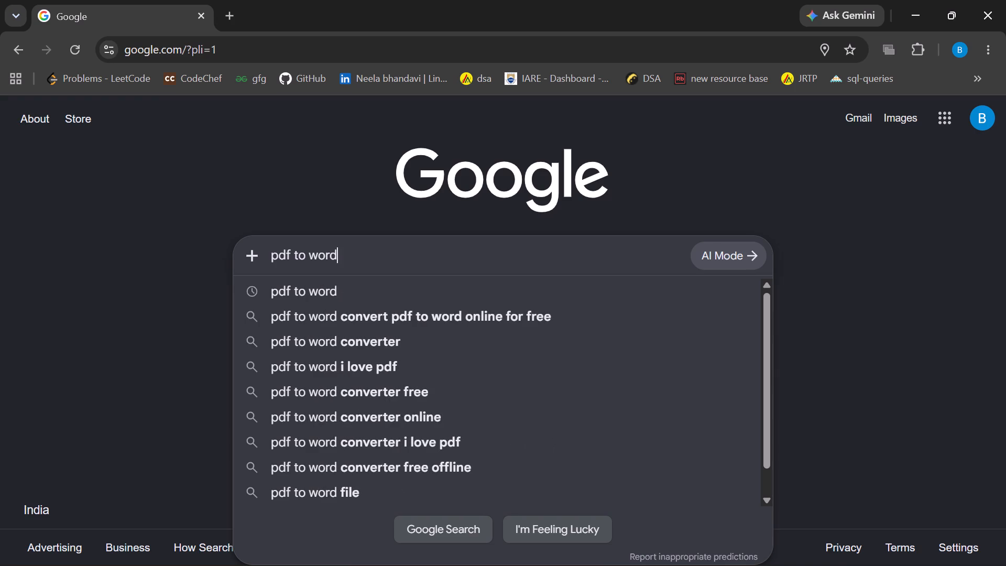
key(Return)
click(338, 290)
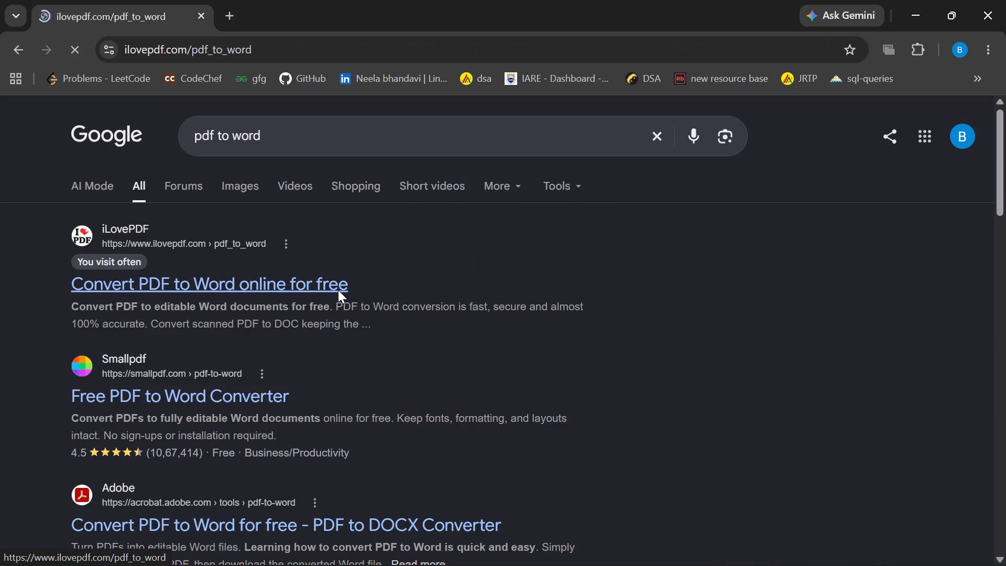
click(403, 322)
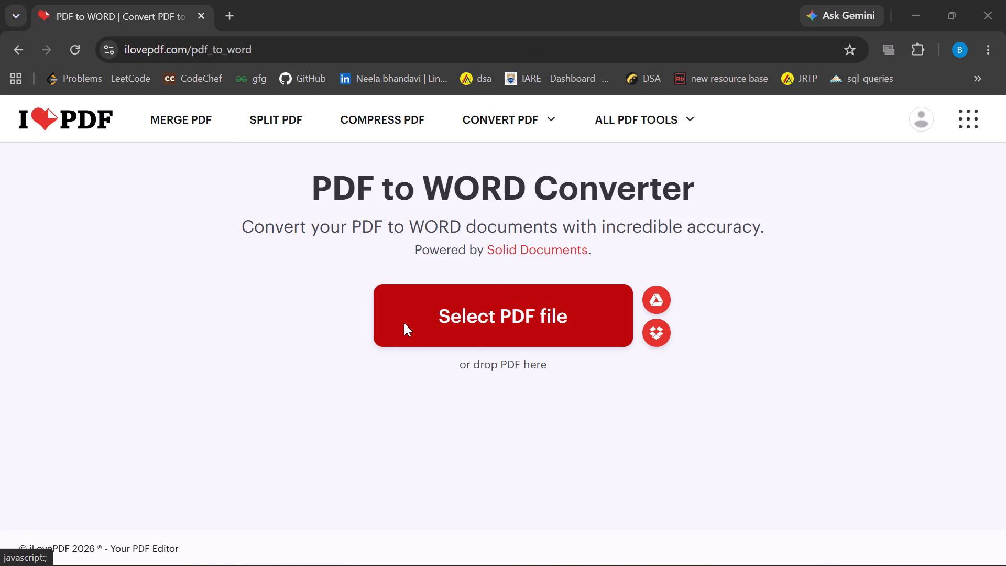
click(59, 148)
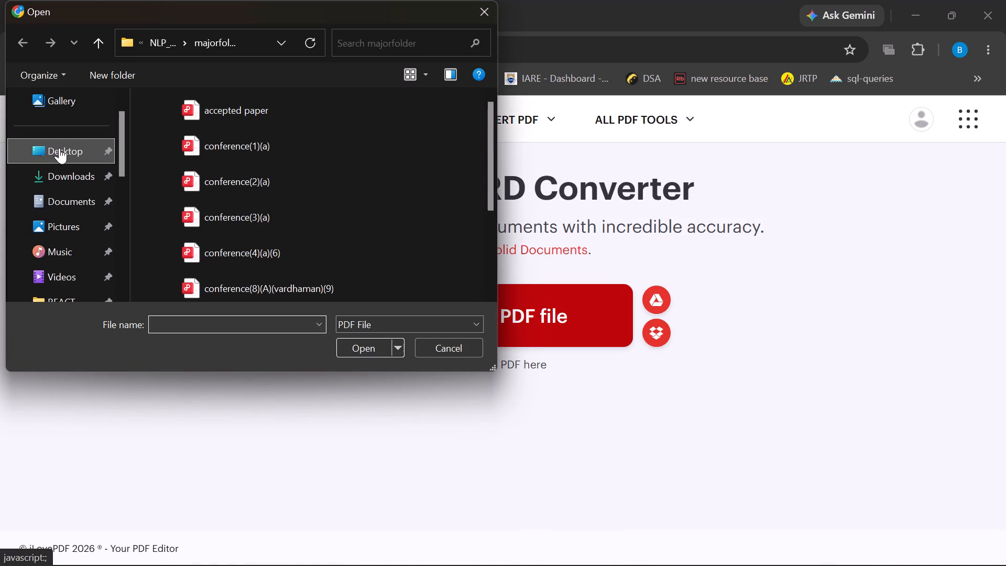
scroll(202, 244, up, 1)
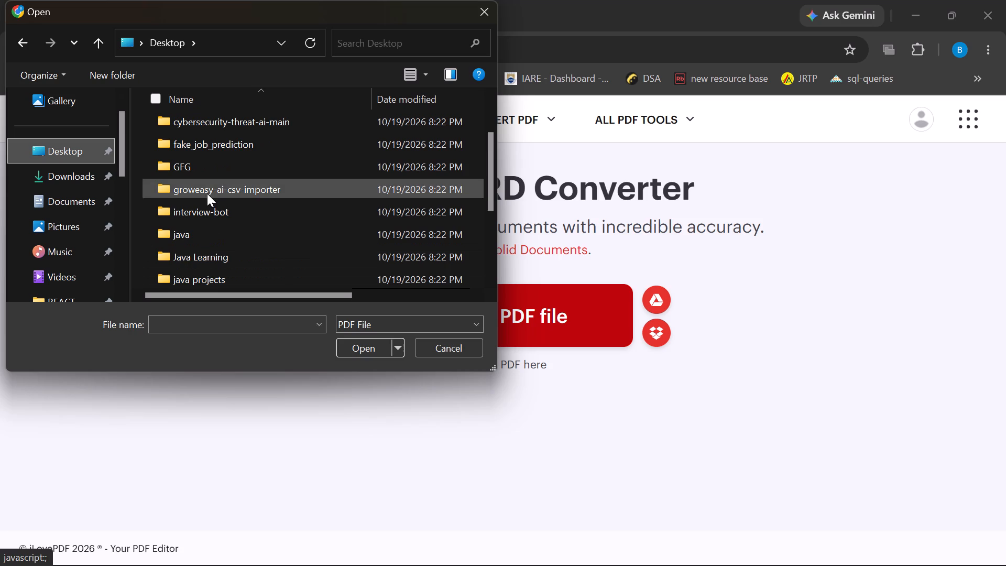
scroll(207, 193, up, 2)
double_click(215, 122)
double_click(226, 256)
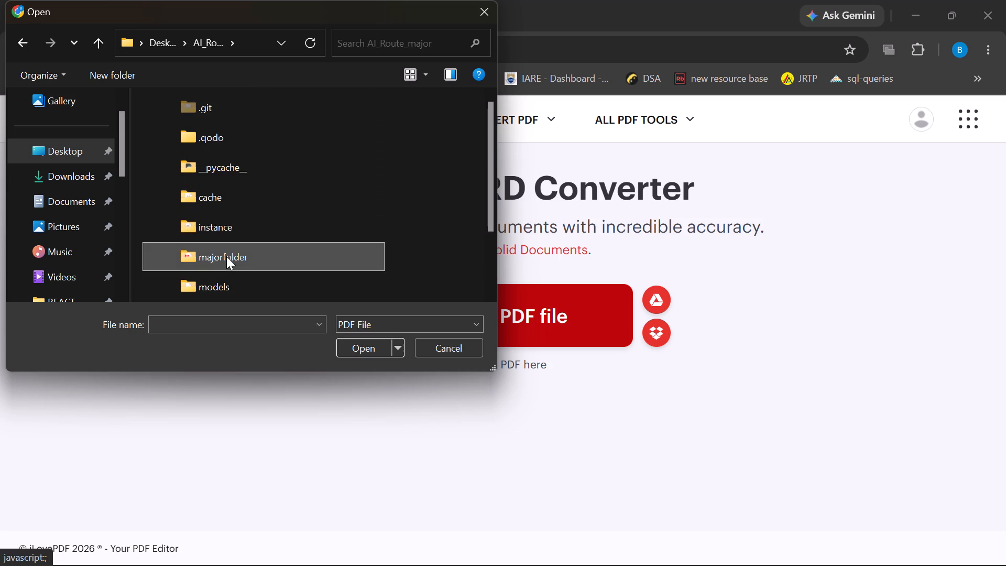
double_click(230, 149)
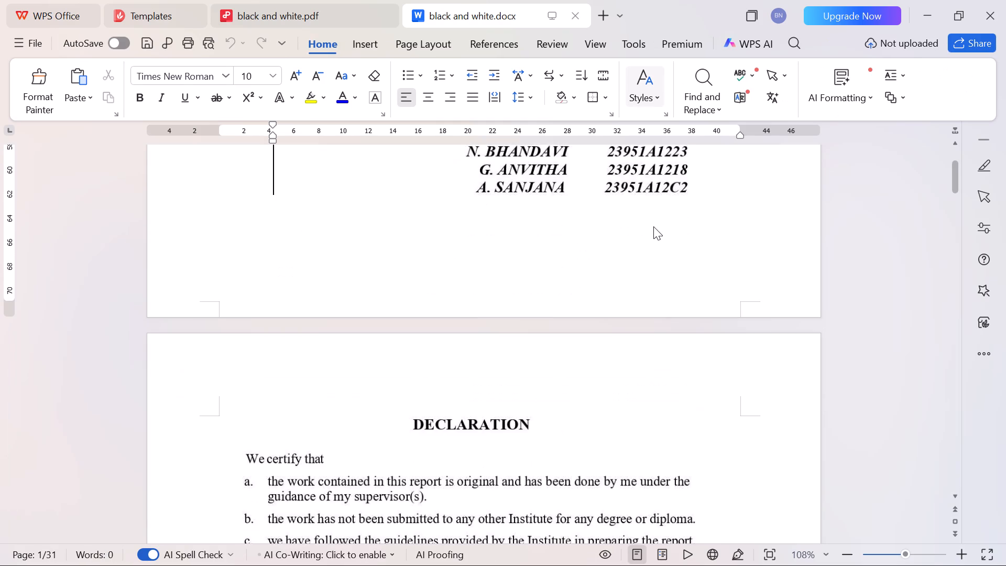
scroll(655, 339, up, 1)
scroll(655, 339, down, 7)
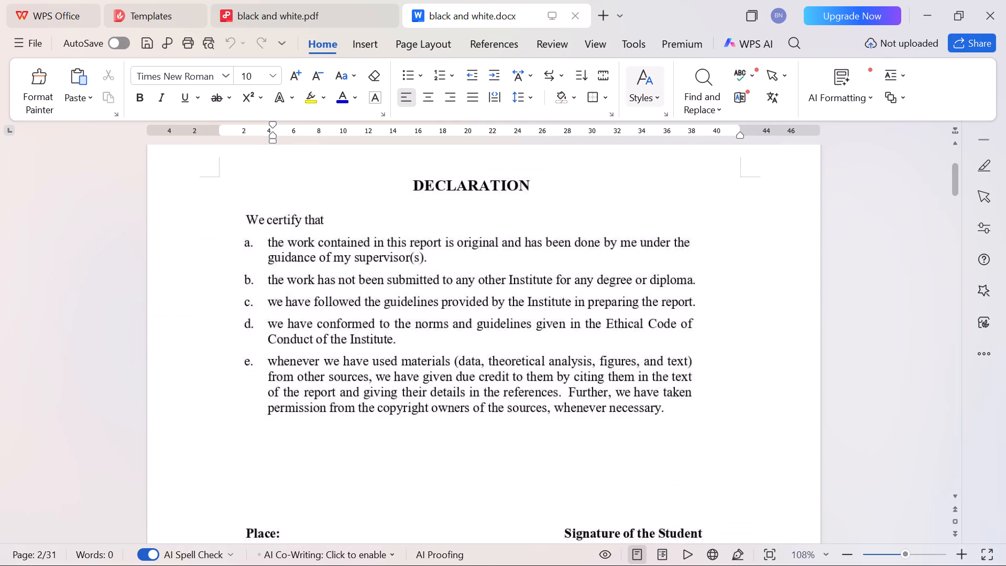
click(264, 359)
scroll(497, 345, down, 6)
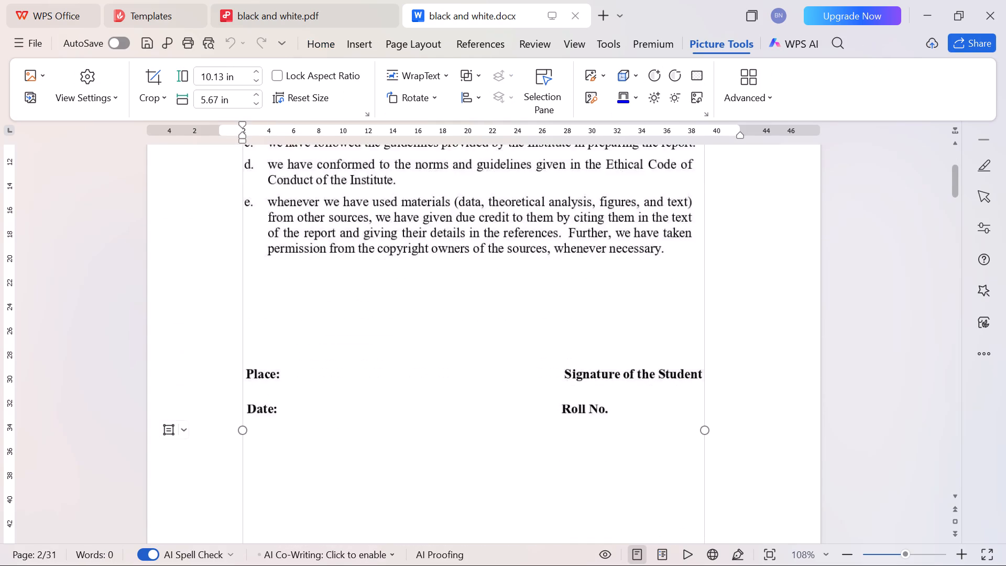
scroll(497, 345, down, 14)
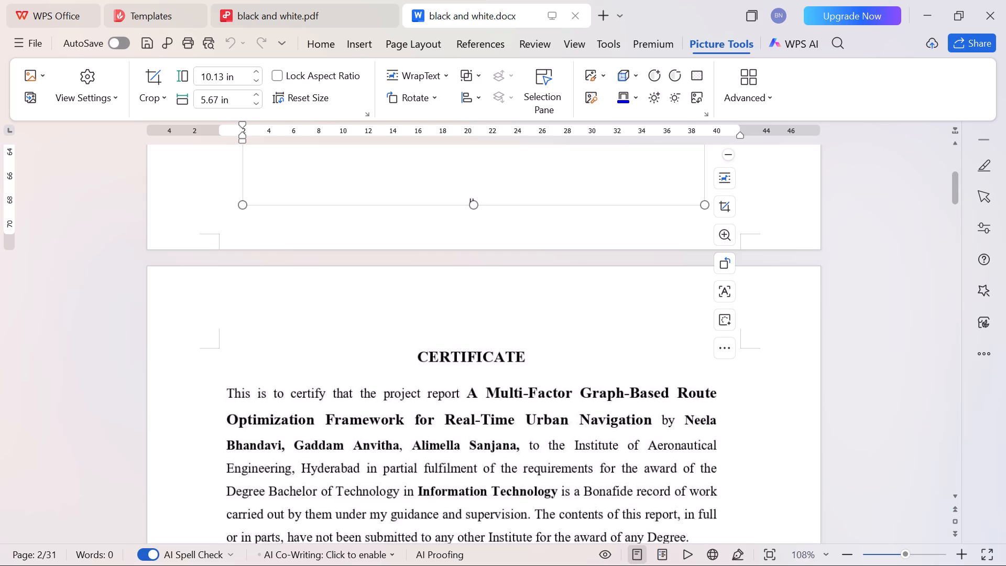
click(639, 224)
scroll(596, 316, down, 18)
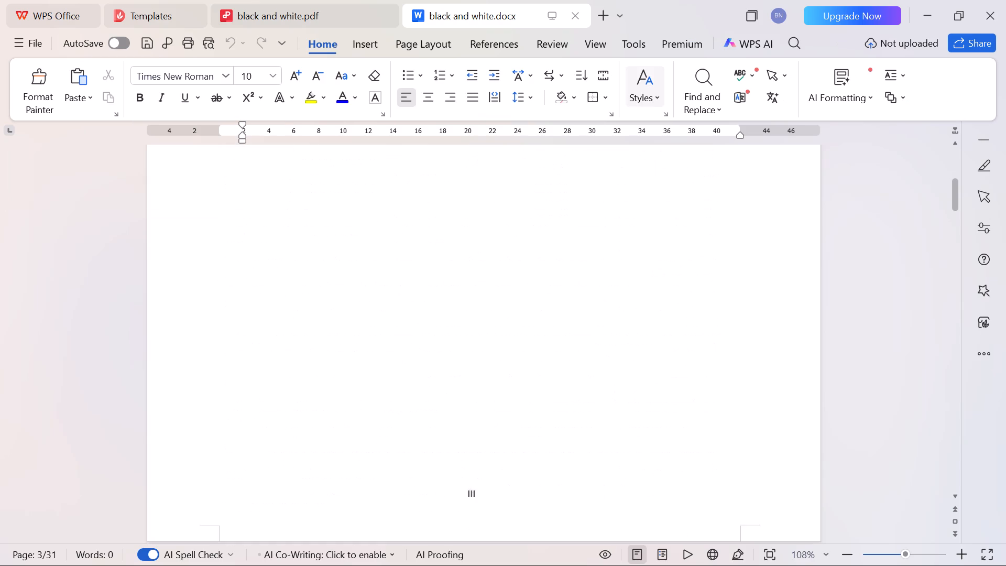
scroll(596, 318, down, 18)
click(596, 318)
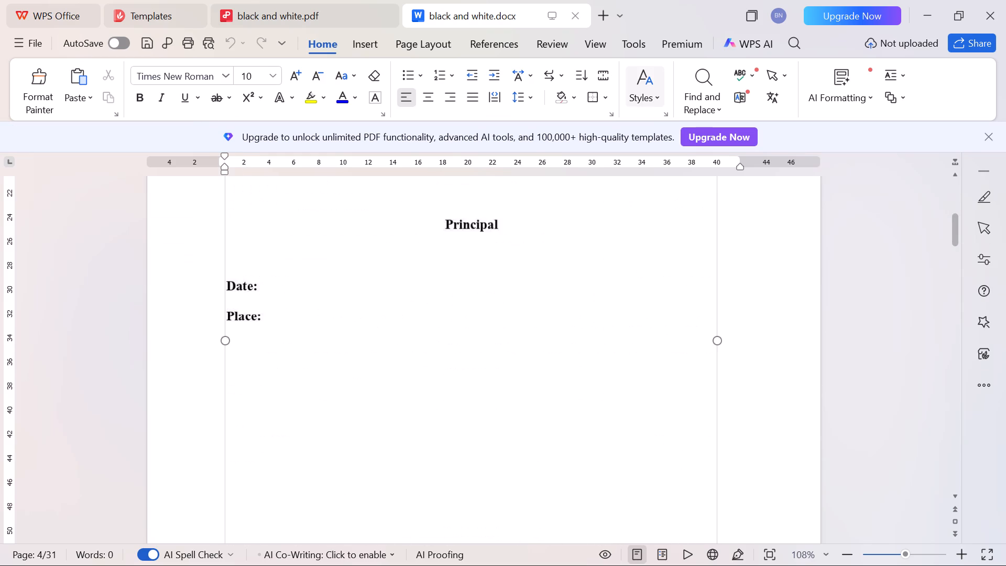
scroll(596, 318, down, 12)
click(591, 330)
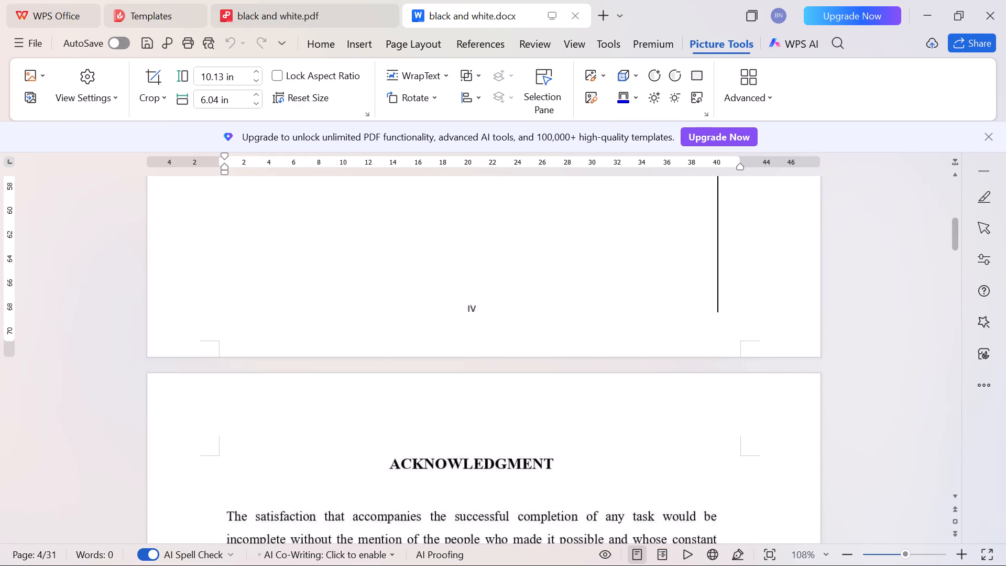
Examine the Word document from the acknowledgment to the Contents page and check whether the contents list can be edited.
scroll(705, 380, down, 20)
scroll(705, 380, down, 5)
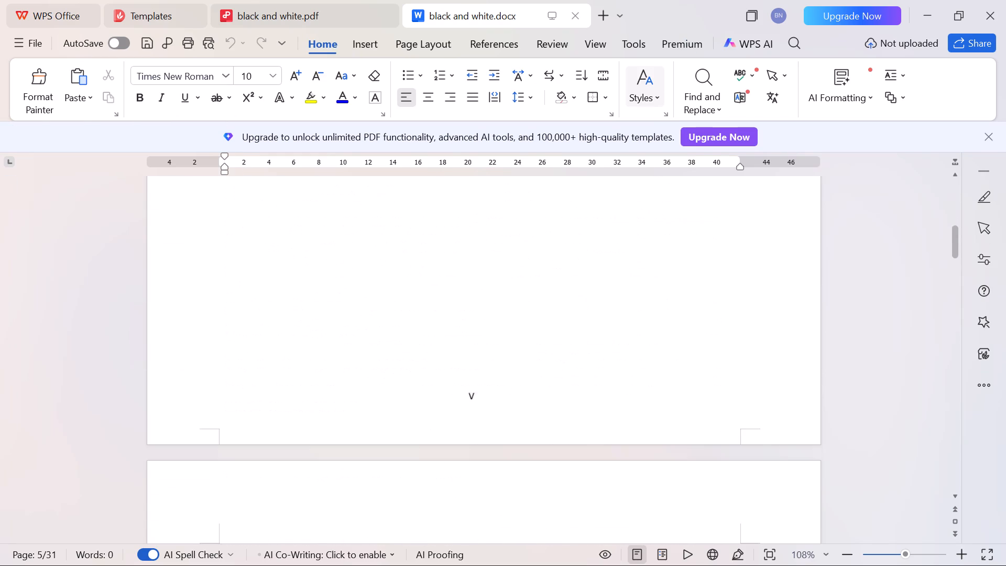
scroll(706, 380, down, 16)
scroll(706, 380, down, 12)
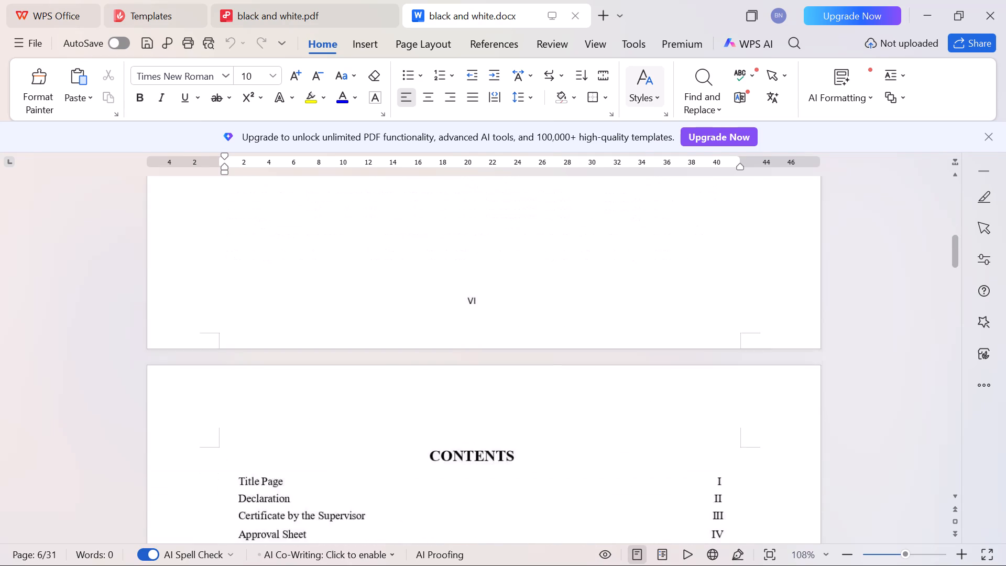
scroll(706, 380, down, 16)
scroll(706, 380, up, 5)
scroll(706, 380, down, 4)
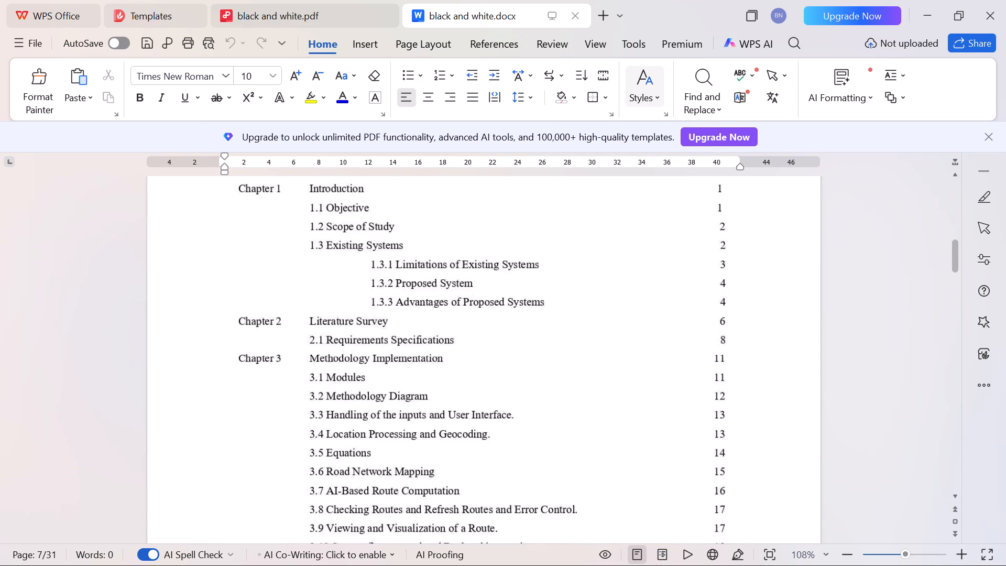
scroll(706, 380, down, 1)
click(430, 285)
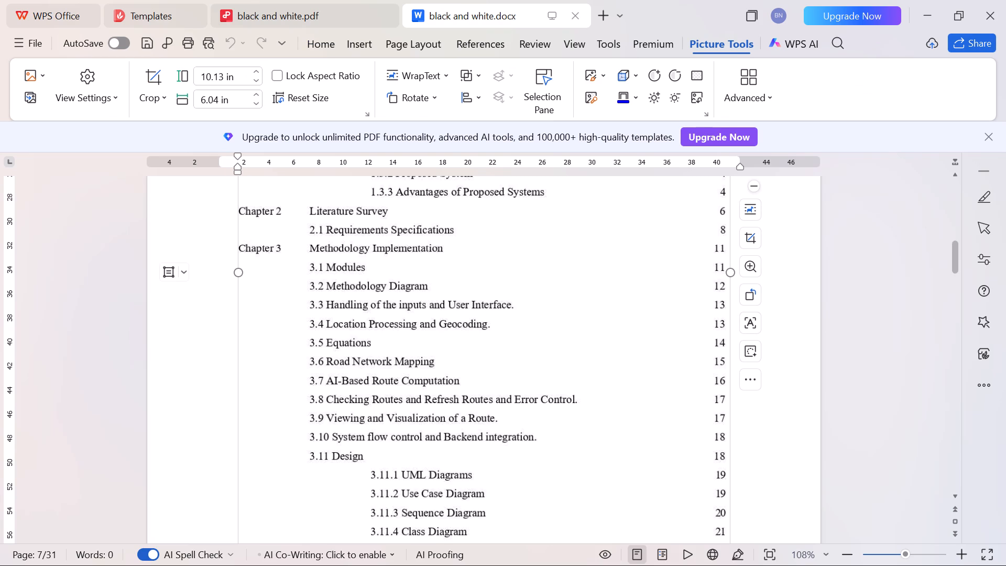
ctrl+scroll(431, 325, up, 5)
scroll(431, 325, right, 1)
scroll(431, 325, down, 14)
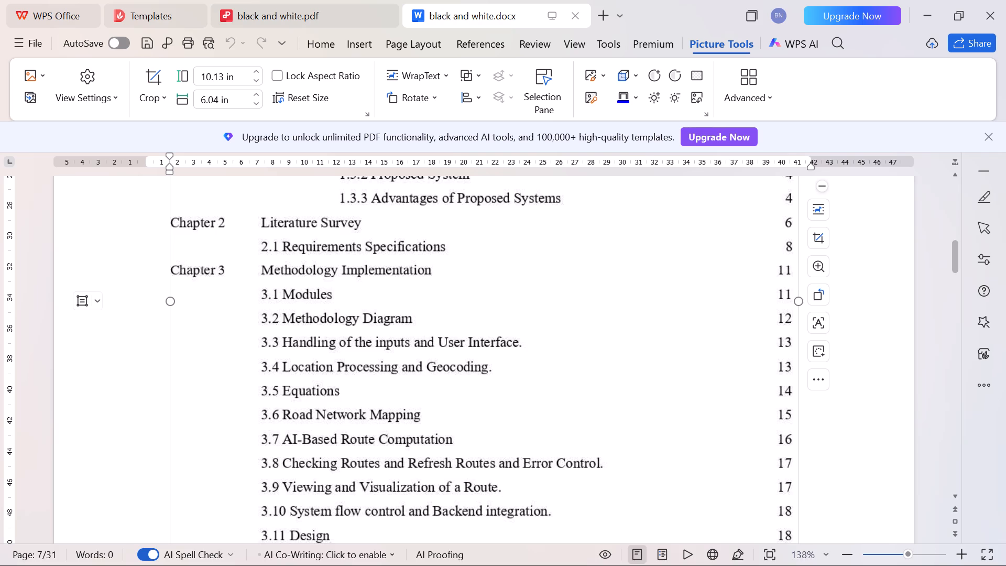
Open the "forreview - Copy" PDF from majorfolder in File Explorer.
click(395, 551)
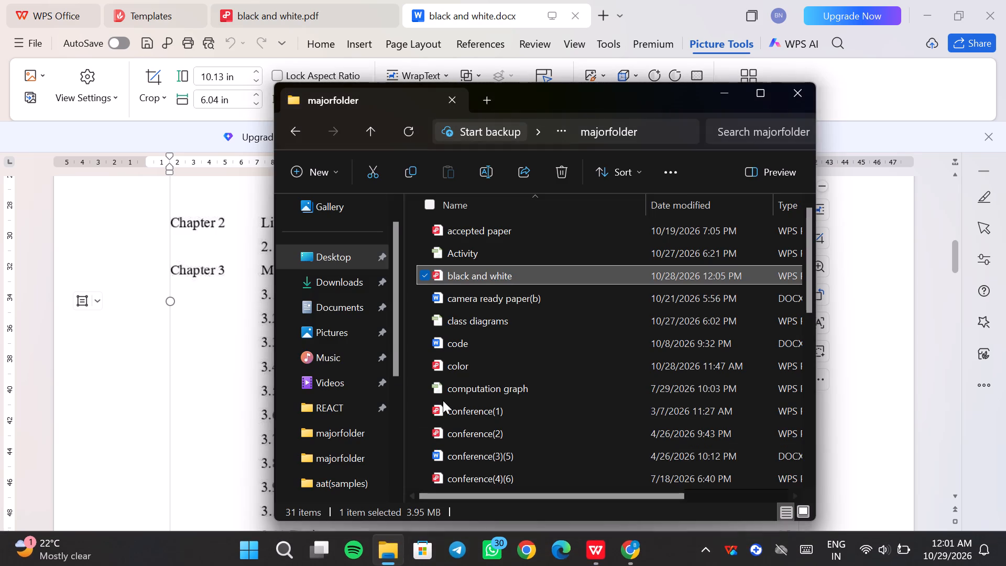
scroll(501, 407, down, 4)
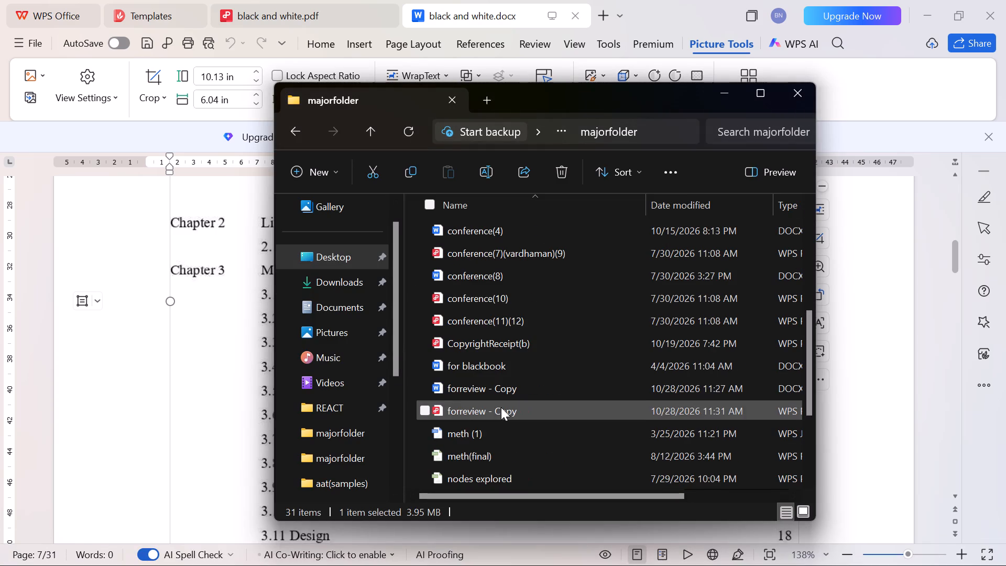
double_click(498, 414)
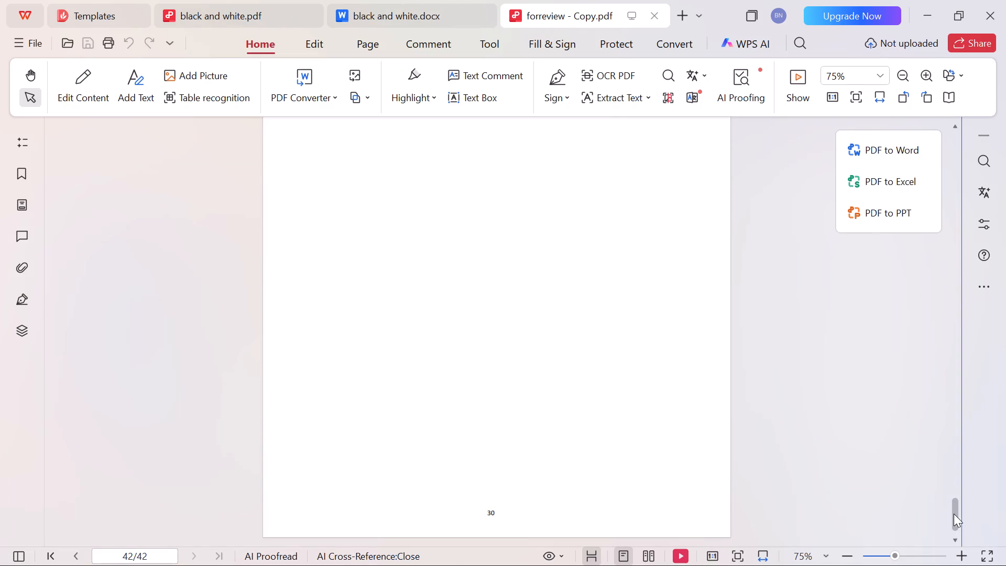
Highlight the word "Diagram" in white in the 3.2 Methodology Diagram entry of the PDF's contents list.
drag(954, 514, 935, 173)
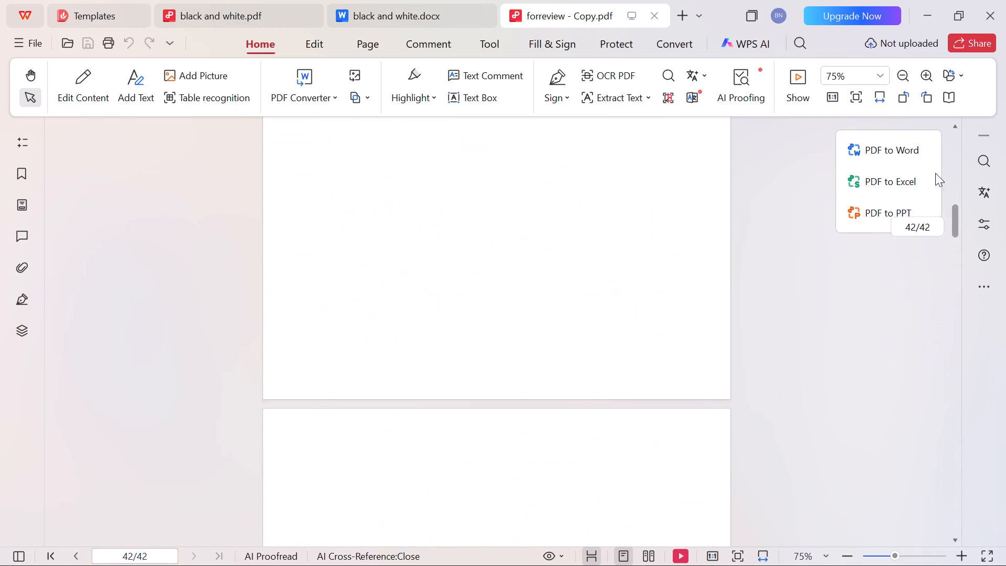
drag(935, 173, 936, 143)
scroll(592, 486, down, 20)
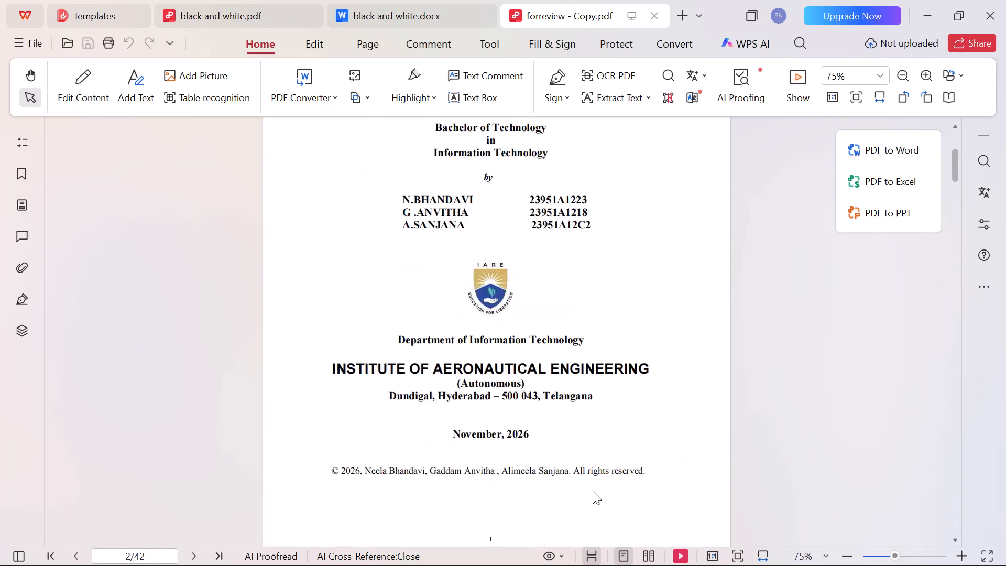
scroll(593, 491, down, 20)
scroll(593, 491, down, 17)
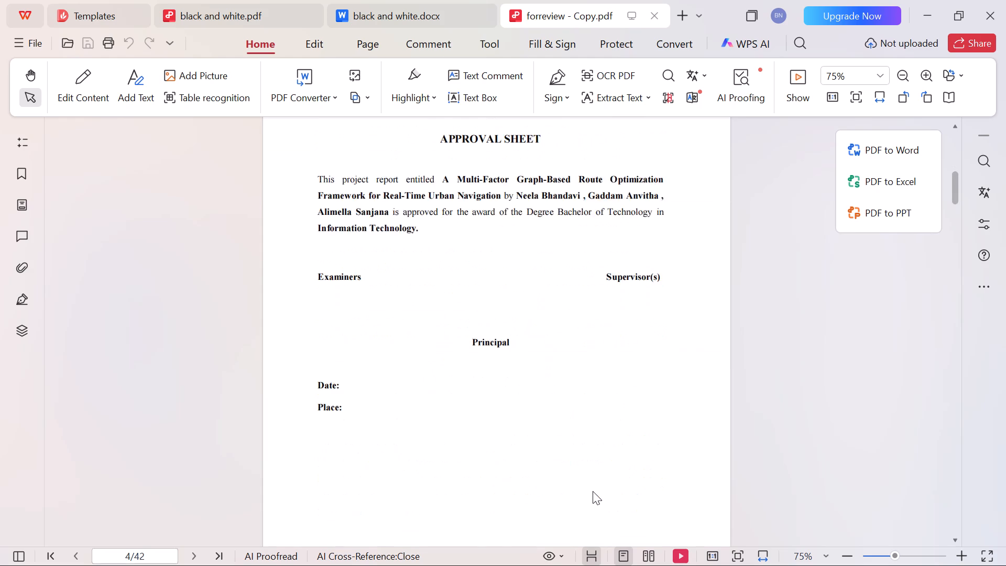
scroll(593, 491, down, 20)
scroll(593, 491, down, 17)
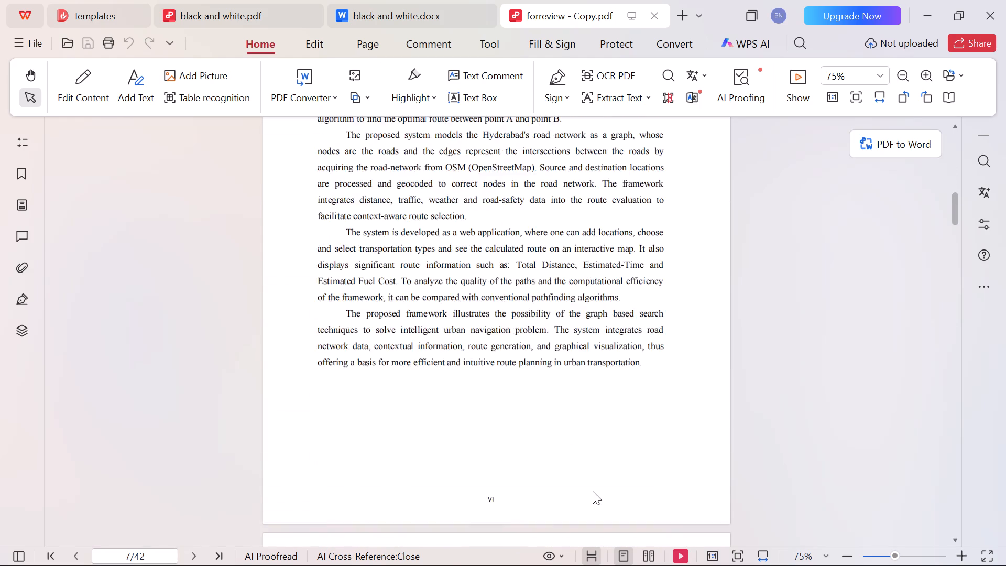
scroll(593, 491, down, 7)
scroll(472, 440, down, 1)
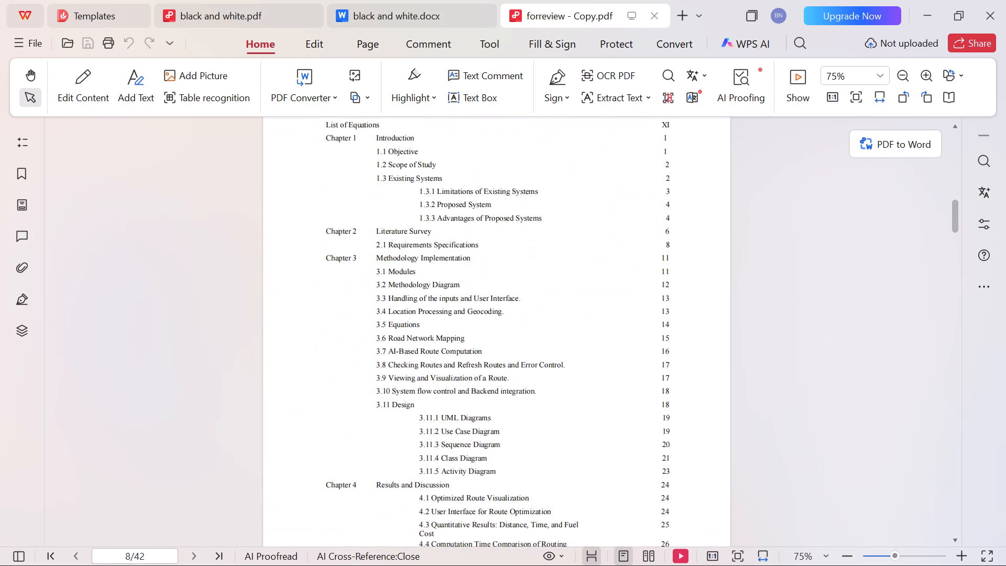
ctrl+scroll(409, 377, up, 5)
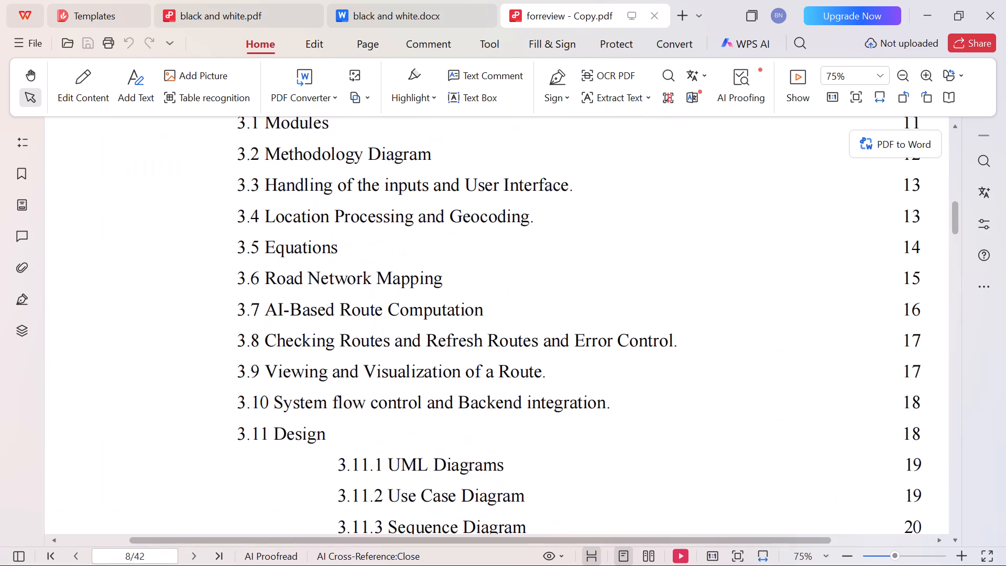
drag(369, 152, 400, 156)
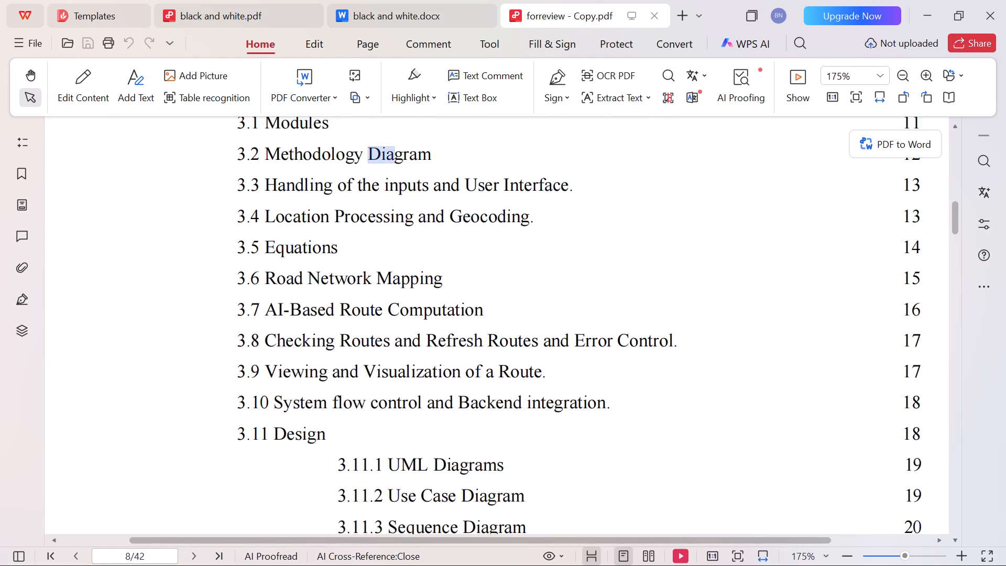
drag(400, 156, 427, 164)
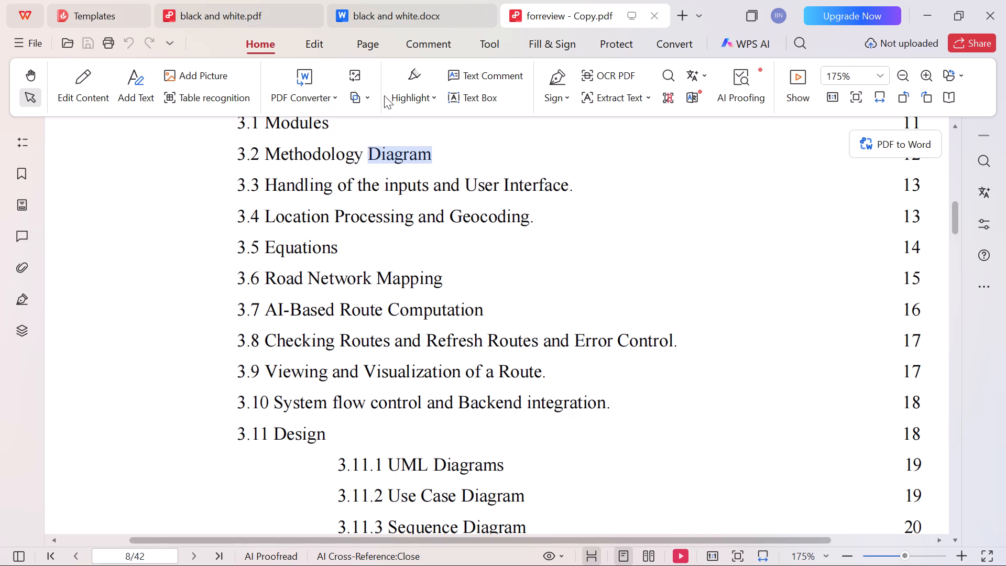
click(407, 100)
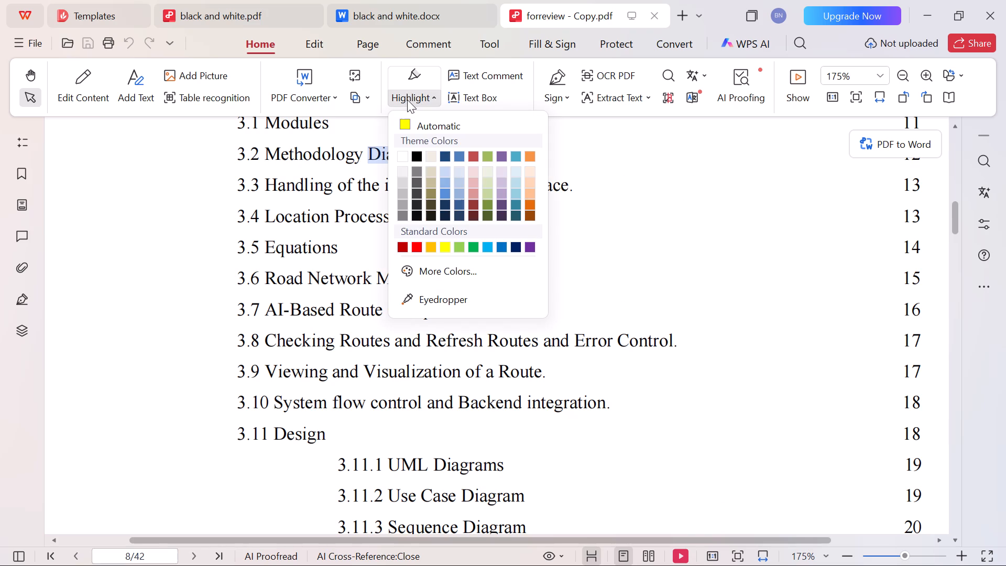
click(403, 154)
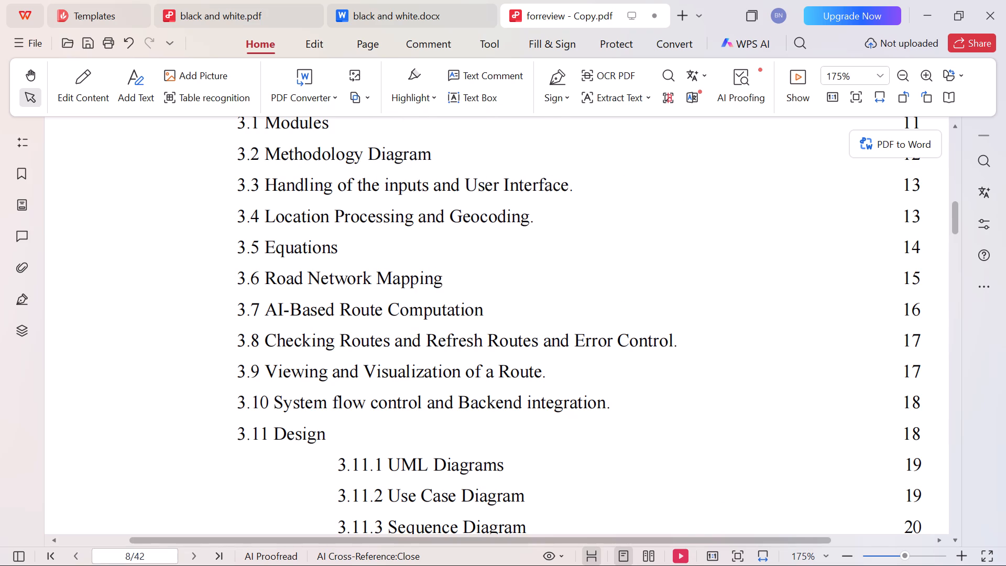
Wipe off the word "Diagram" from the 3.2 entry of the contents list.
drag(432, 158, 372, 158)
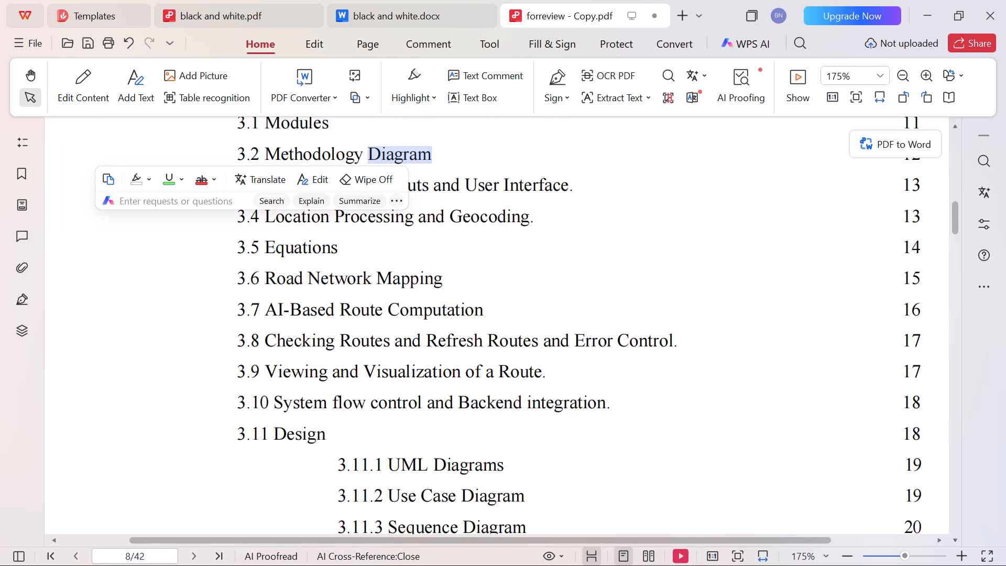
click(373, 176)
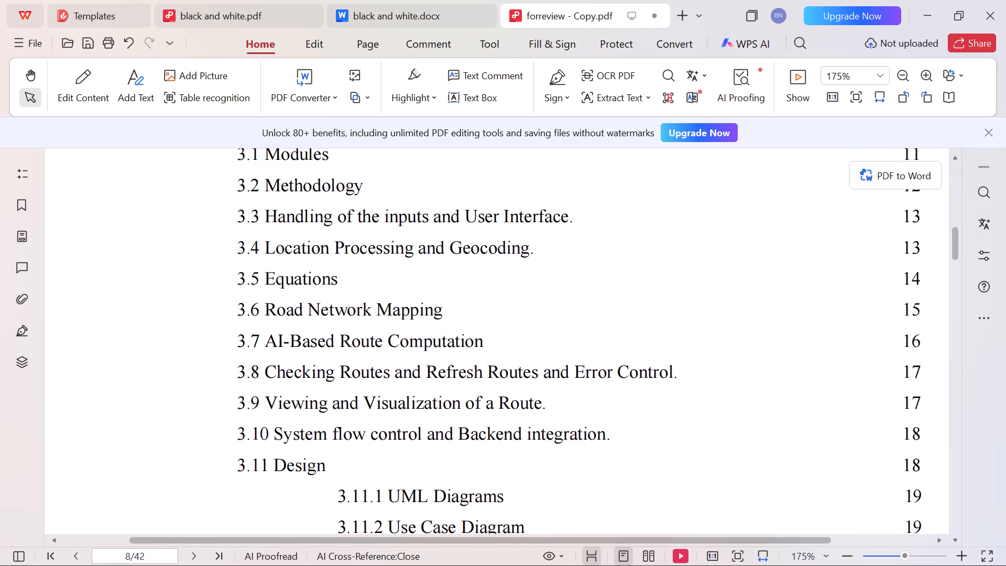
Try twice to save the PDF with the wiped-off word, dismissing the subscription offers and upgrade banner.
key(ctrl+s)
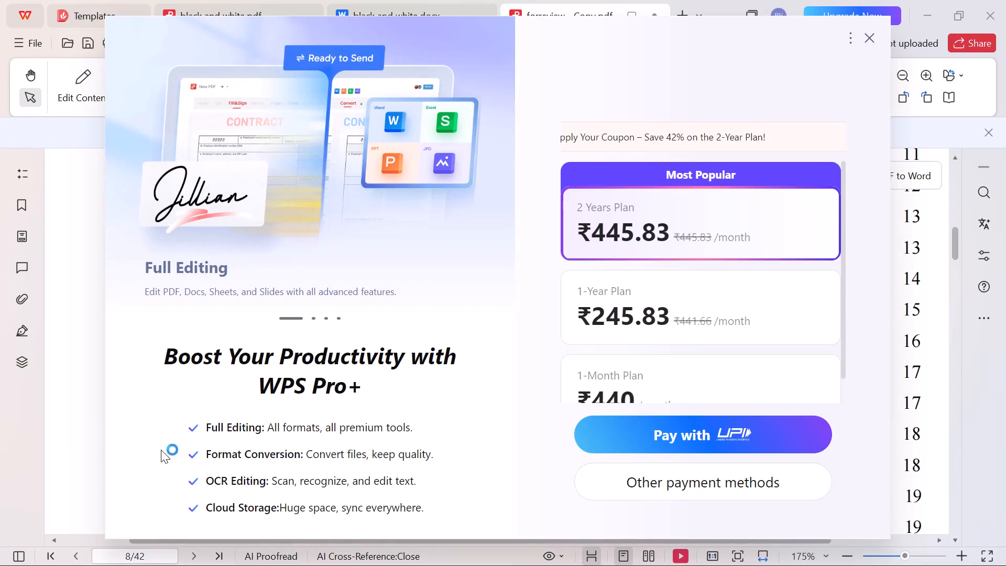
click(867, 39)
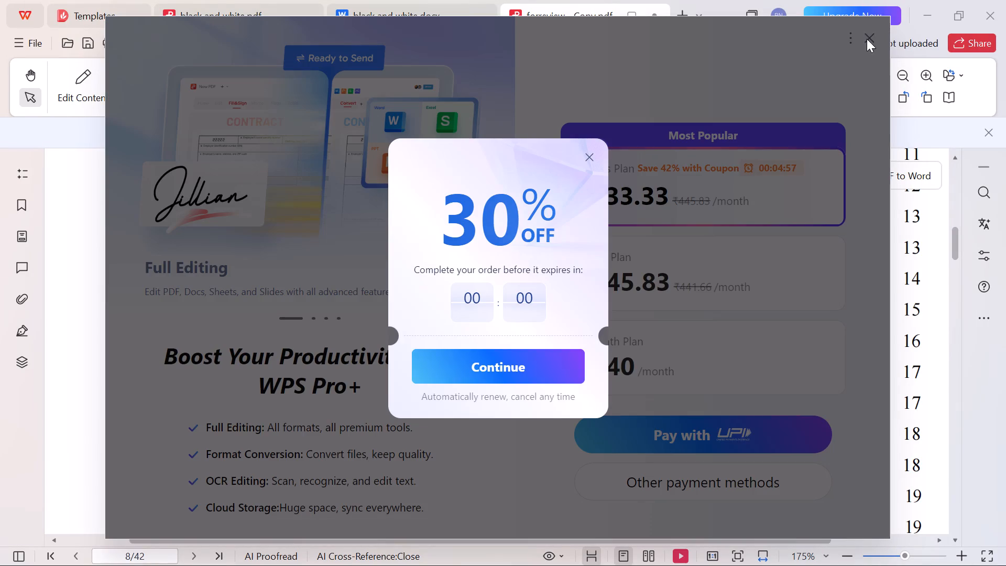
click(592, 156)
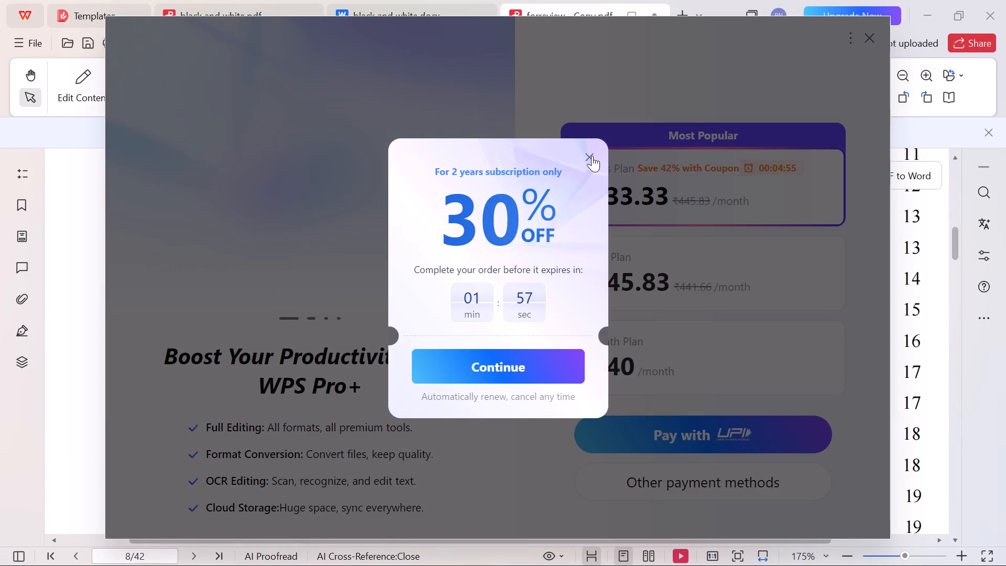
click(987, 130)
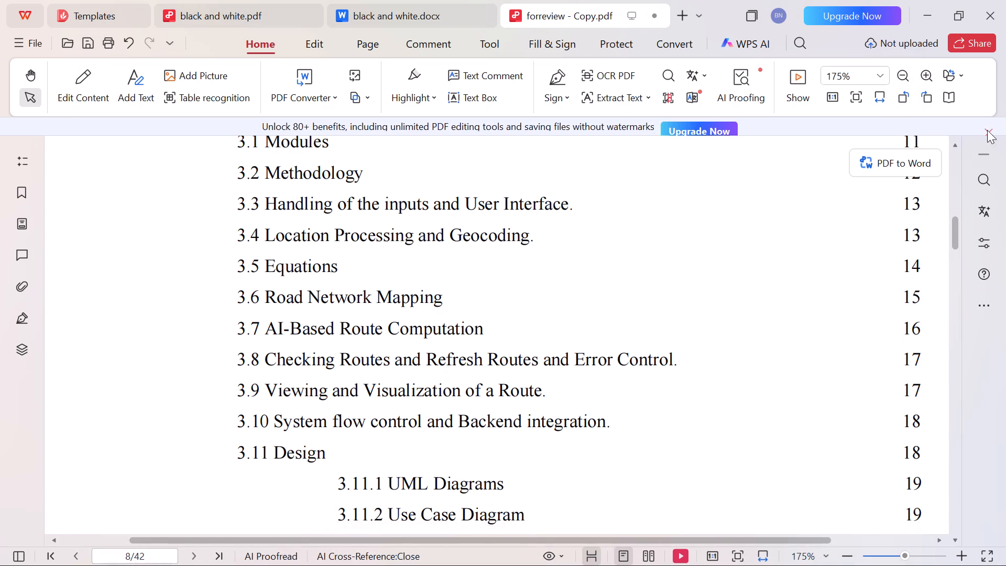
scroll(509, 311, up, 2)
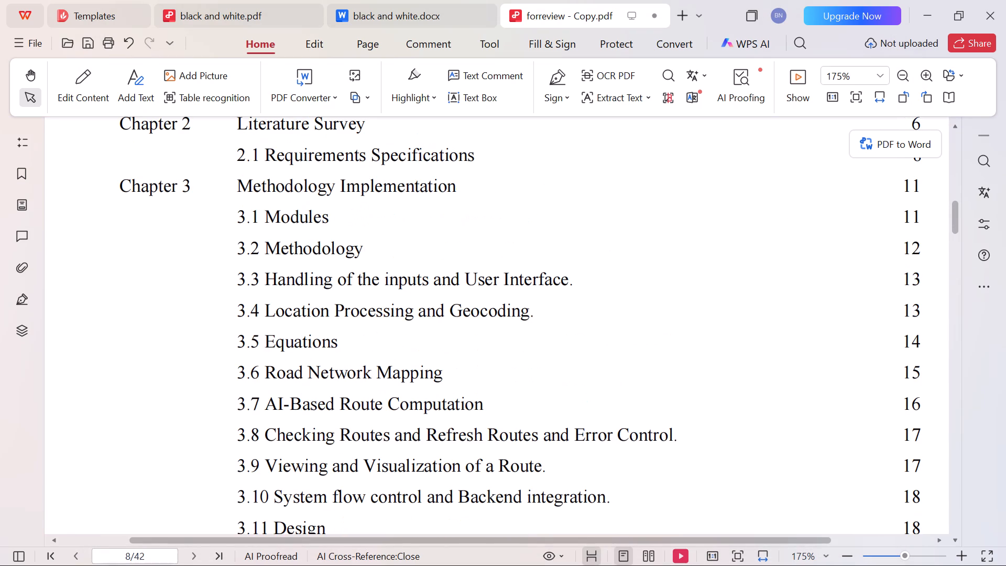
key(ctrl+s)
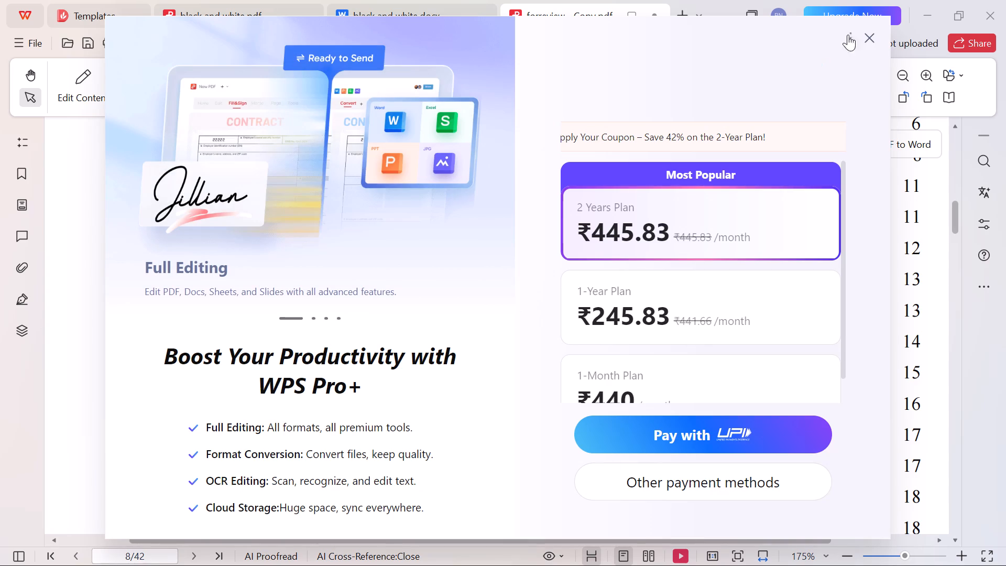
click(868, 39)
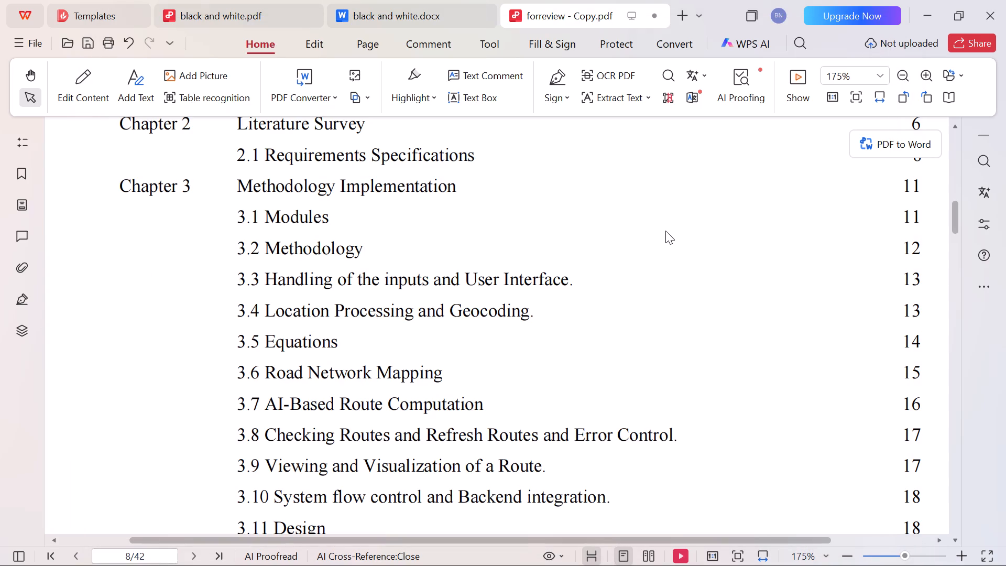
Undo the wipe-off of "Diagram" in the 3.2 contents entry and save the PDF.
key(ctrl+z)
key(ctrl+s)
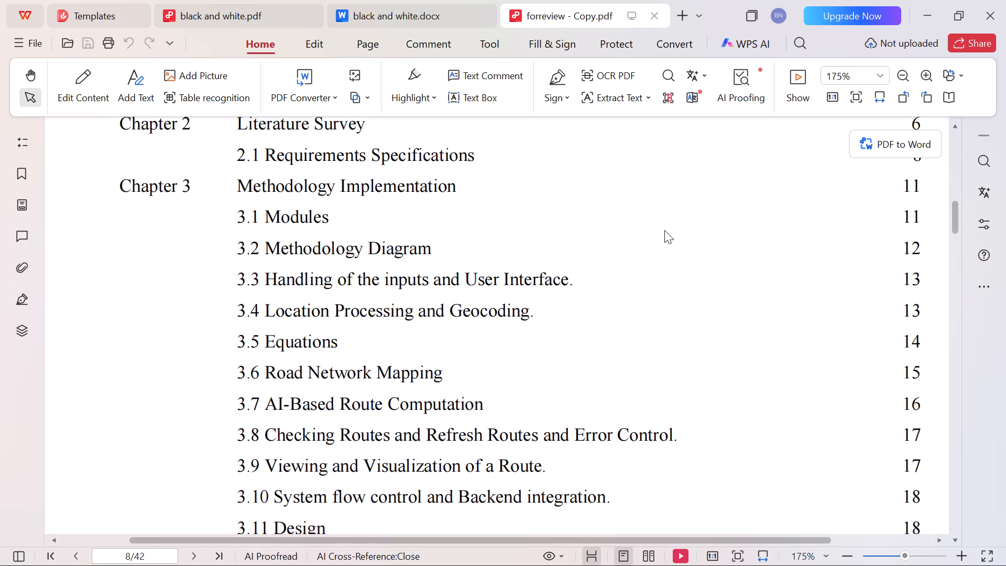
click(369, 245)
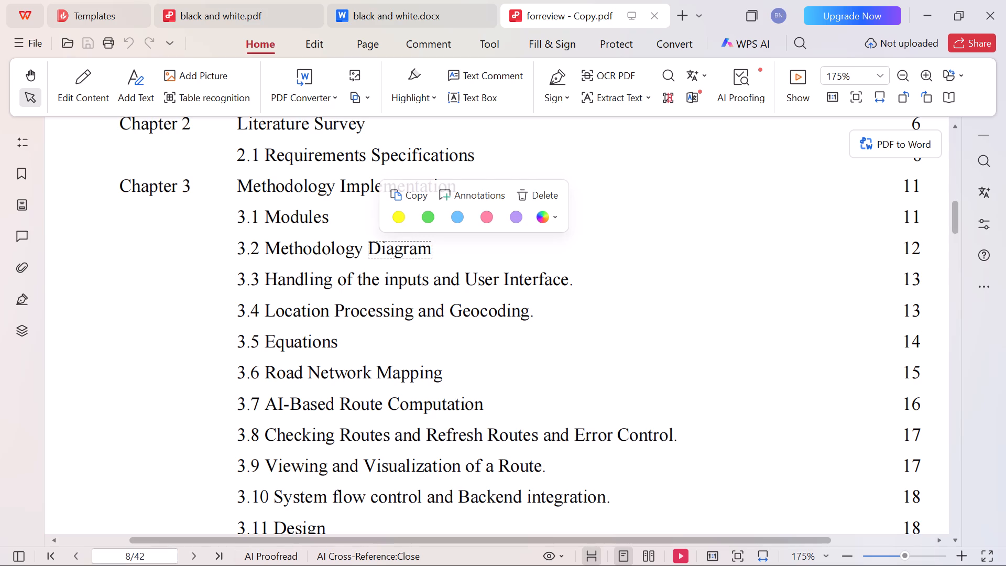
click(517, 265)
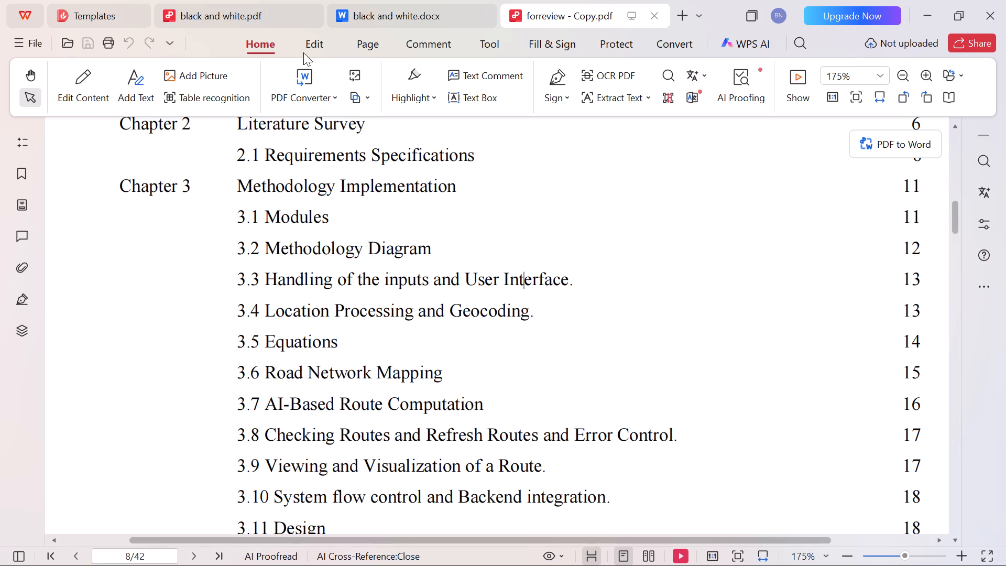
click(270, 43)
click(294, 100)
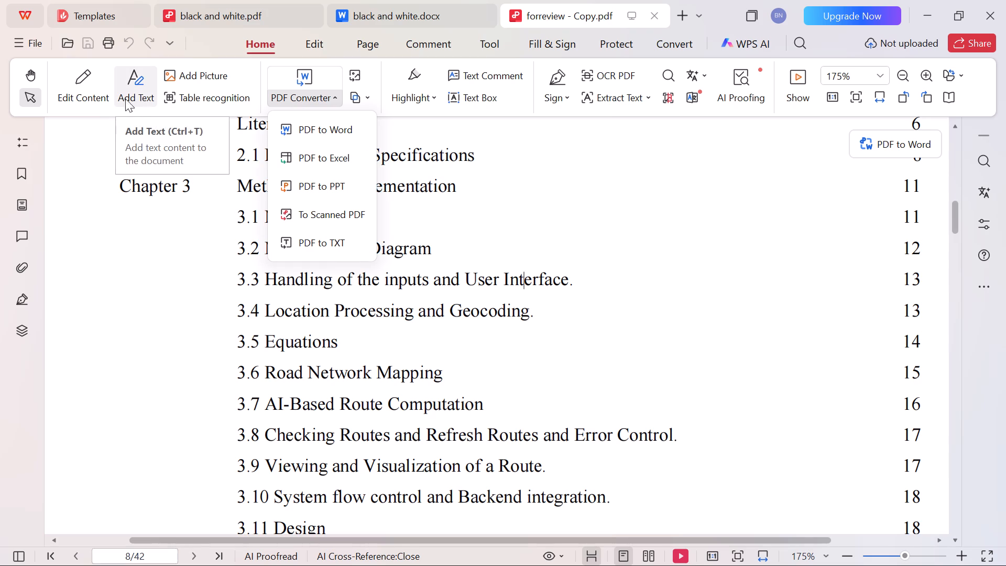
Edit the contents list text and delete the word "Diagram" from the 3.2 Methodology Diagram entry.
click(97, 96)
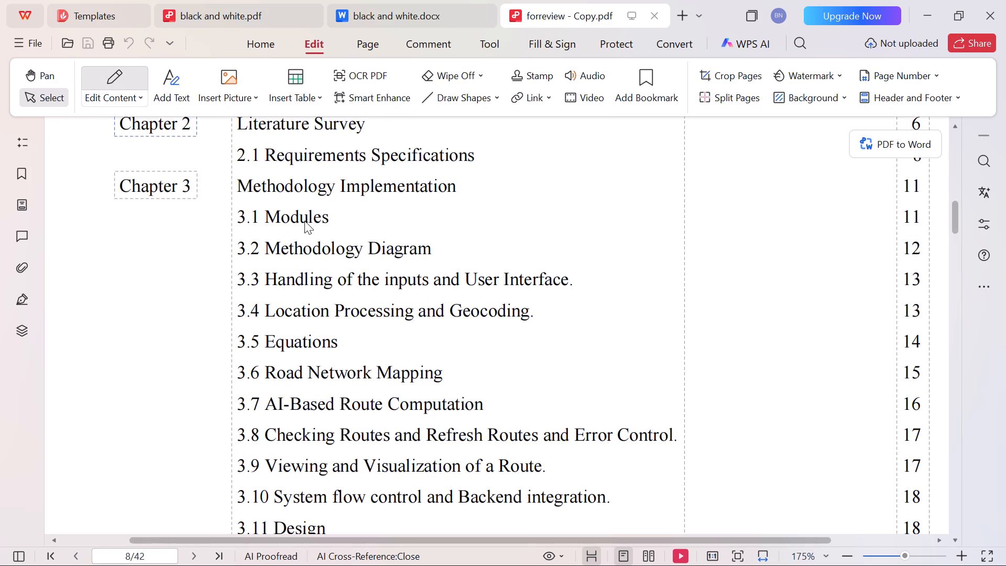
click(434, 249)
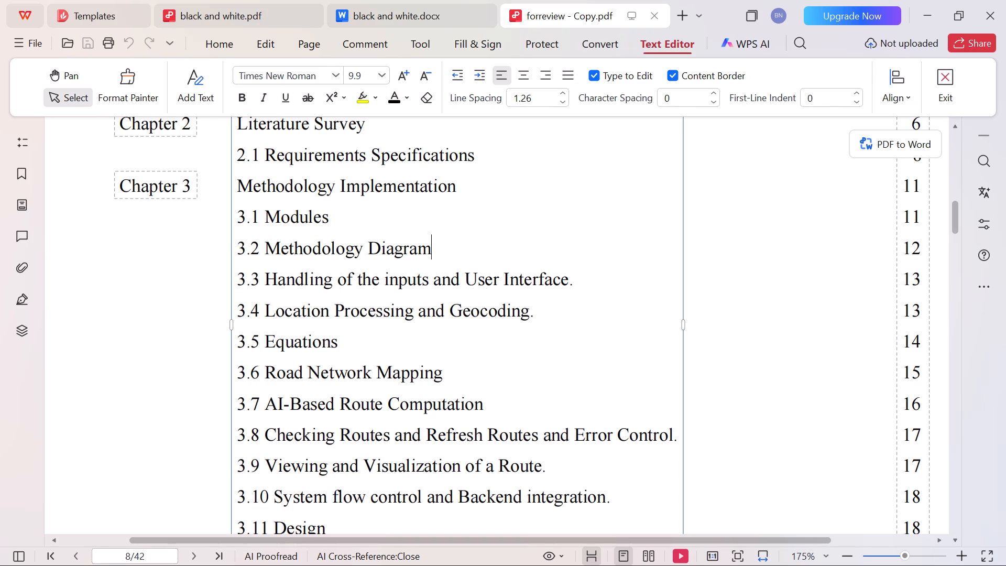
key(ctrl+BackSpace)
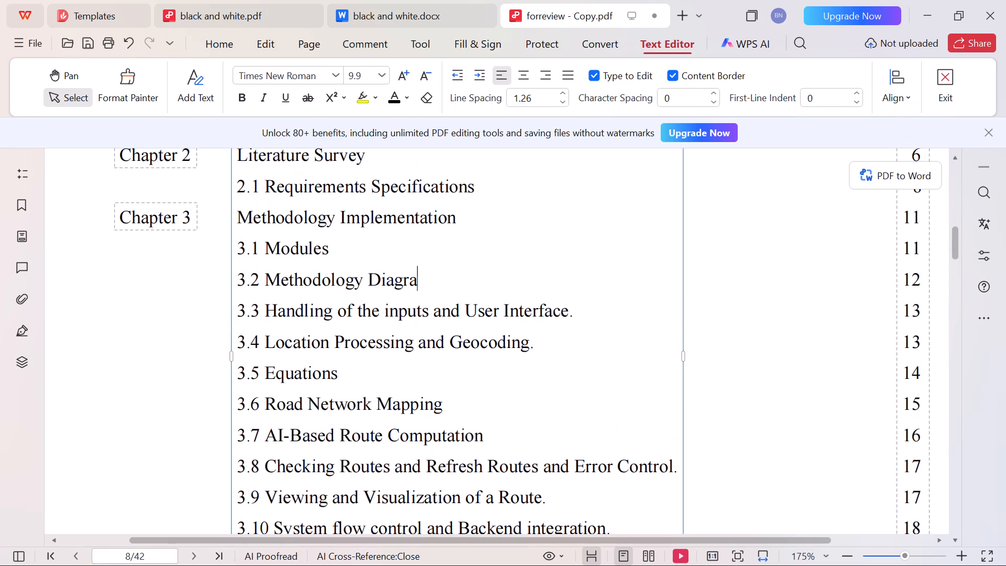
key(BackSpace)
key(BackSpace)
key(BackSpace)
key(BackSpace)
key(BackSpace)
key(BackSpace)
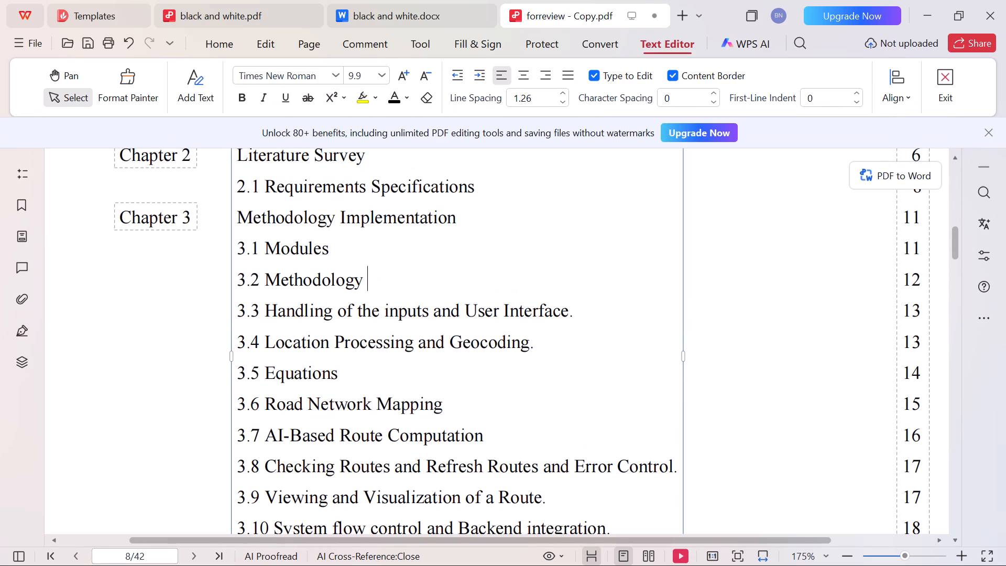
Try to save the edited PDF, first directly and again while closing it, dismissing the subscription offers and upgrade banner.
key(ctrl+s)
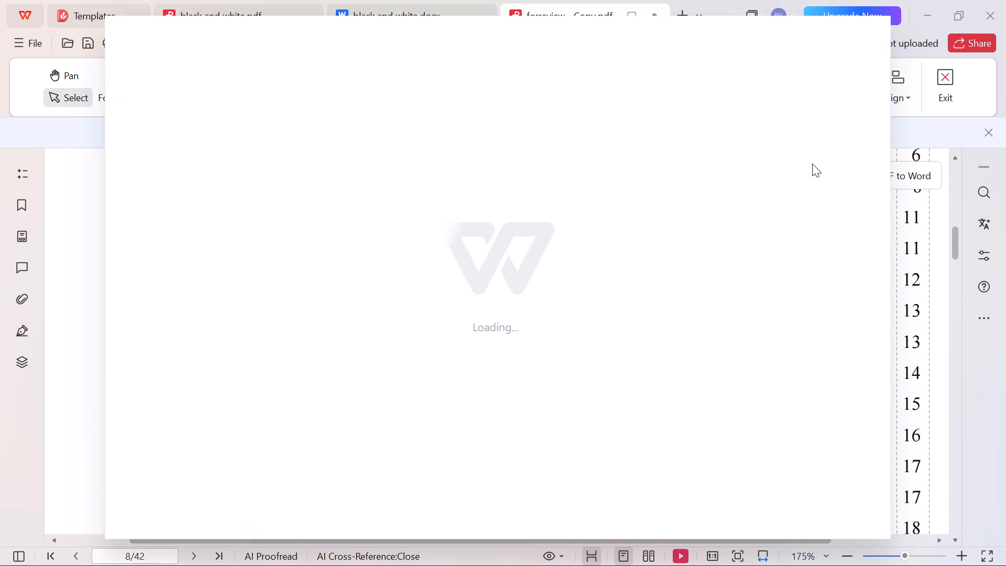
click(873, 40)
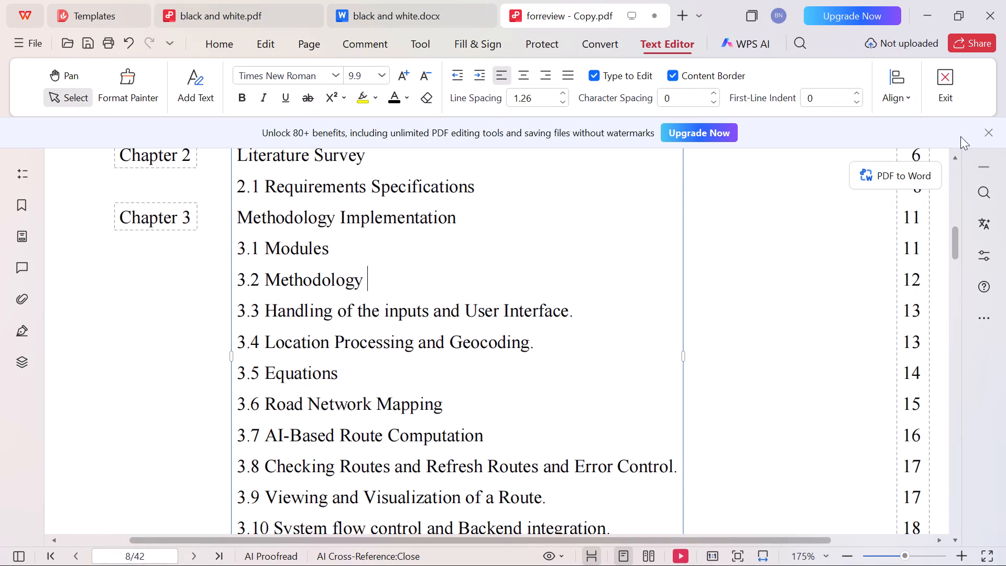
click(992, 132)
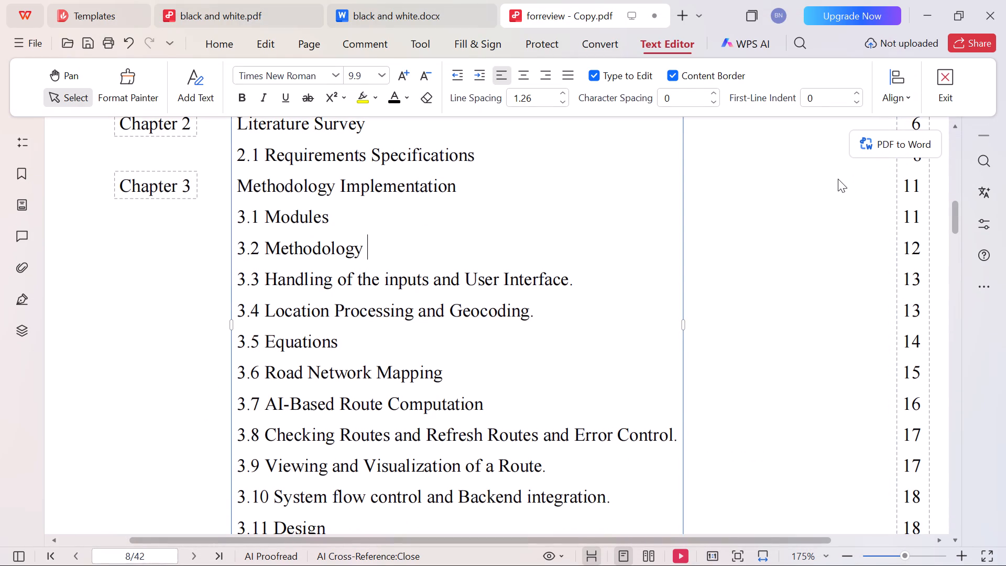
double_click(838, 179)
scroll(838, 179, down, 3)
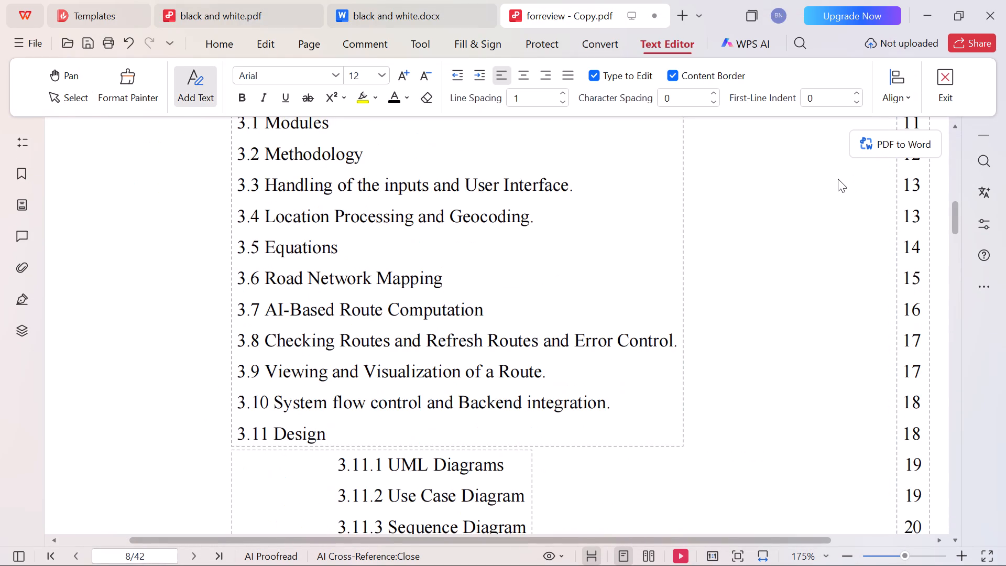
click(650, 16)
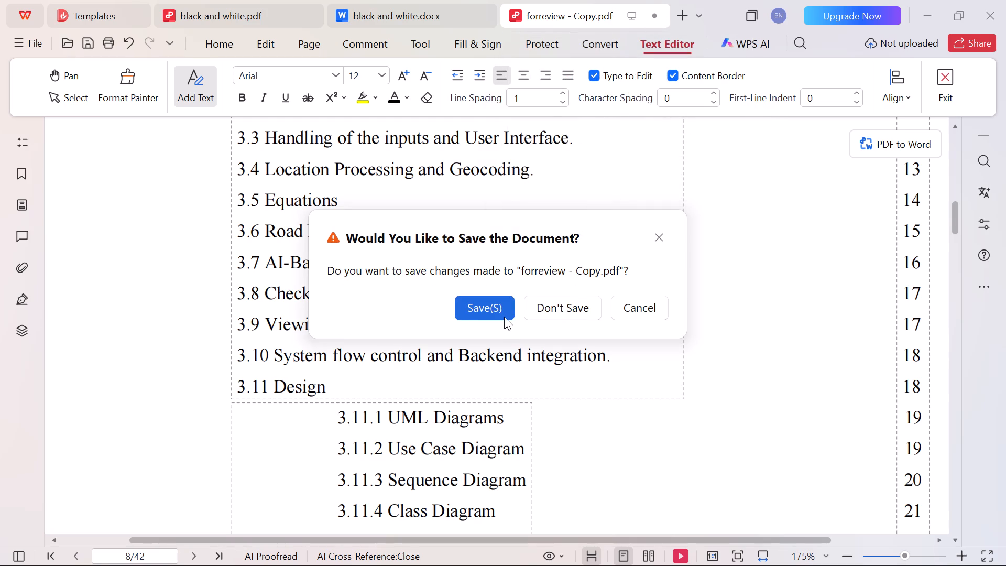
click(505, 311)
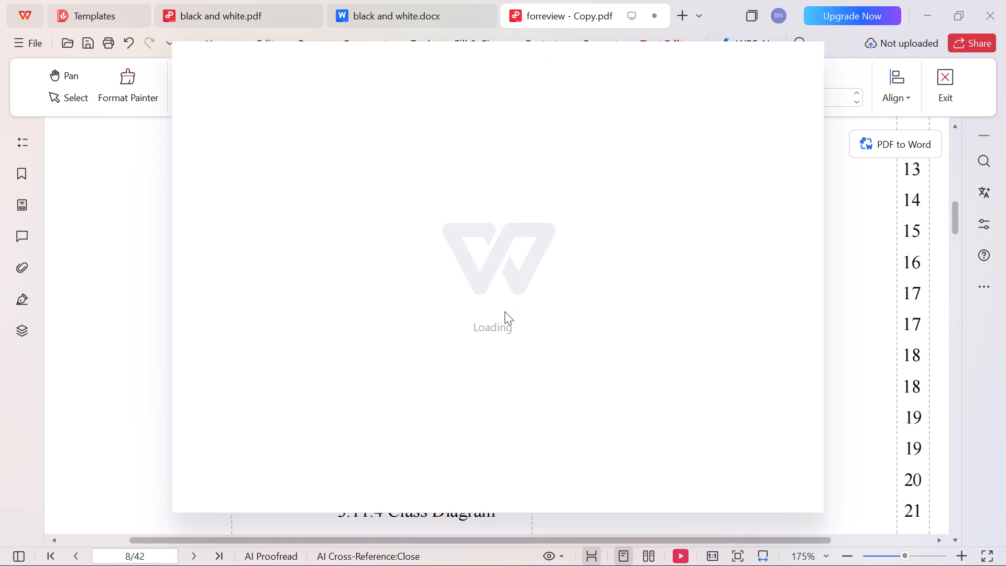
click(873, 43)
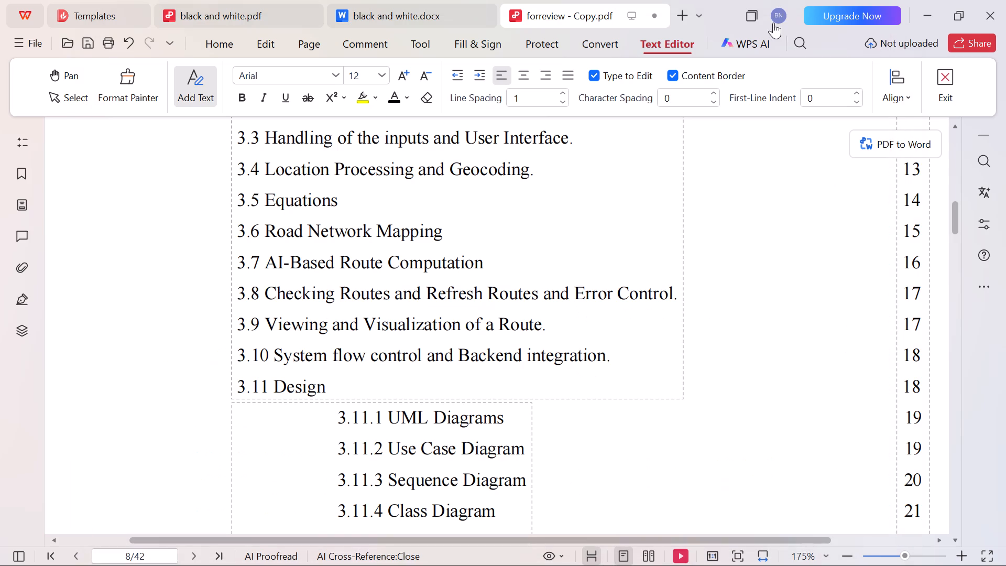
Close forreview - Copy.pdf without saving the changes.
click(653, 16)
click(540, 300)
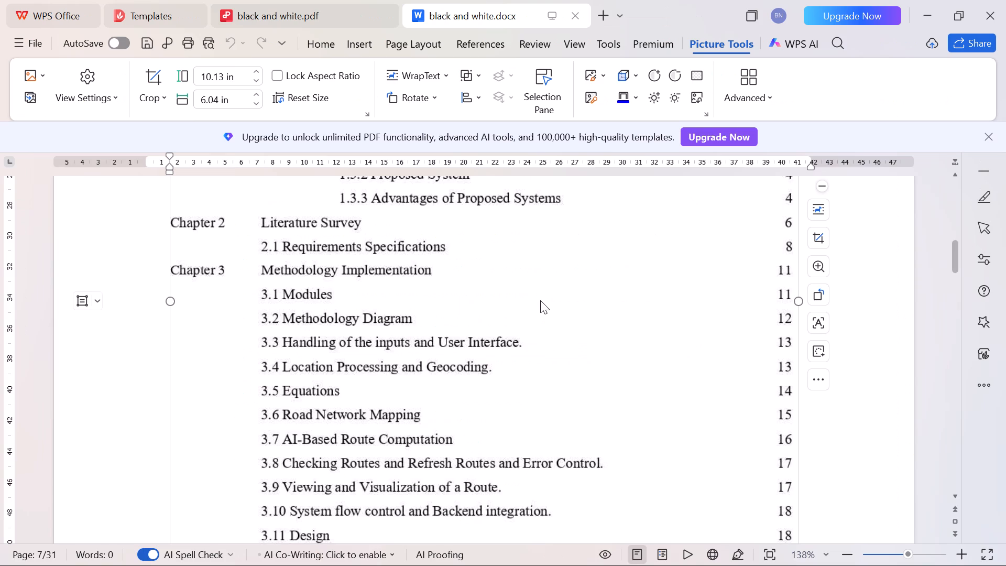
Close black and white.pdf, black and white.docx and the Templates page, and exit WPS Office.
click(385, 9)
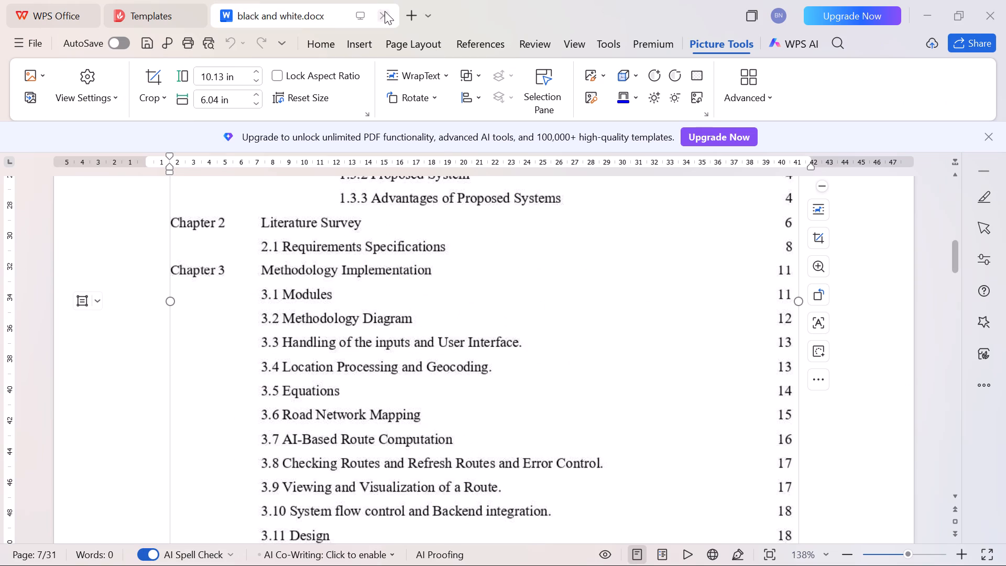
click(384, 12)
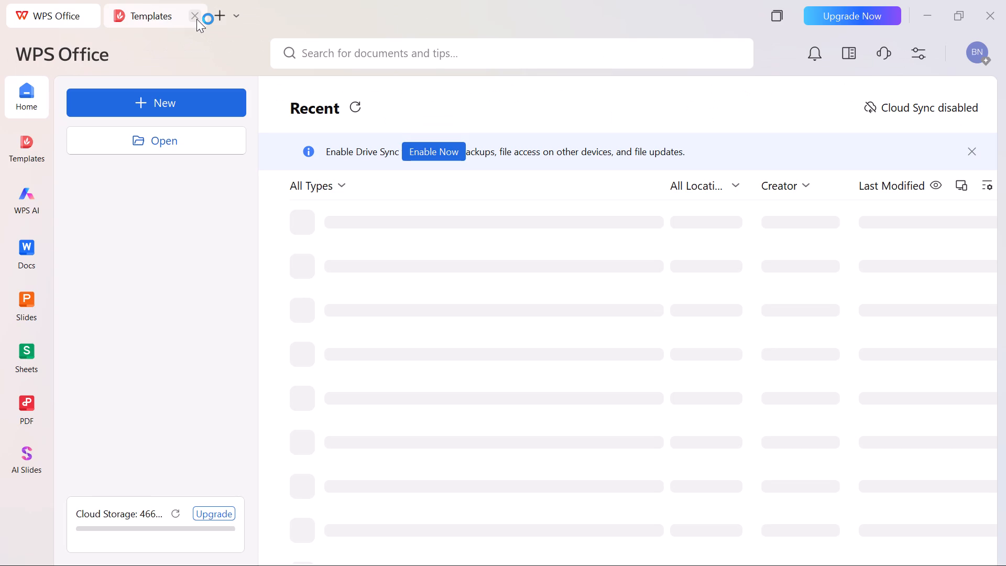
click(195, 15)
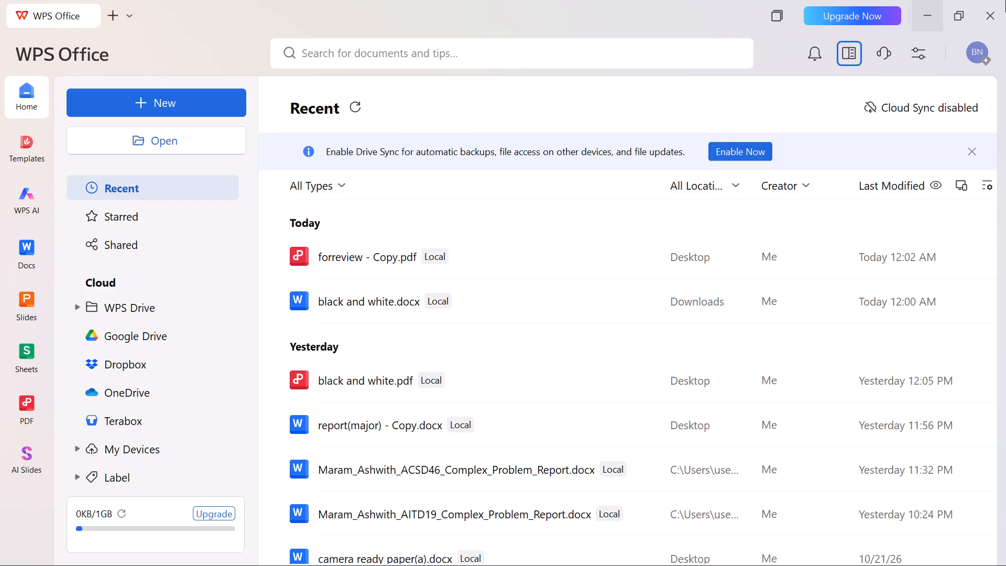
click(1005, 0)
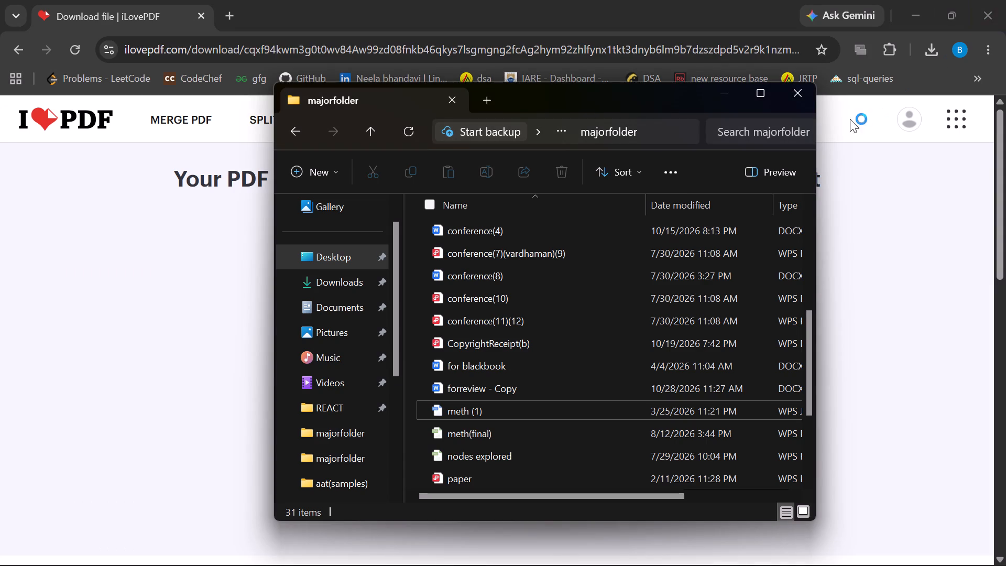
click(323, 274)
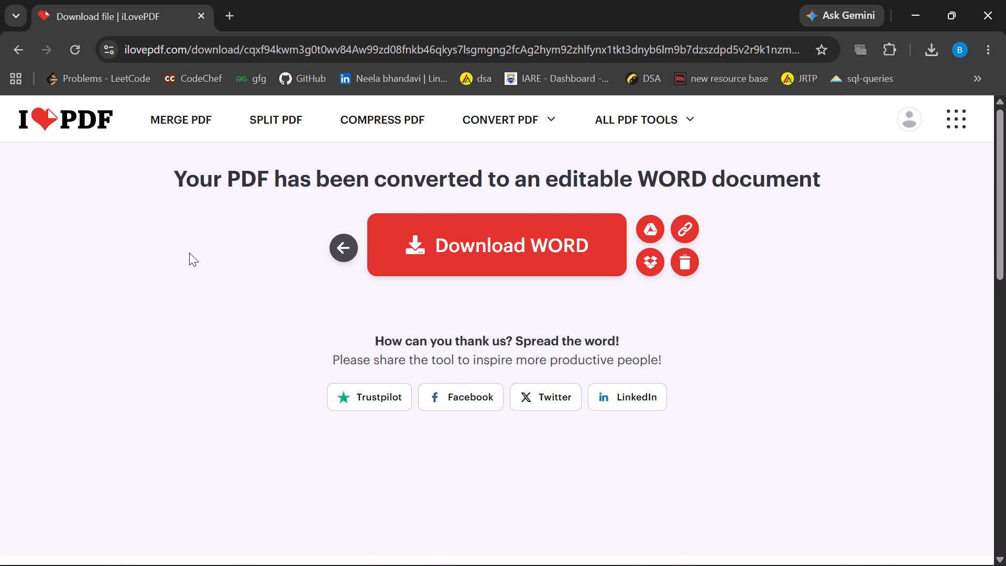
Open a new blank browser tab alongside the iLovePDF download page.
click(224, 10)
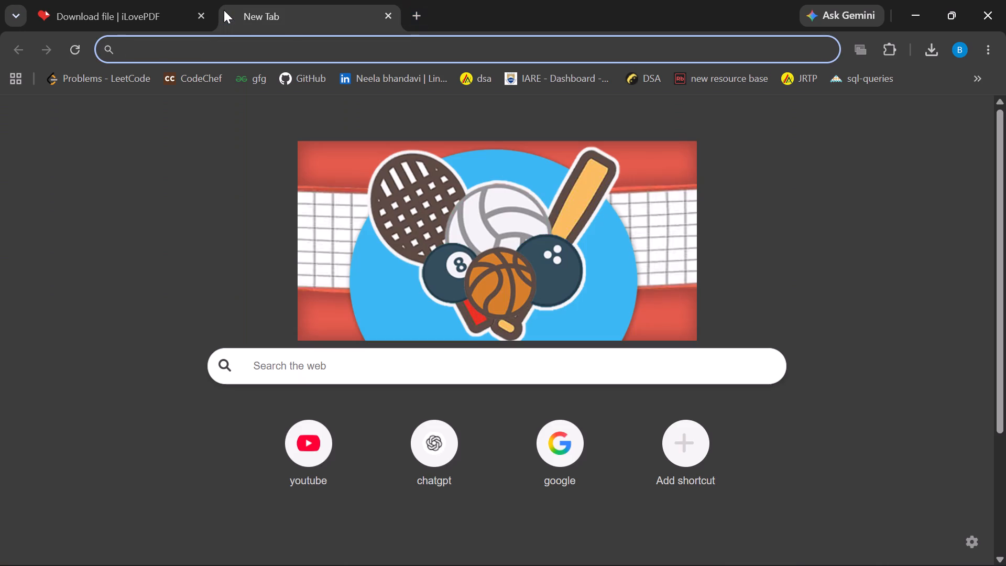